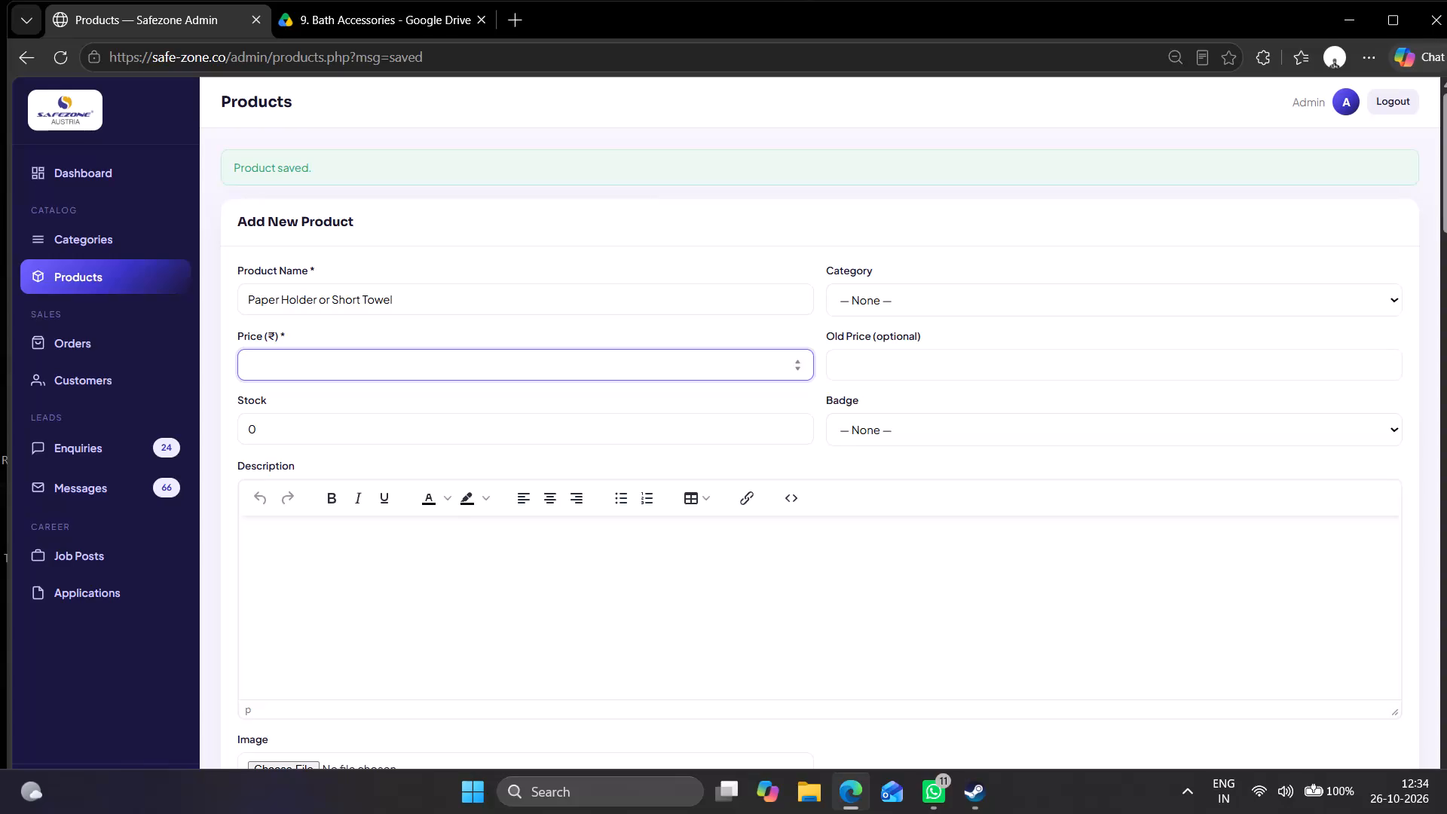
Set the price of the Paper Holder or Short Towel product to 1180 and its stock to 99.
{"action": "type", "text": "11"}
{"action": "type", "text": "80"}
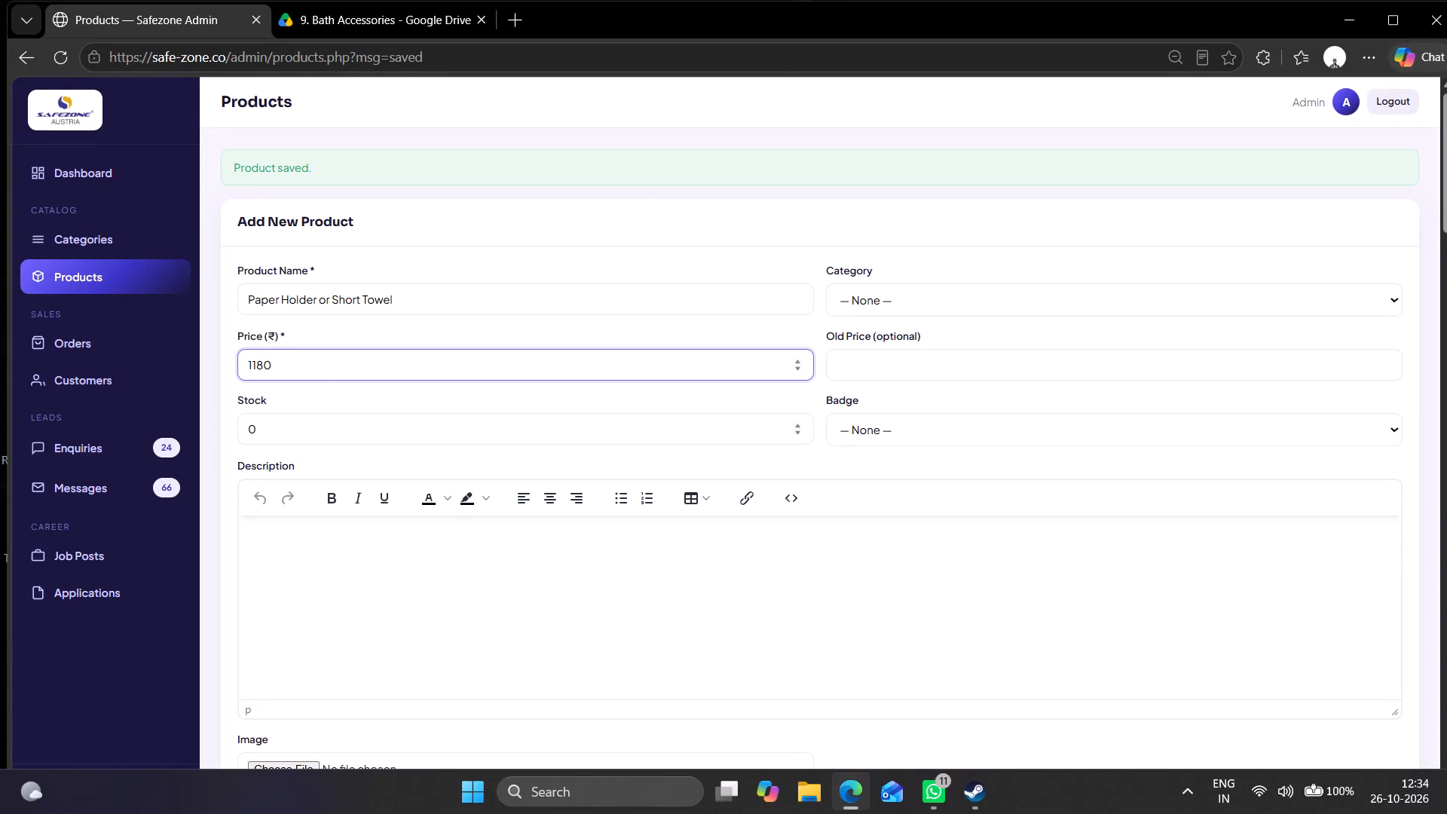
{"action": "double_click", "coordinate": [321, 421]}
{"action": "key", "text": "BackSpace"}
{"action": "key", "text": "BackSpace"}
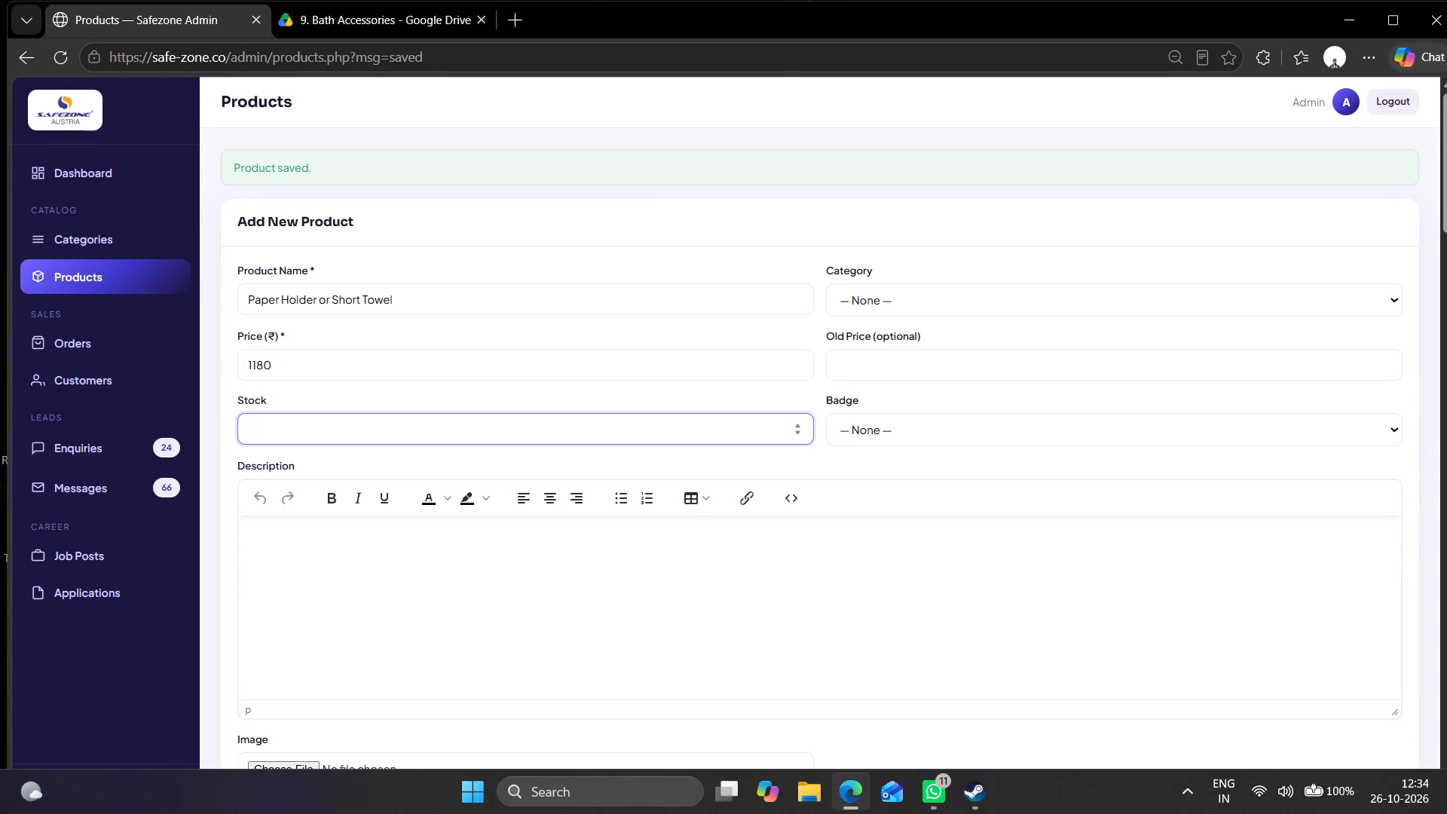
{"action": "type", "text": "99"}
Assign the product to the Bathroom Accessories category and give it the NEW badge.
{"action": "left_click", "coordinate": [901, 295]}
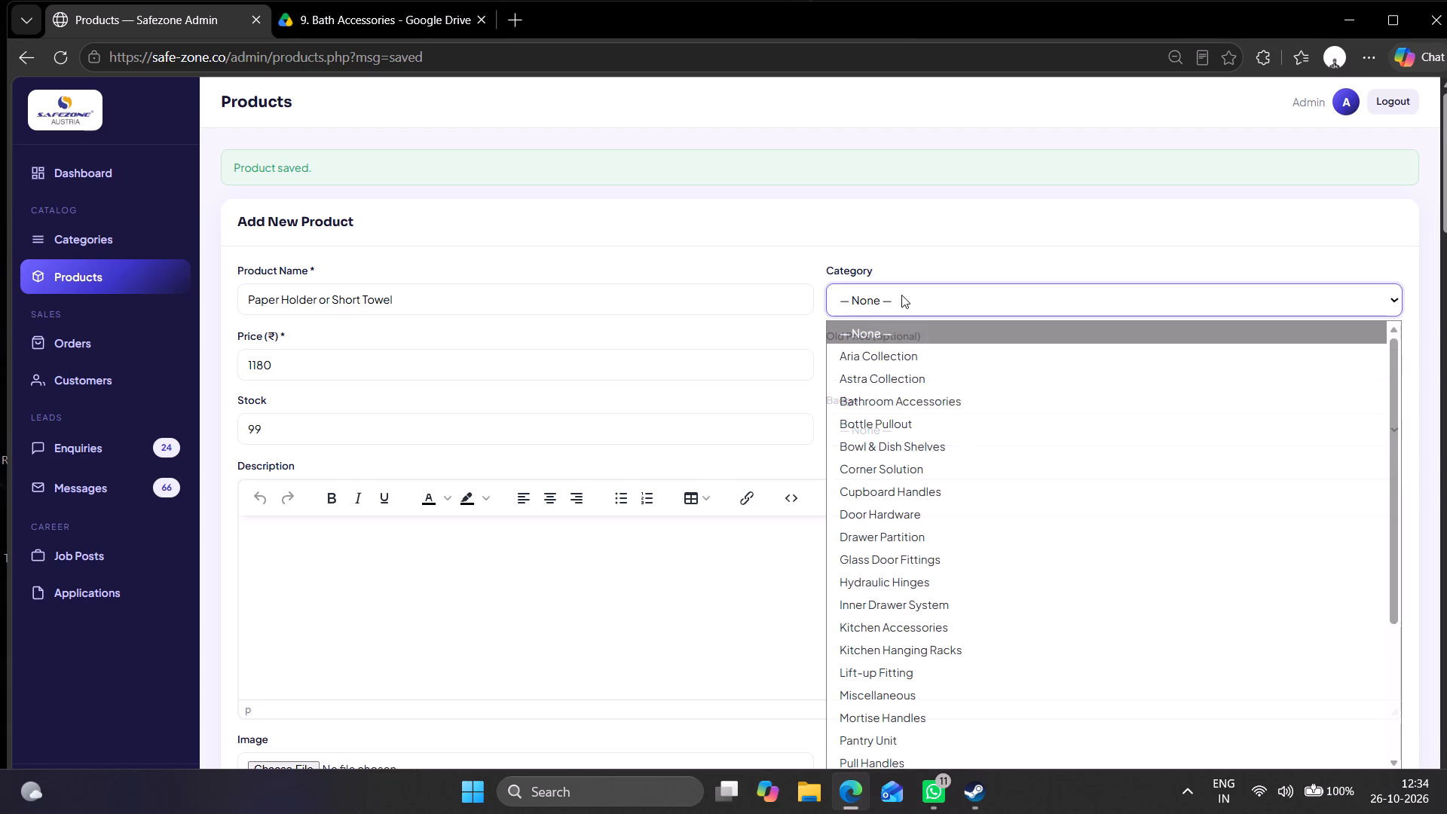
{"action": "key", "text": "shift+b"}
{"action": "key", "text": "Return"}
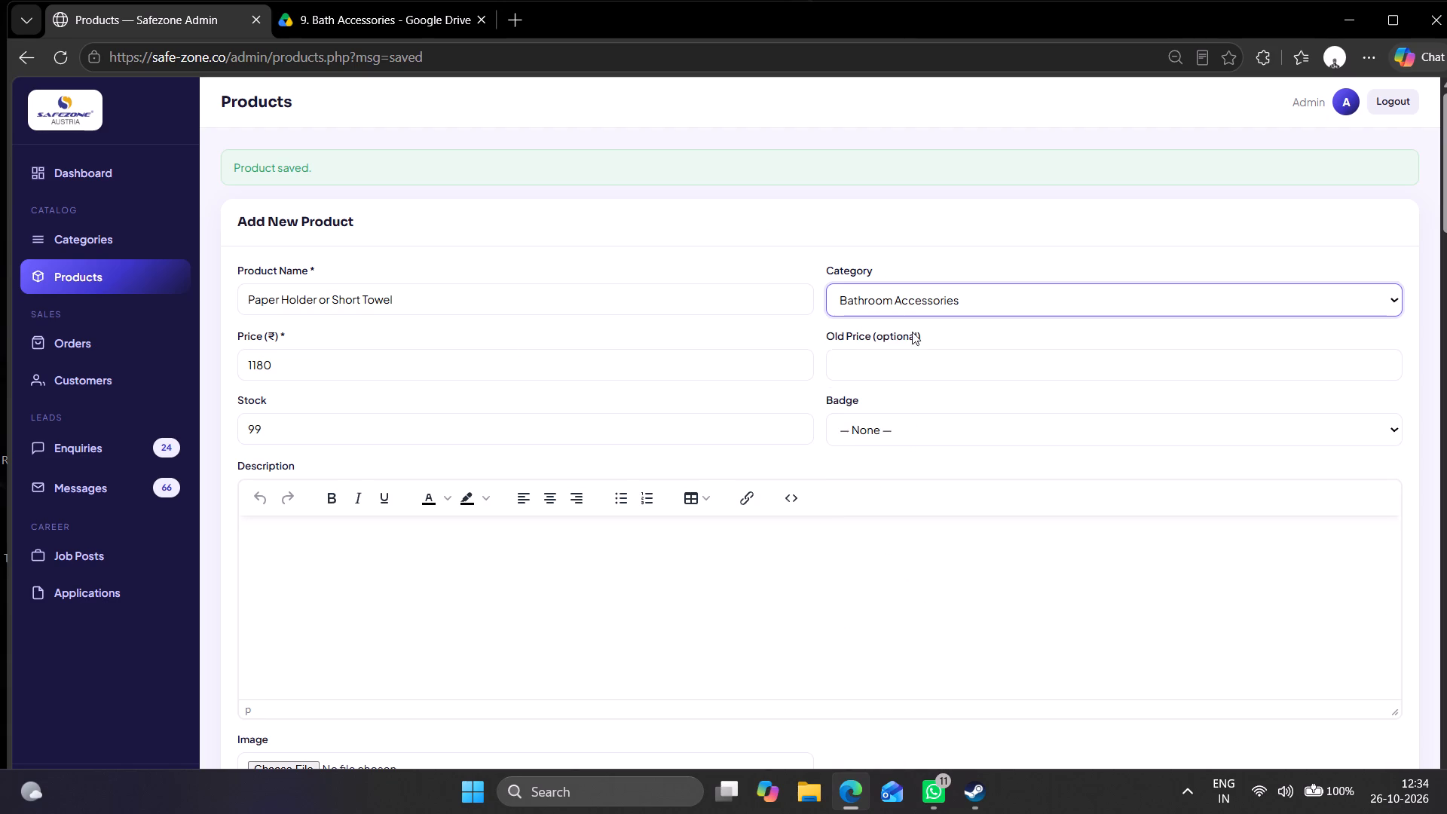
{"action": "left_click", "coordinate": [944, 426]}
{"action": "key", "text": "n"}
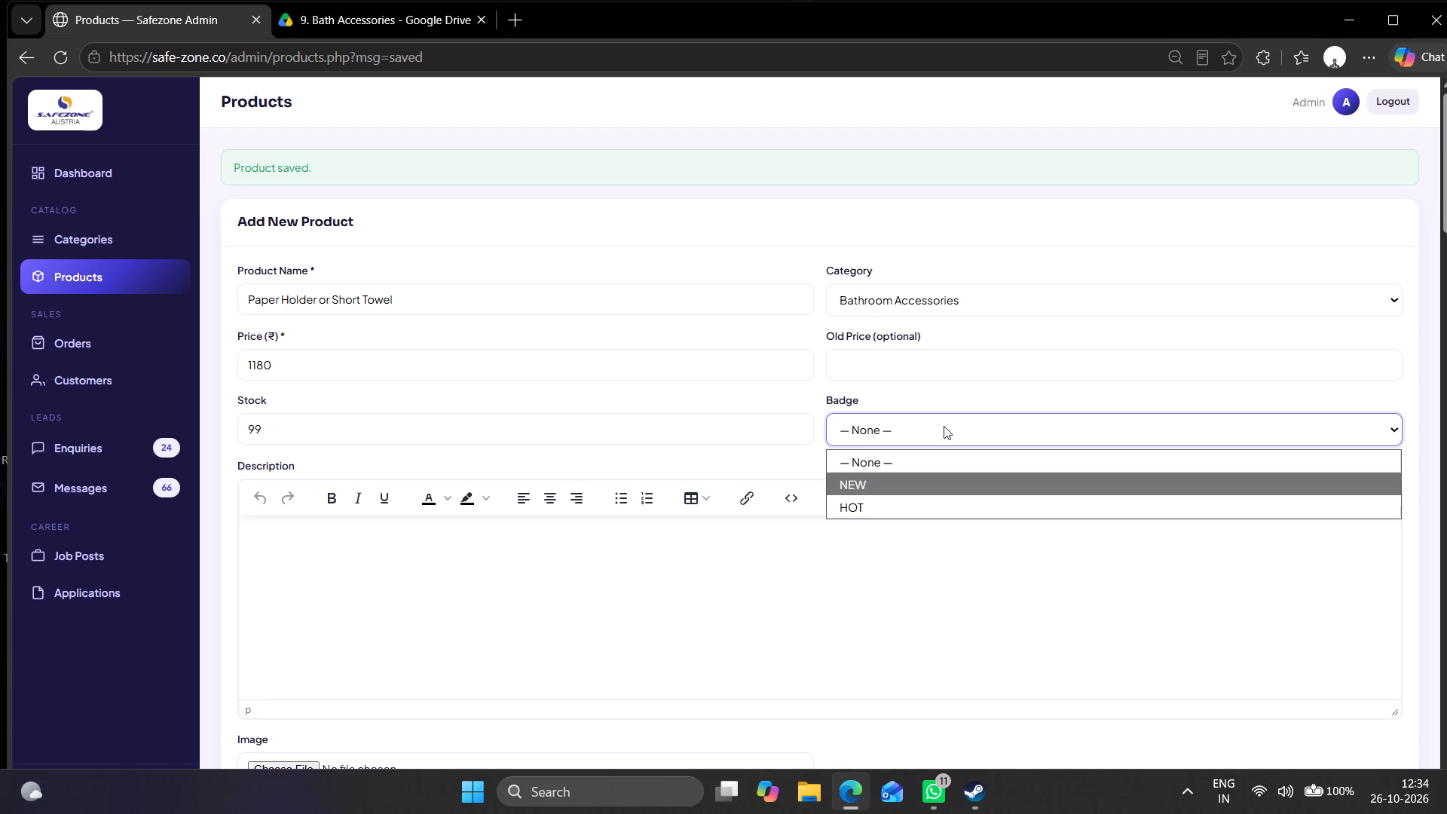
{"action": "key", "text": "Return"}
Attach the image 9 (1).png from Downloads and add the product to the catalog.
{"action": "scroll", "coordinate": [932, 441], "scroll_direction": "down", "scroll_amount": 4}
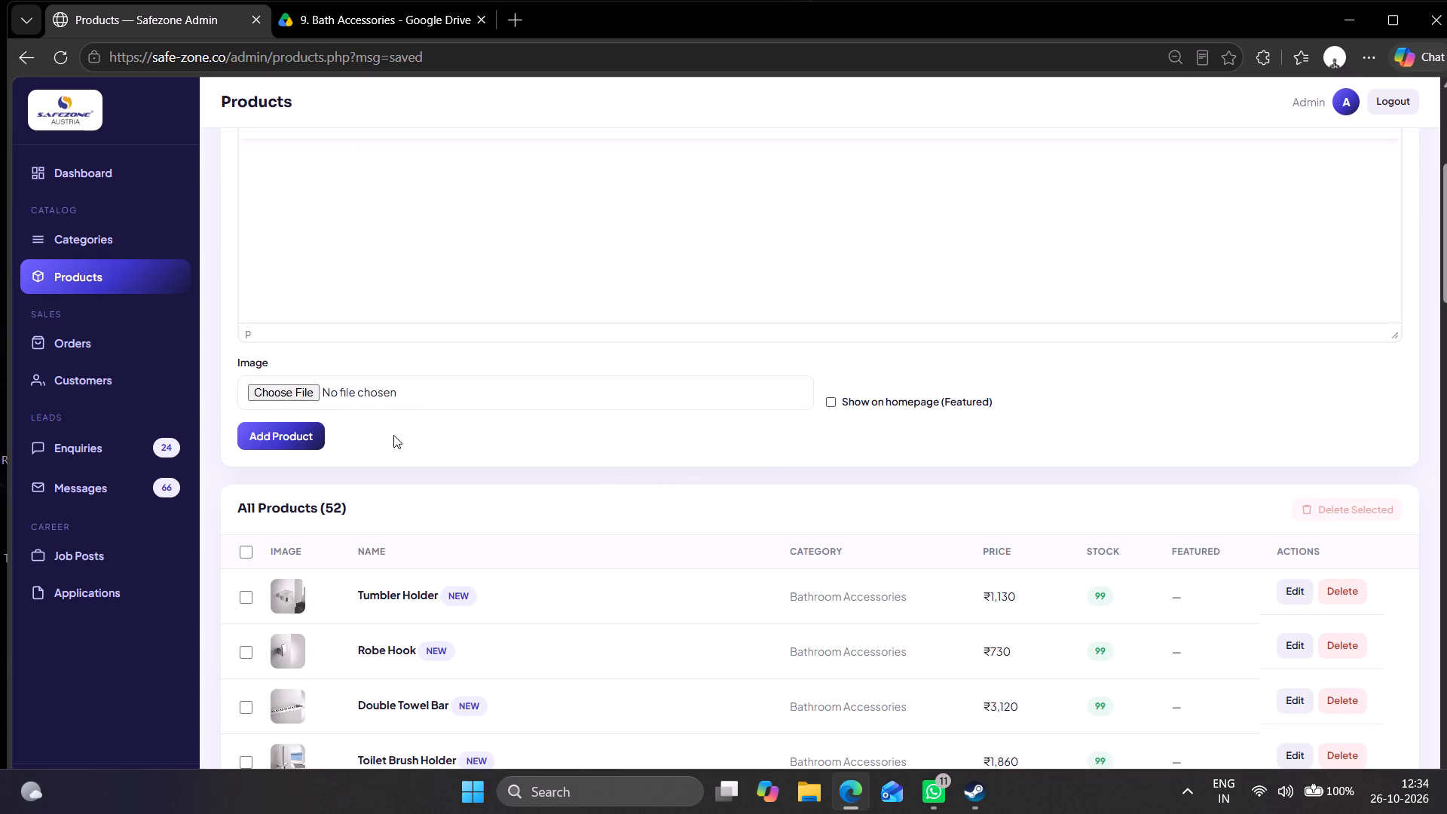
{"action": "double_click", "coordinate": [312, 391]}
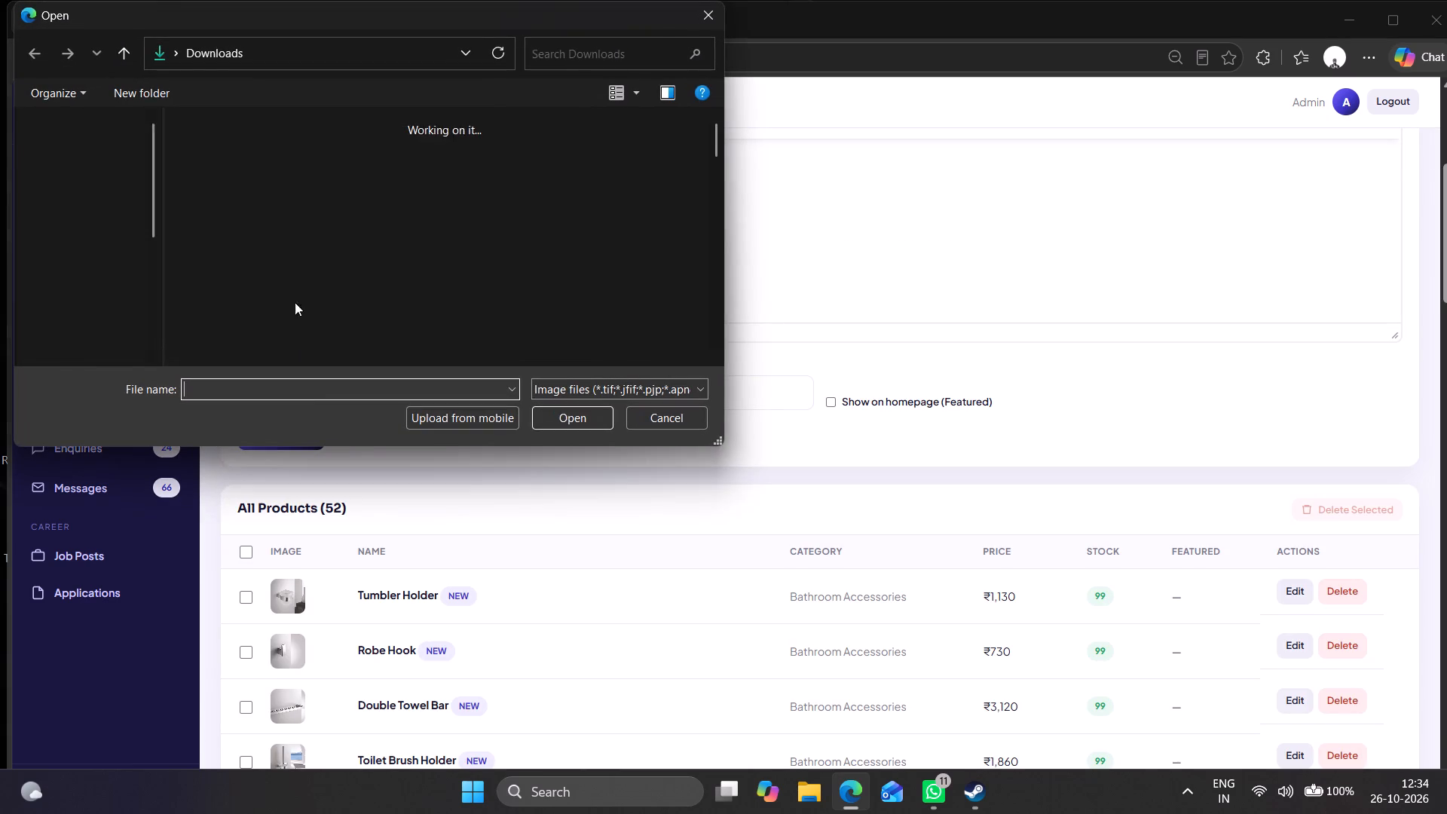
{"action": "double_click", "coordinate": [284, 168]}
{"action": "scroll", "coordinate": [463, 459], "scroll_direction": "up", "scroll_amount": 6}
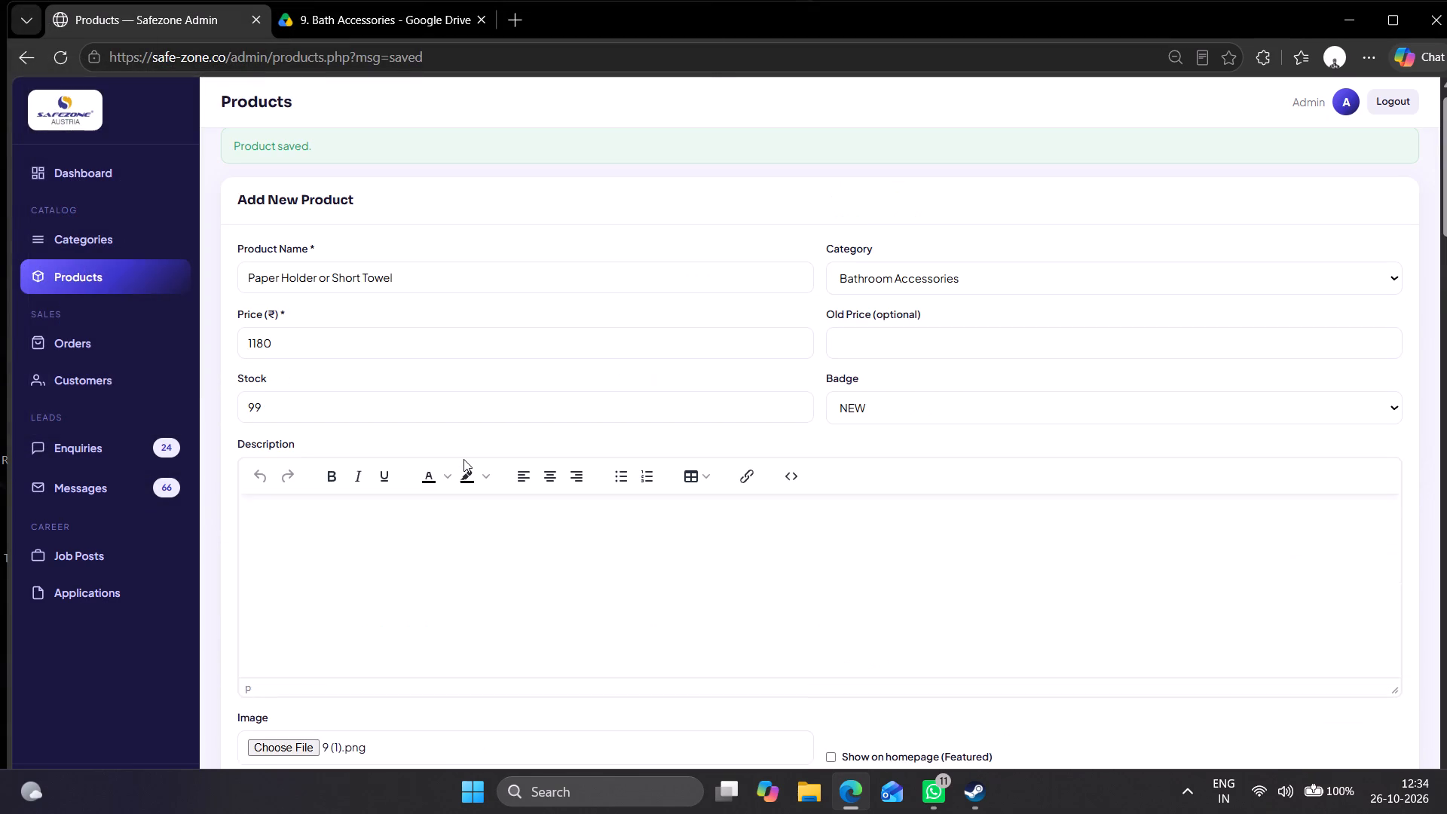
{"action": "scroll", "coordinate": [462, 459], "scroll_direction": "down", "scroll_amount": 1}
{"action": "scroll", "coordinate": [462, 459], "scroll_direction": "up", "scroll_amount": 1}
{"action": "scroll", "coordinate": [462, 459], "scroll_direction": "down", "scroll_amount": 3}
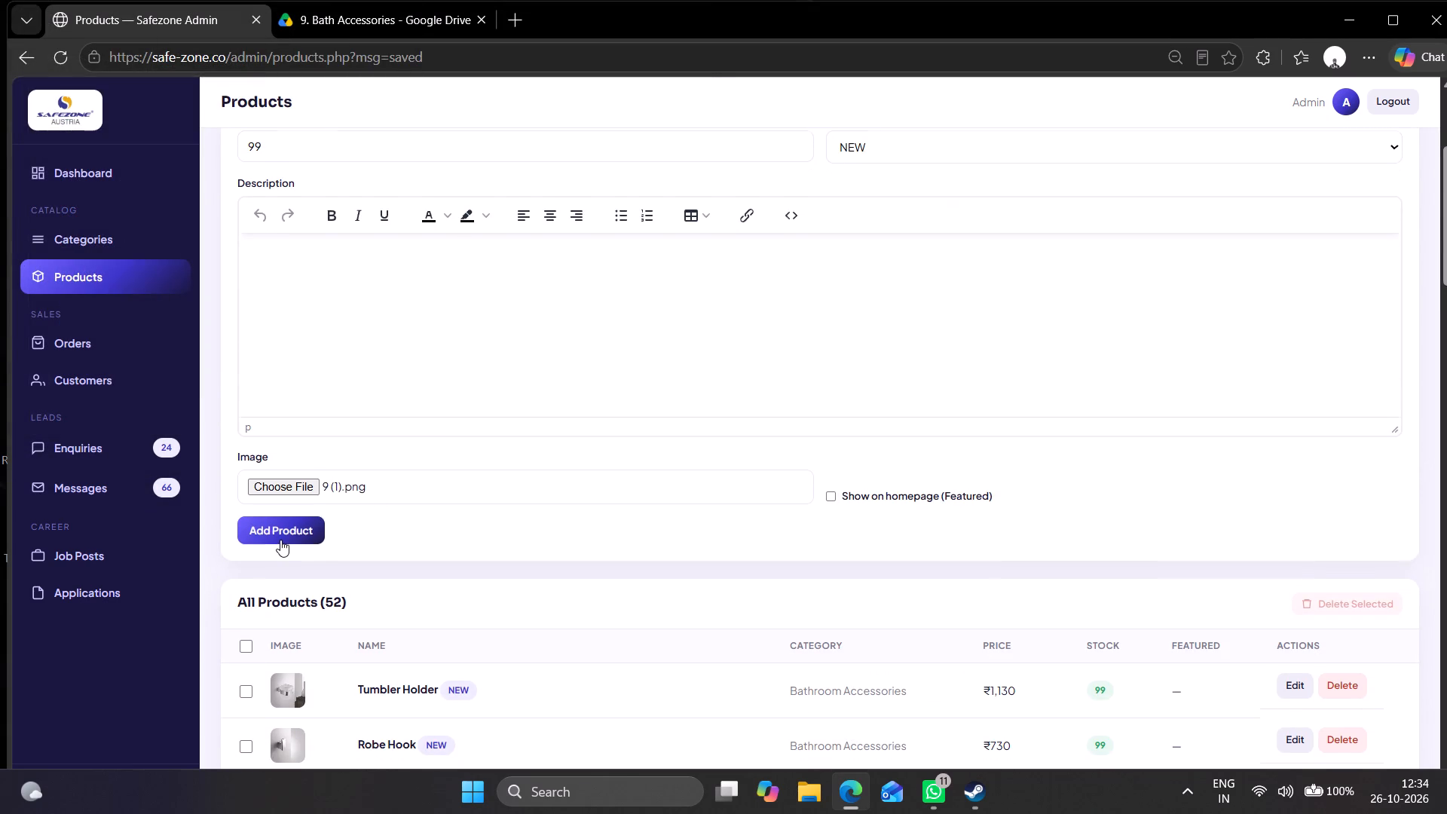
{"action": "left_click", "coordinate": [280, 535]}
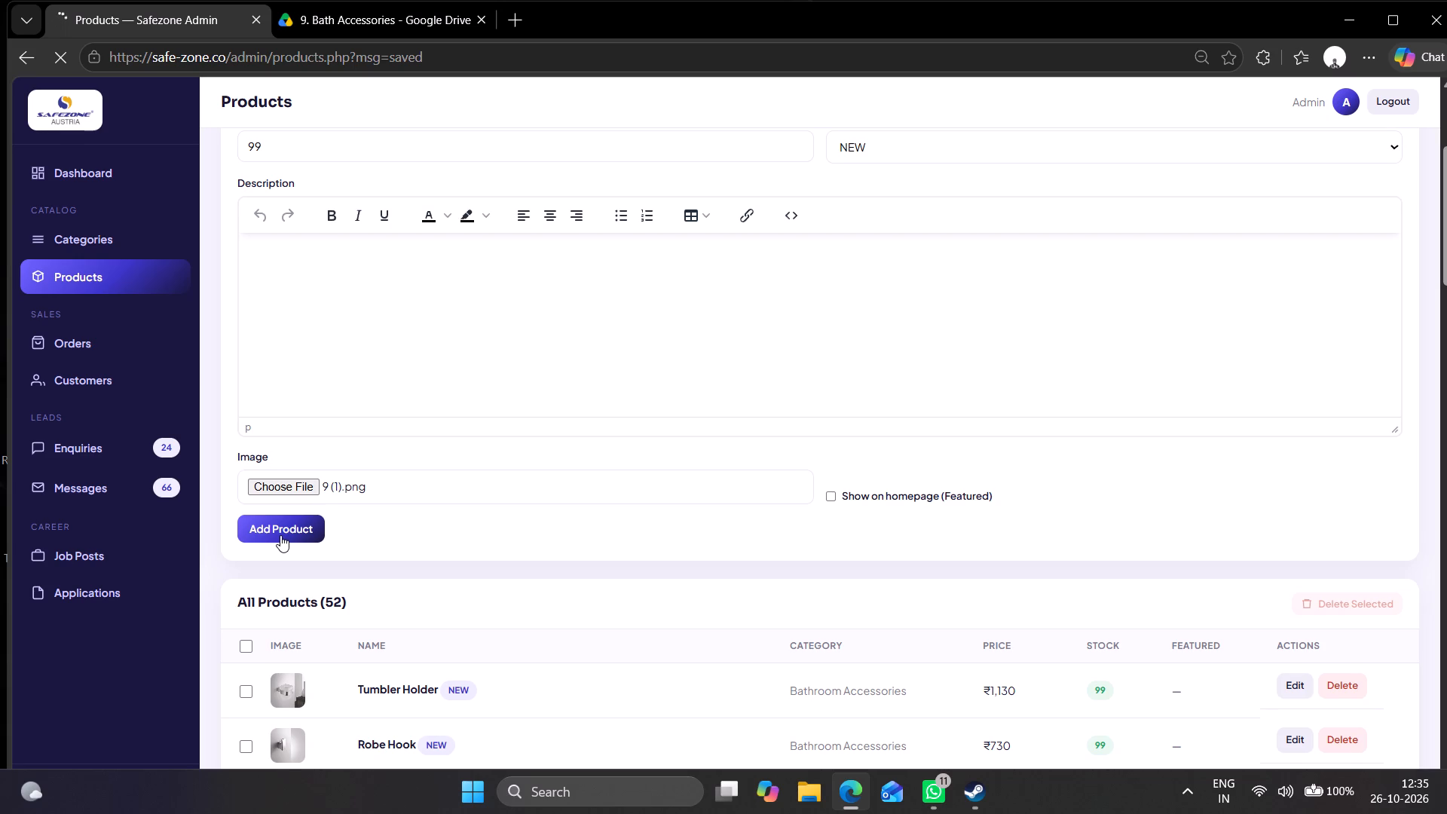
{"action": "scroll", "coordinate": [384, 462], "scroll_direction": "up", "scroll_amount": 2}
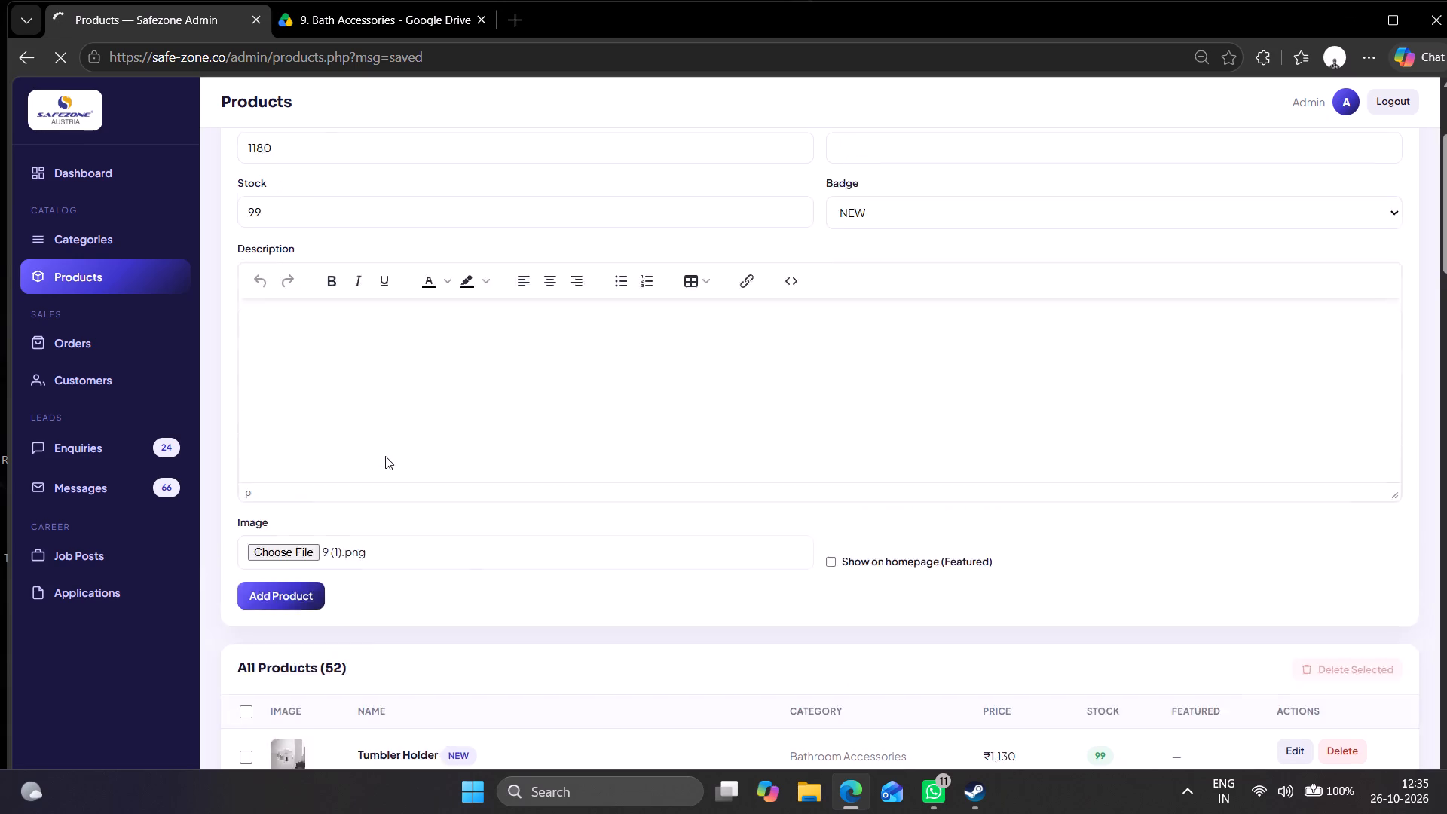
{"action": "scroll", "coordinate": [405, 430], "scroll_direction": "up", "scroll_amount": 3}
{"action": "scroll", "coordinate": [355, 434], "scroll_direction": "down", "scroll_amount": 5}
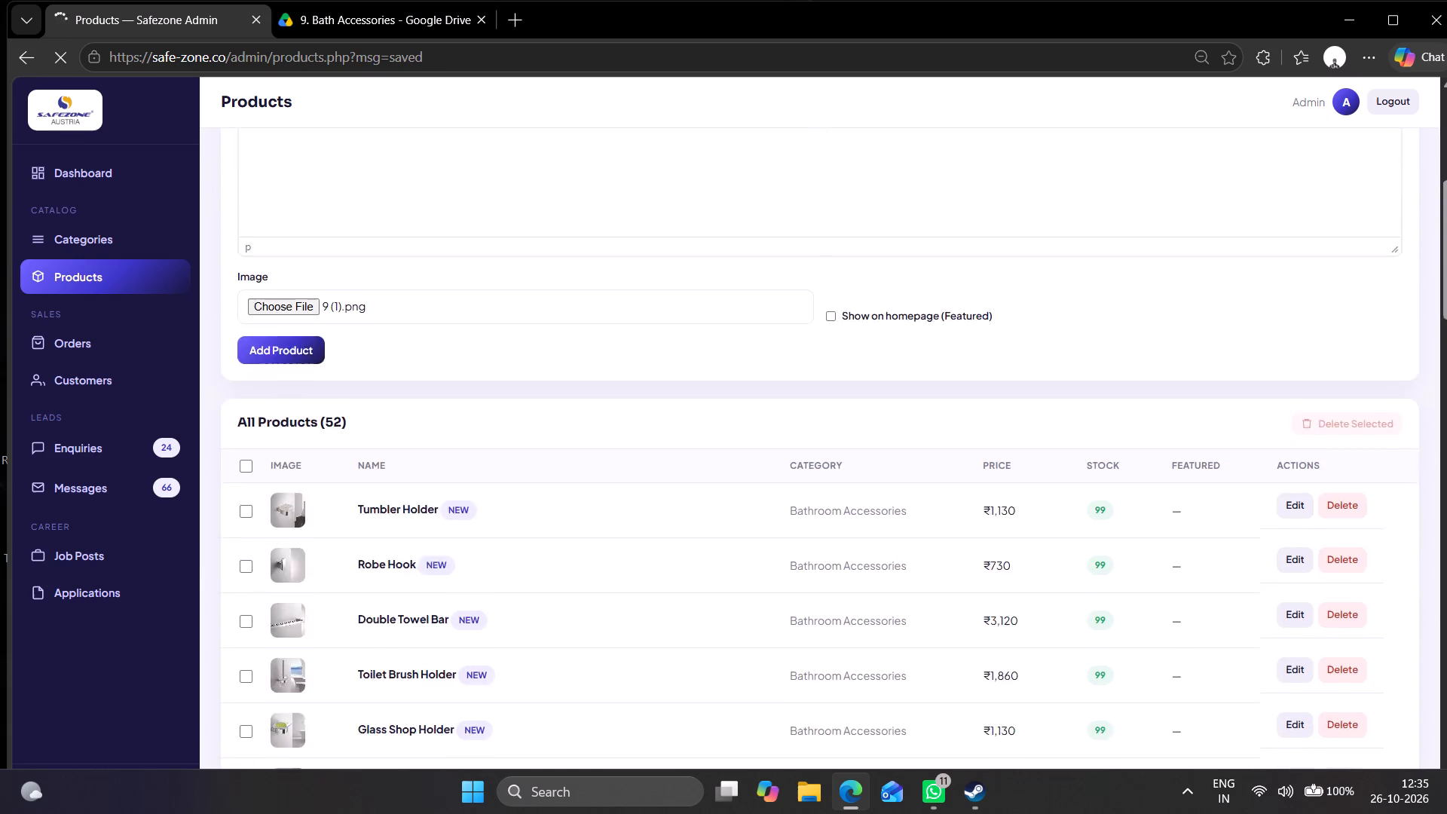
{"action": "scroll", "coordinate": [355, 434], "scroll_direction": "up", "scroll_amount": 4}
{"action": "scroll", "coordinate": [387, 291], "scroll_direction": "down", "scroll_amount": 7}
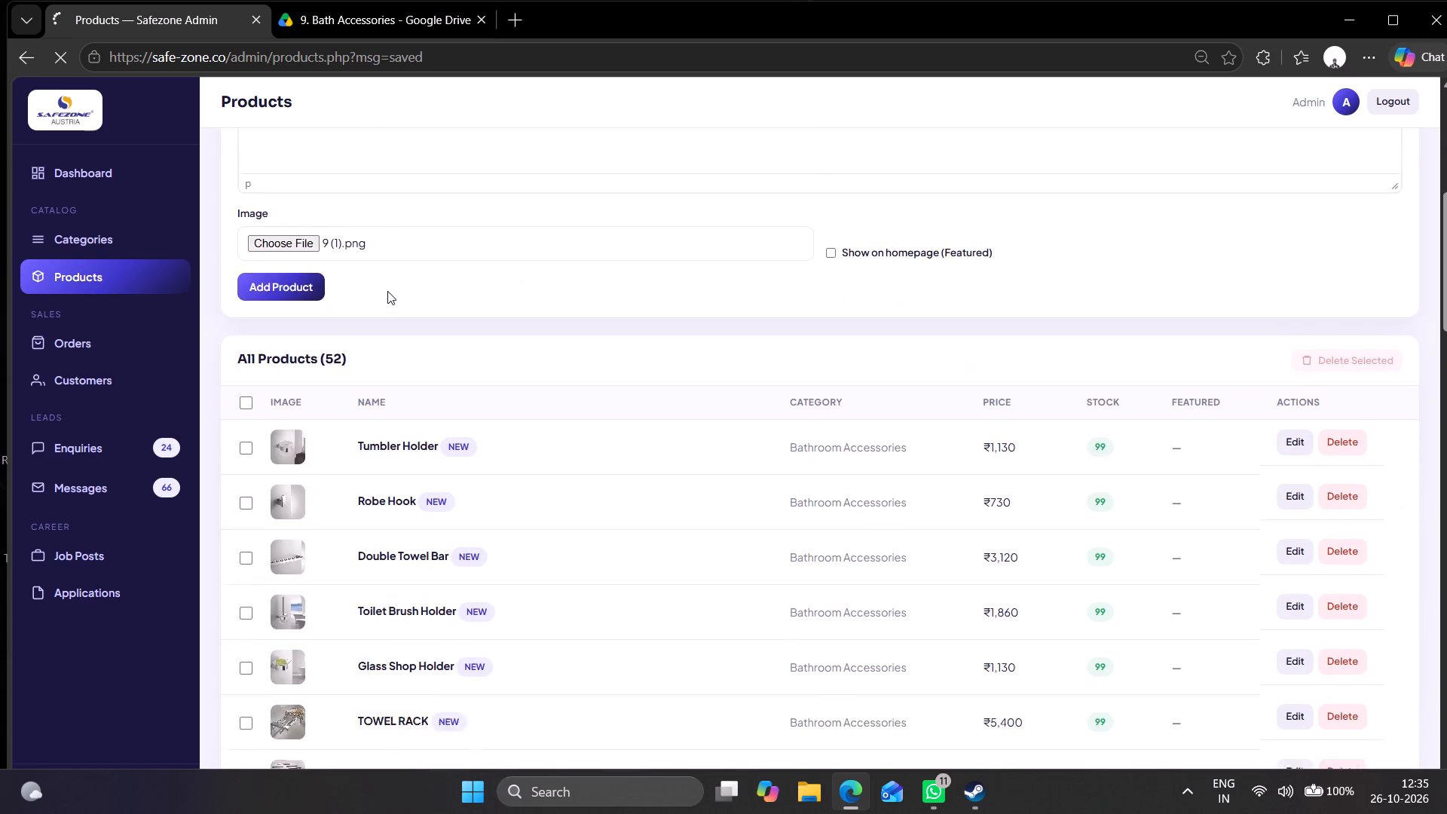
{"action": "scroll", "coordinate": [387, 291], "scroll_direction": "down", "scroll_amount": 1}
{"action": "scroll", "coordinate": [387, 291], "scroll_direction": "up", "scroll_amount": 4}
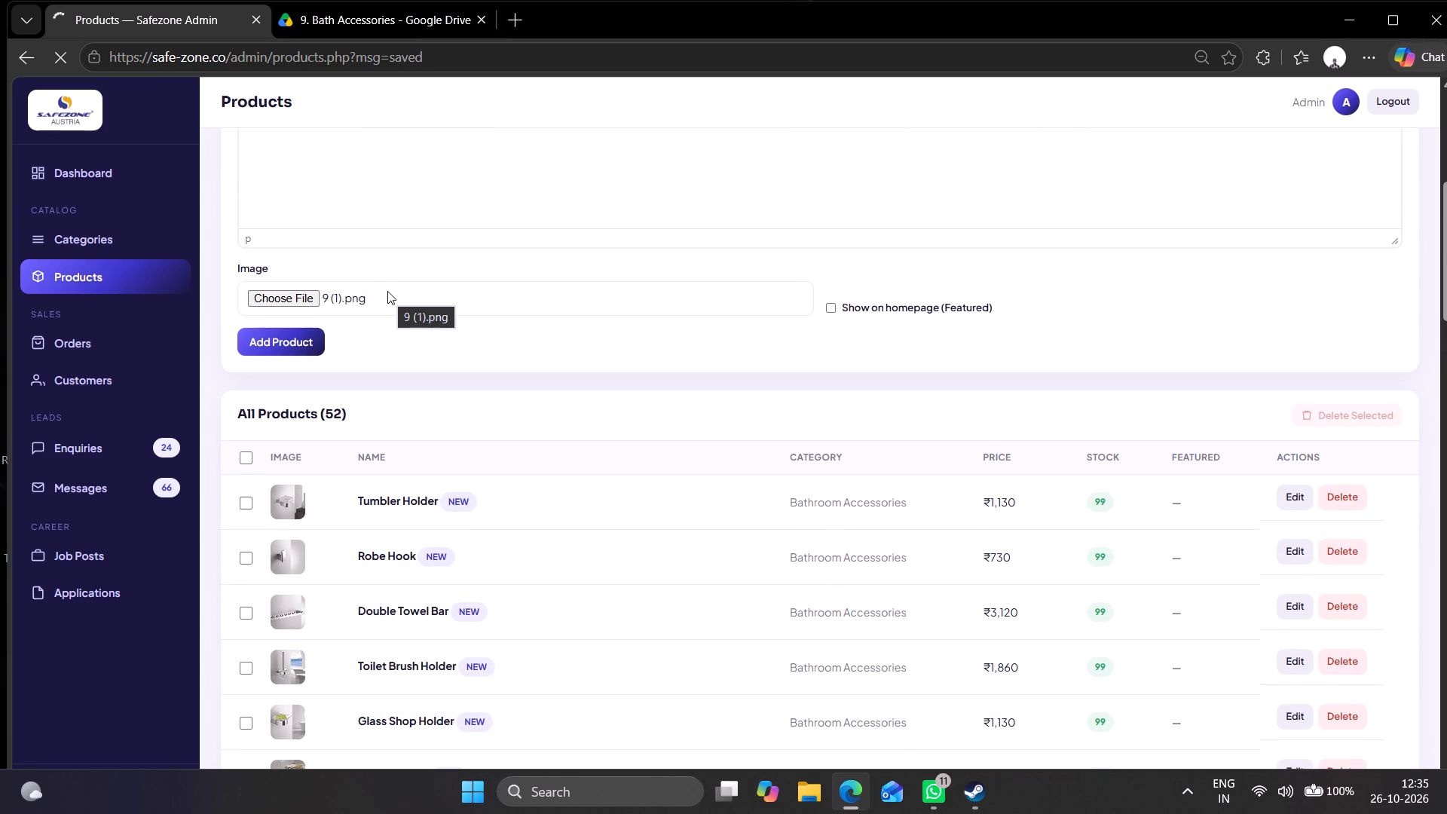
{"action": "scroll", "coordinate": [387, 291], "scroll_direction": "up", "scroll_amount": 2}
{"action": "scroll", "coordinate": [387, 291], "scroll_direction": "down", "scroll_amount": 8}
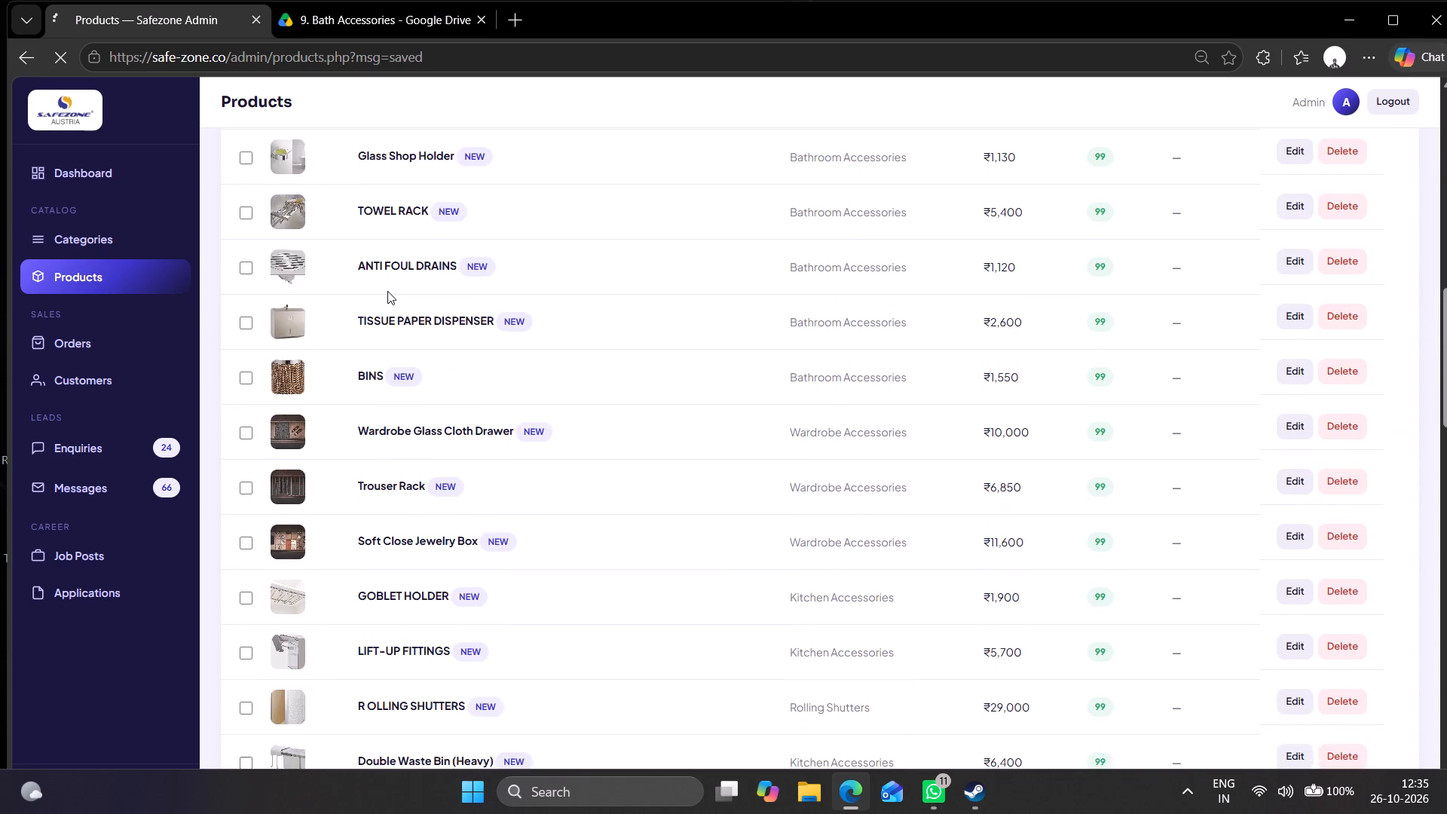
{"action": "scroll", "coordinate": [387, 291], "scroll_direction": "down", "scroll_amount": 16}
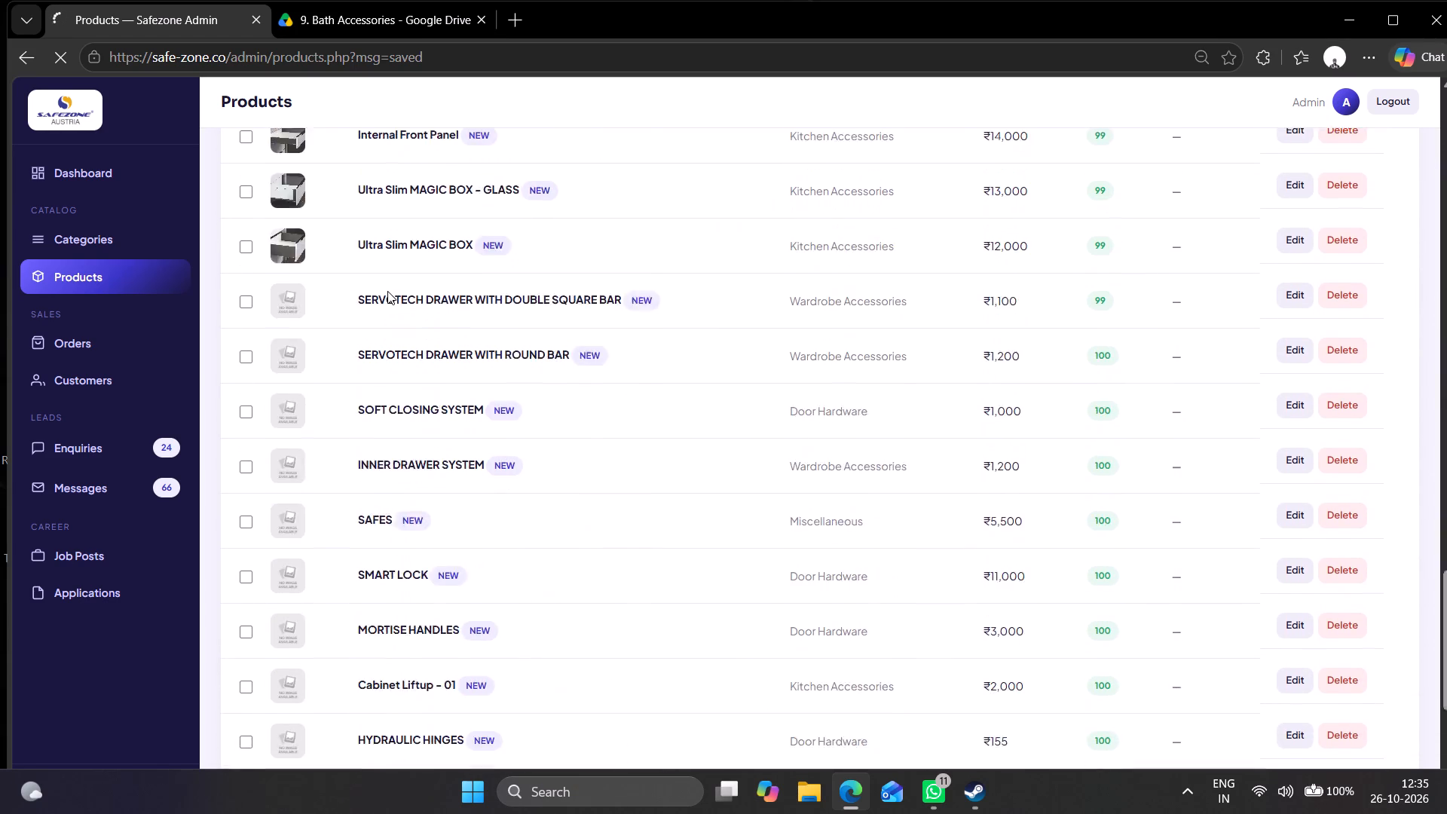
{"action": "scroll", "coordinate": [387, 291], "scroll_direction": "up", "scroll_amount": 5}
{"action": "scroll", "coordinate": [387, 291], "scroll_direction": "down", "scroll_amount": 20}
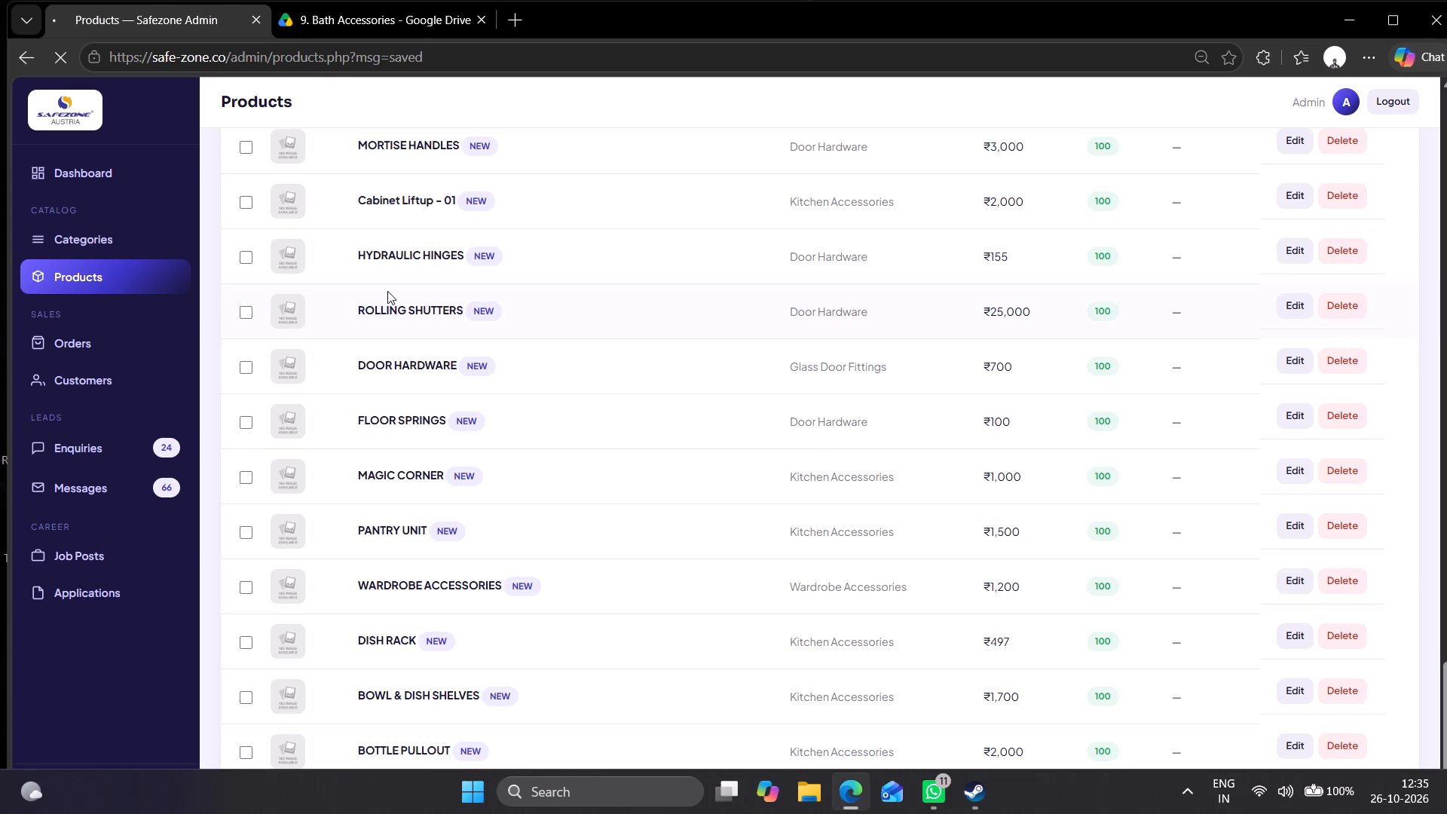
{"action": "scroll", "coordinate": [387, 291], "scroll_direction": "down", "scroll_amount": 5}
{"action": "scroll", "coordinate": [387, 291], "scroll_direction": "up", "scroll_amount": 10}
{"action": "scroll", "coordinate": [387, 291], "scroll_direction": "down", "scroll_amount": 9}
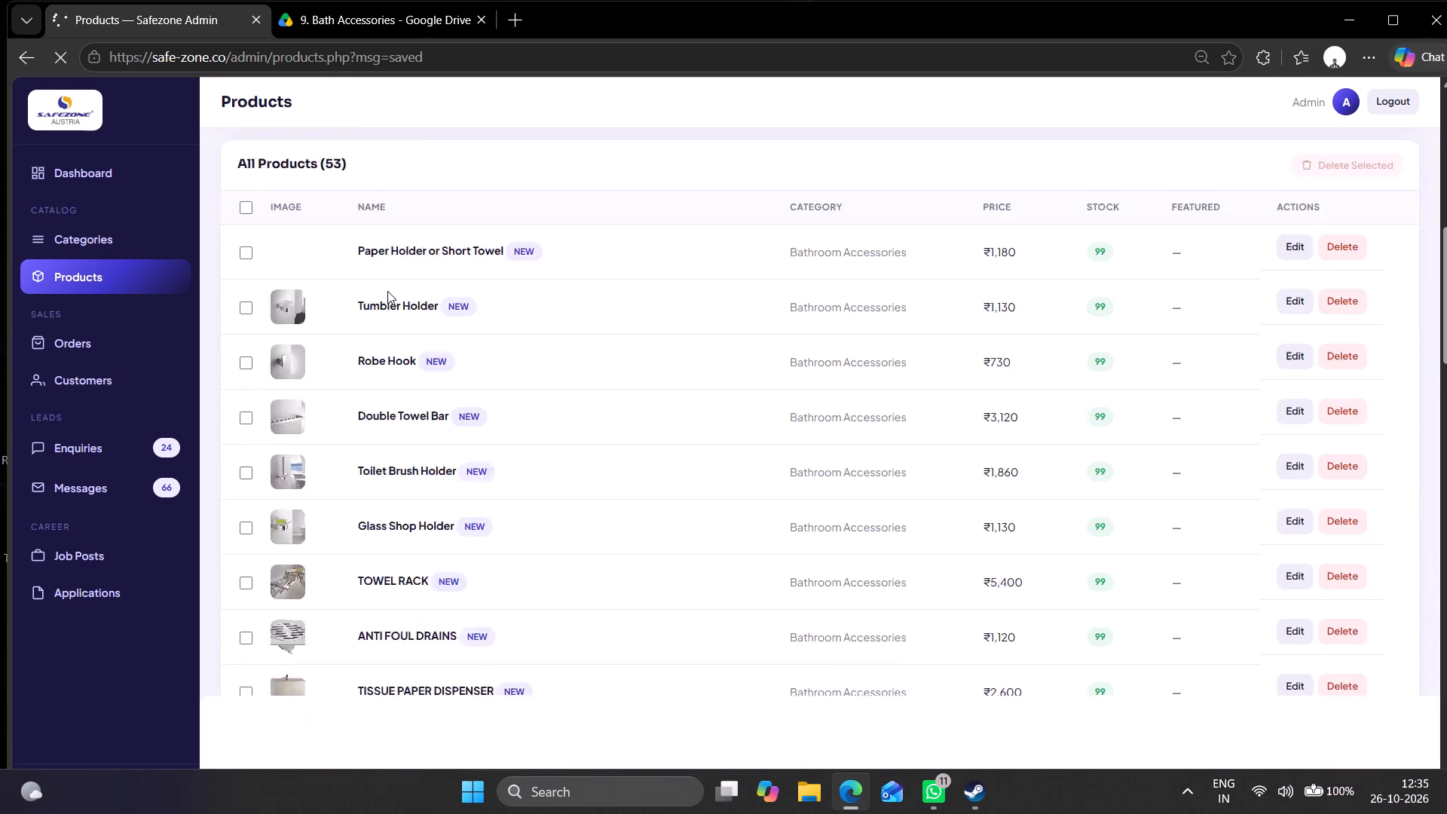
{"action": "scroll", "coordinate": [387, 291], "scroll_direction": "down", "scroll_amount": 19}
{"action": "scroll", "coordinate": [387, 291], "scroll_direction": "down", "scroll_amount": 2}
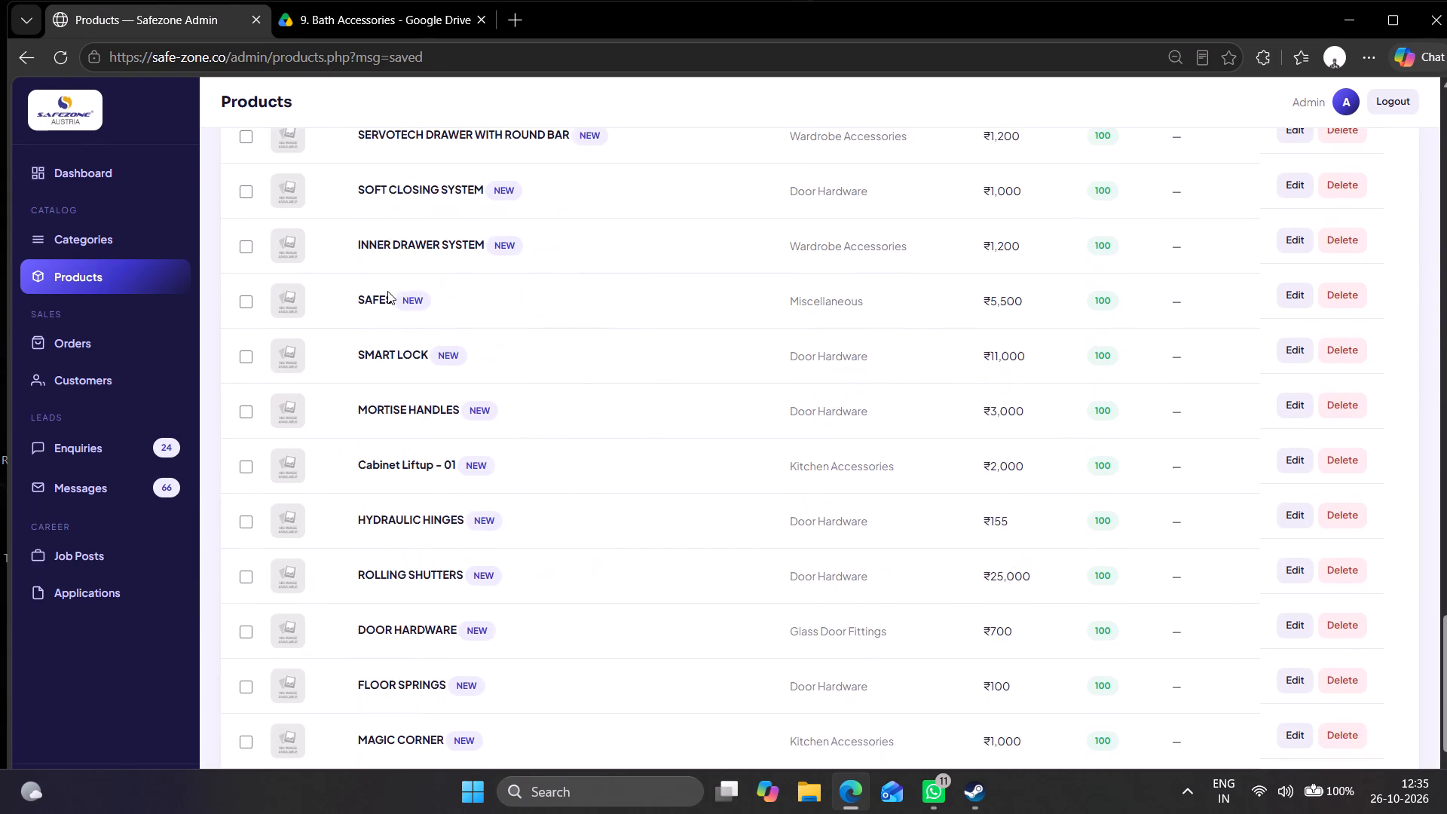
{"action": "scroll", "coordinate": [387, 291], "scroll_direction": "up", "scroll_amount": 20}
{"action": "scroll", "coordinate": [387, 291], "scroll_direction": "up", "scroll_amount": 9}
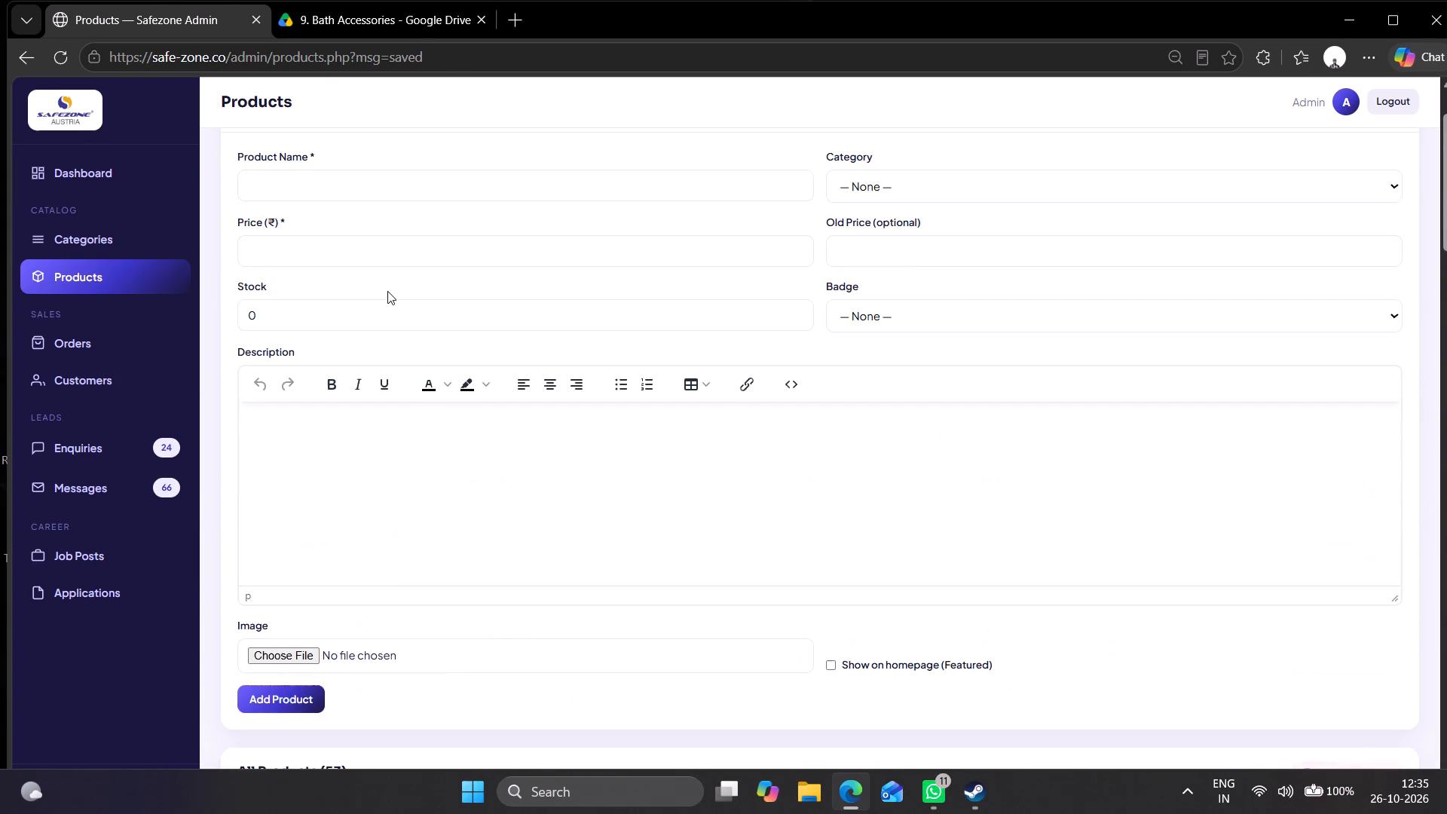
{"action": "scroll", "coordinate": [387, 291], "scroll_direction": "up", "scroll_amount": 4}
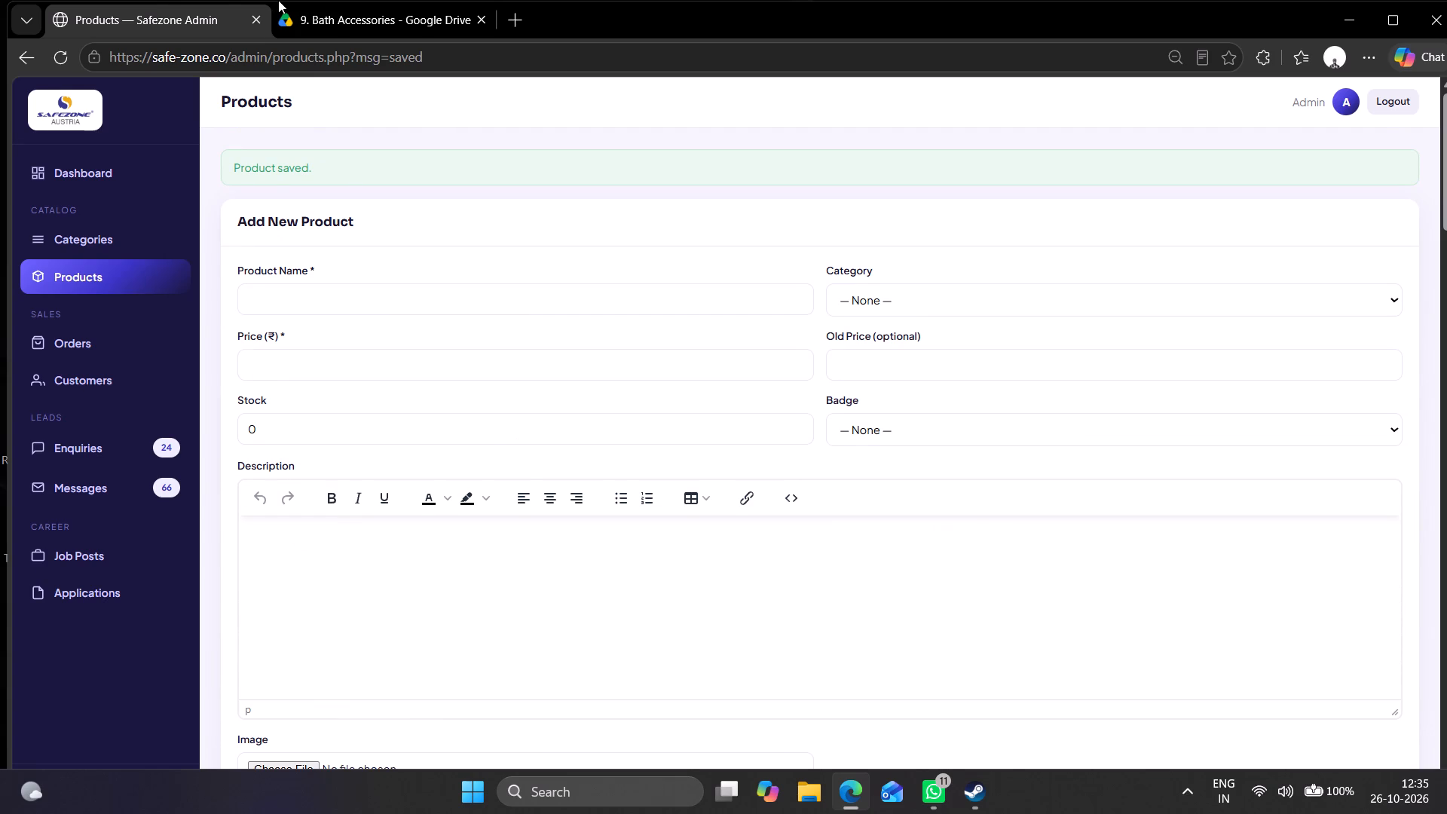
Switch to the Bath Accessories folder in Google Drive and download the soap dish image 17.png.
{"action": "left_click", "coordinate": [307, 14]}
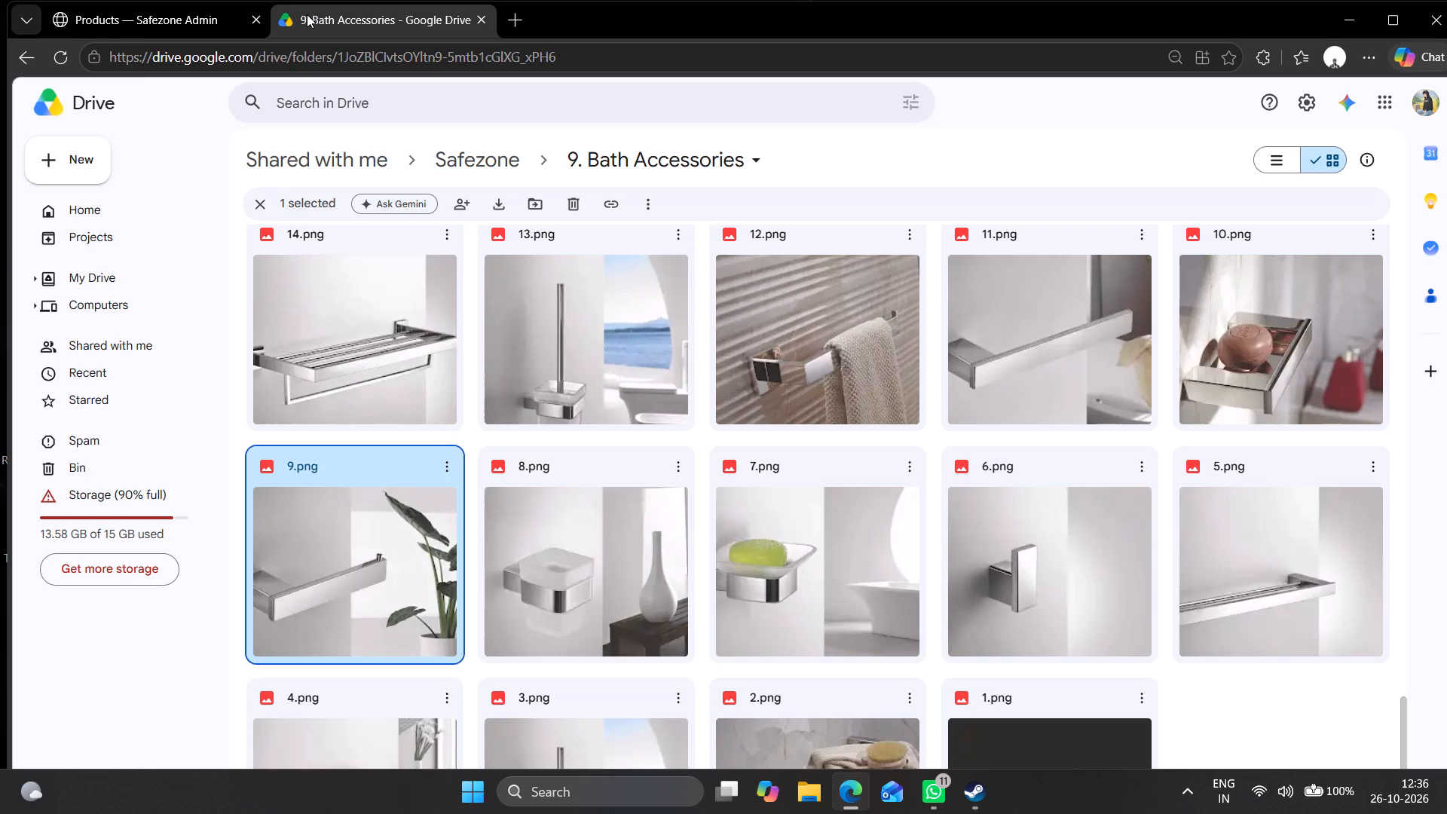
{"action": "scroll", "coordinate": [305, 59], "scroll_direction": "up", "scroll_amount": 2}
{"action": "scroll", "coordinate": [300, 30], "scroll_direction": "down", "scroll_amount": 3}
{"action": "scroll", "coordinate": [457, 77], "scroll_direction": "down", "scroll_amount": 2}
{"action": "scroll", "coordinate": [660, 385], "scroll_direction": "down", "scroll_amount": 4}
{"action": "scroll", "coordinate": [660, 387], "scroll_direction": "up", "scroll_amount": 2}
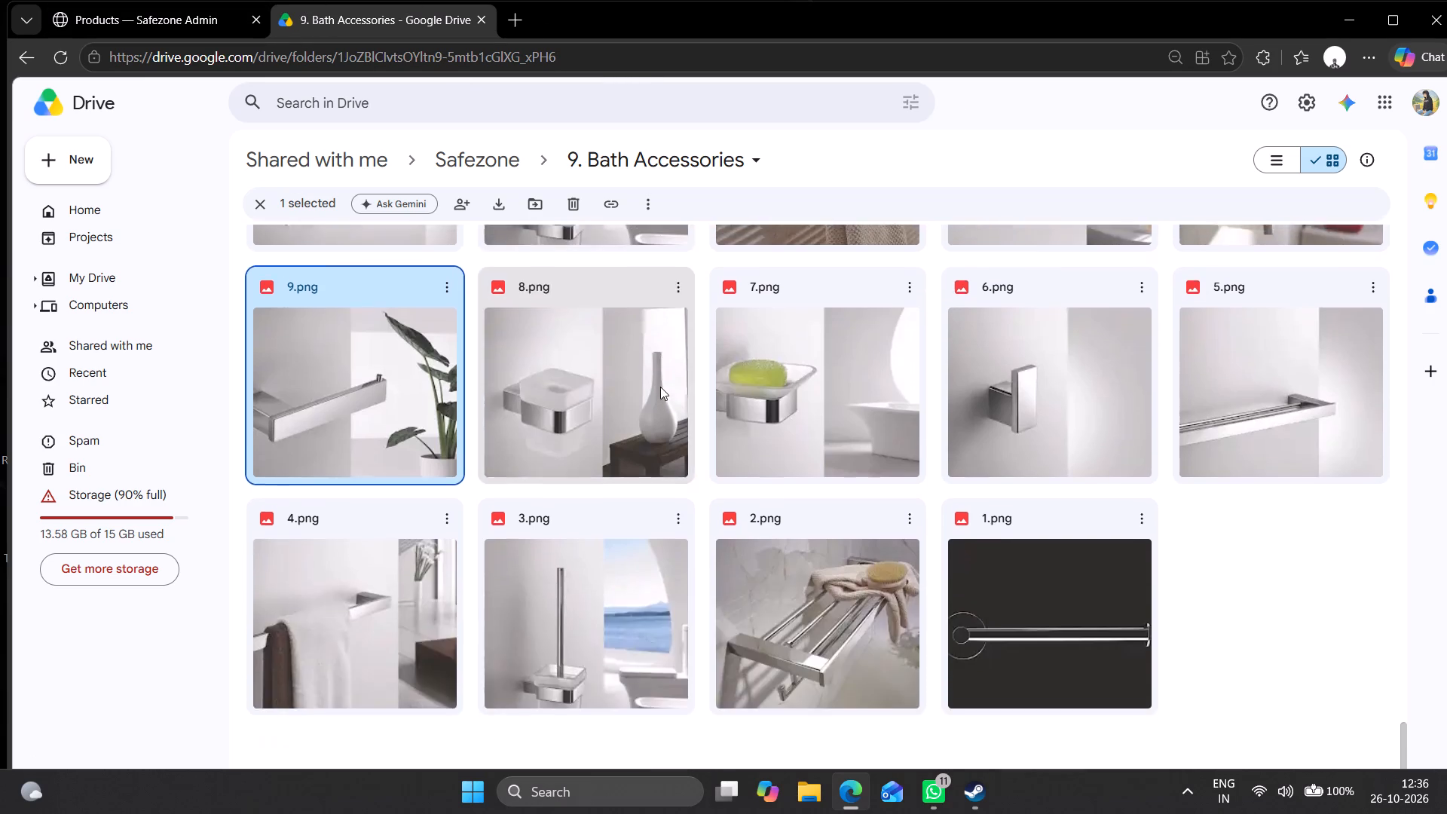
{"action": "scroll", "coordinate": [660, 387], "scroll_direction": "up", "scroll_amount": 2}
{"action": "scroll", "coordinate": [660, 387], "scroll_direction": "down", "scroll_amount": 5}
{"action": "scroll", "coordinate": [654, 385], "scroll_direction": "up", "scroll_amount": 4}
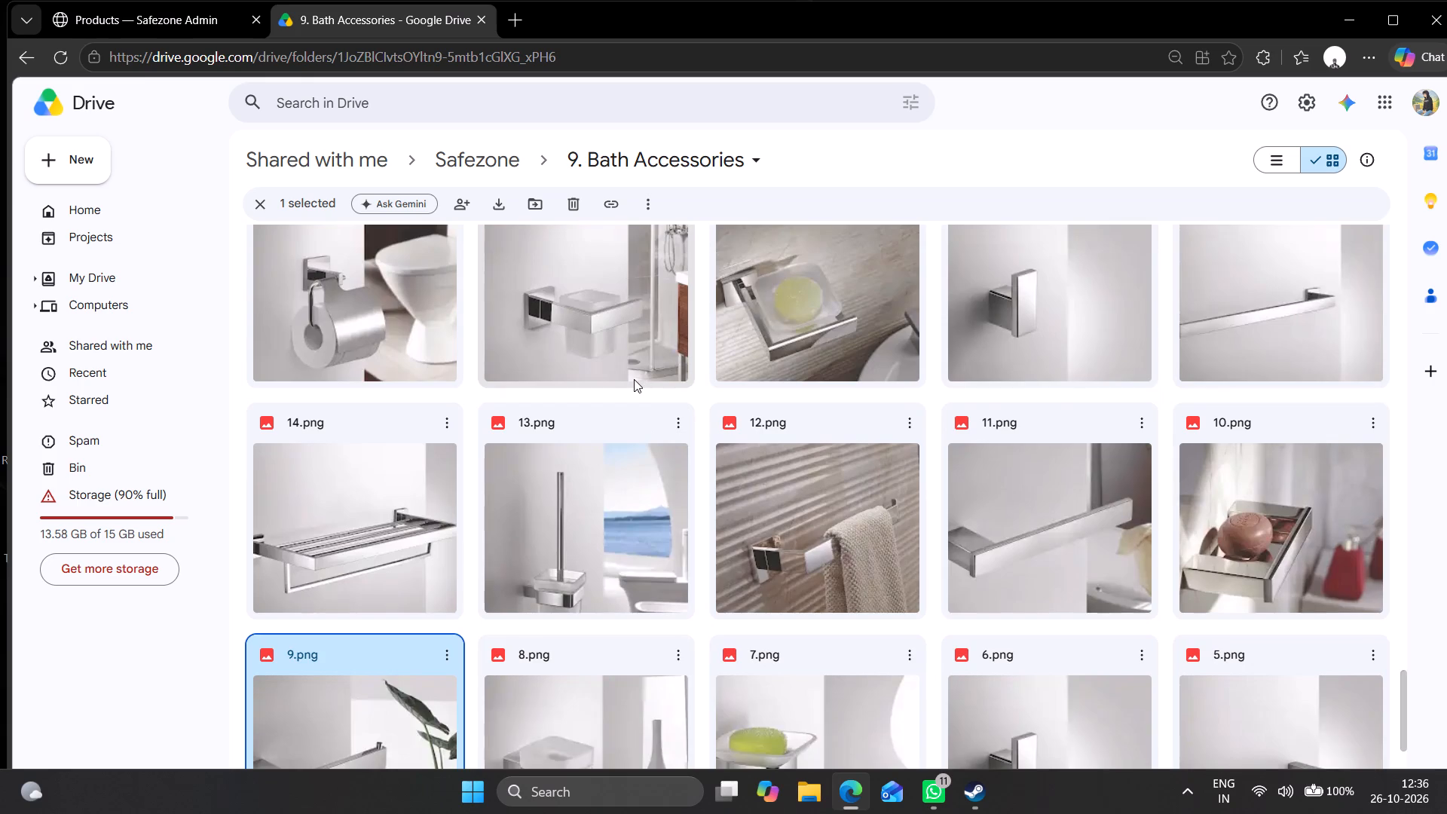
{"action": "scroll", "coordinate": [695, 367], "scroll_direction": "up", "scroll_amount": 4}
{"action": "scroll", "coordinate": [695, 367], "scroll_direction": "down", "scroll_amount": 4}
{"action": "scroll", "coordinate": [1139, 411], "scroll_direction": "down", "scroll_amount": 1}
{"action": "scroll", "coordinate": [1136, 410], "scroll_direction": "up", "scroll_amount": 1}
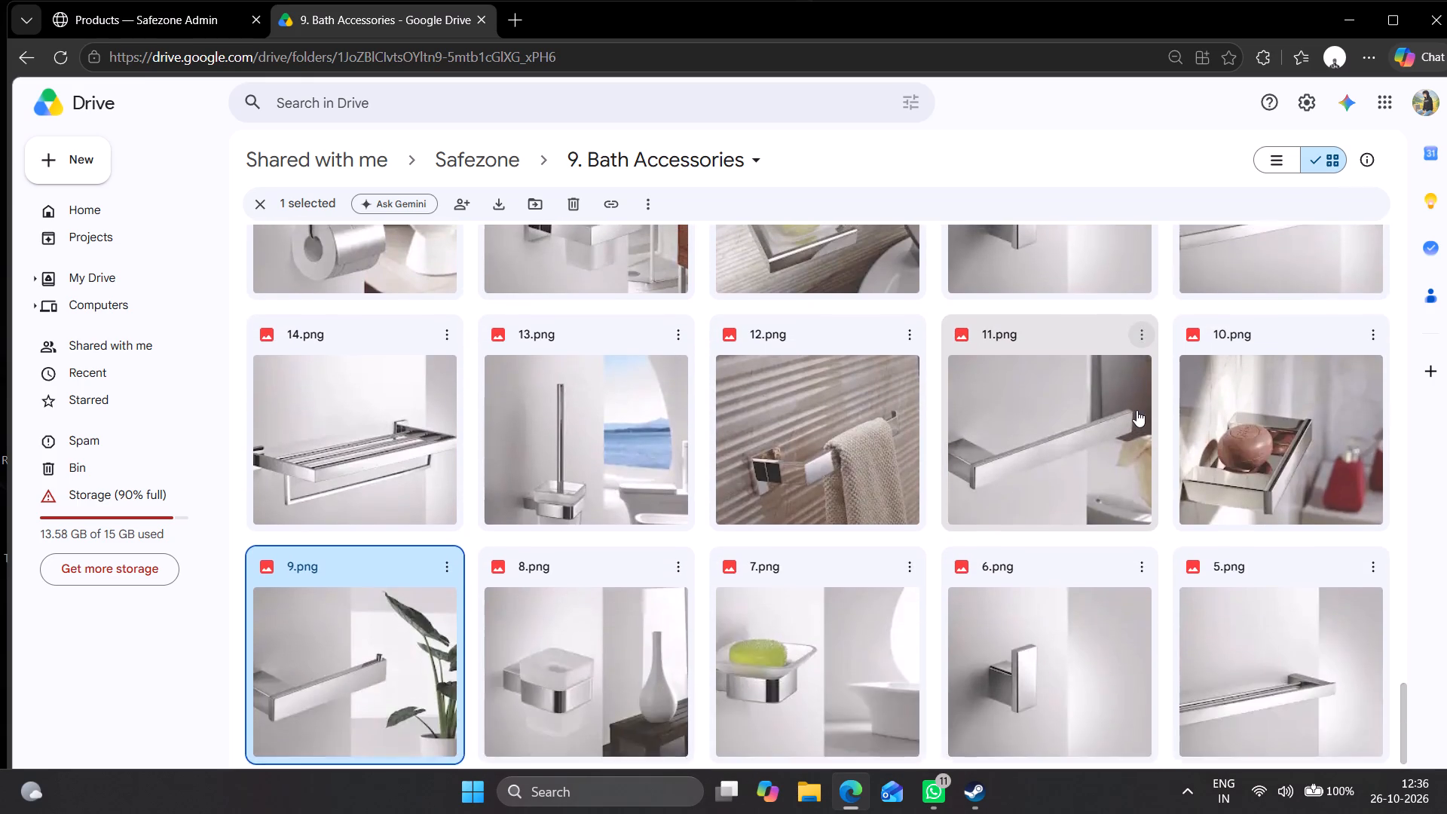
{"action": "scroll", "coordinate": [1136, 410], "scroll_direction": "up", "scroll_amount": 1}
{"action": "double_click", "coordinate": [907, 297]}
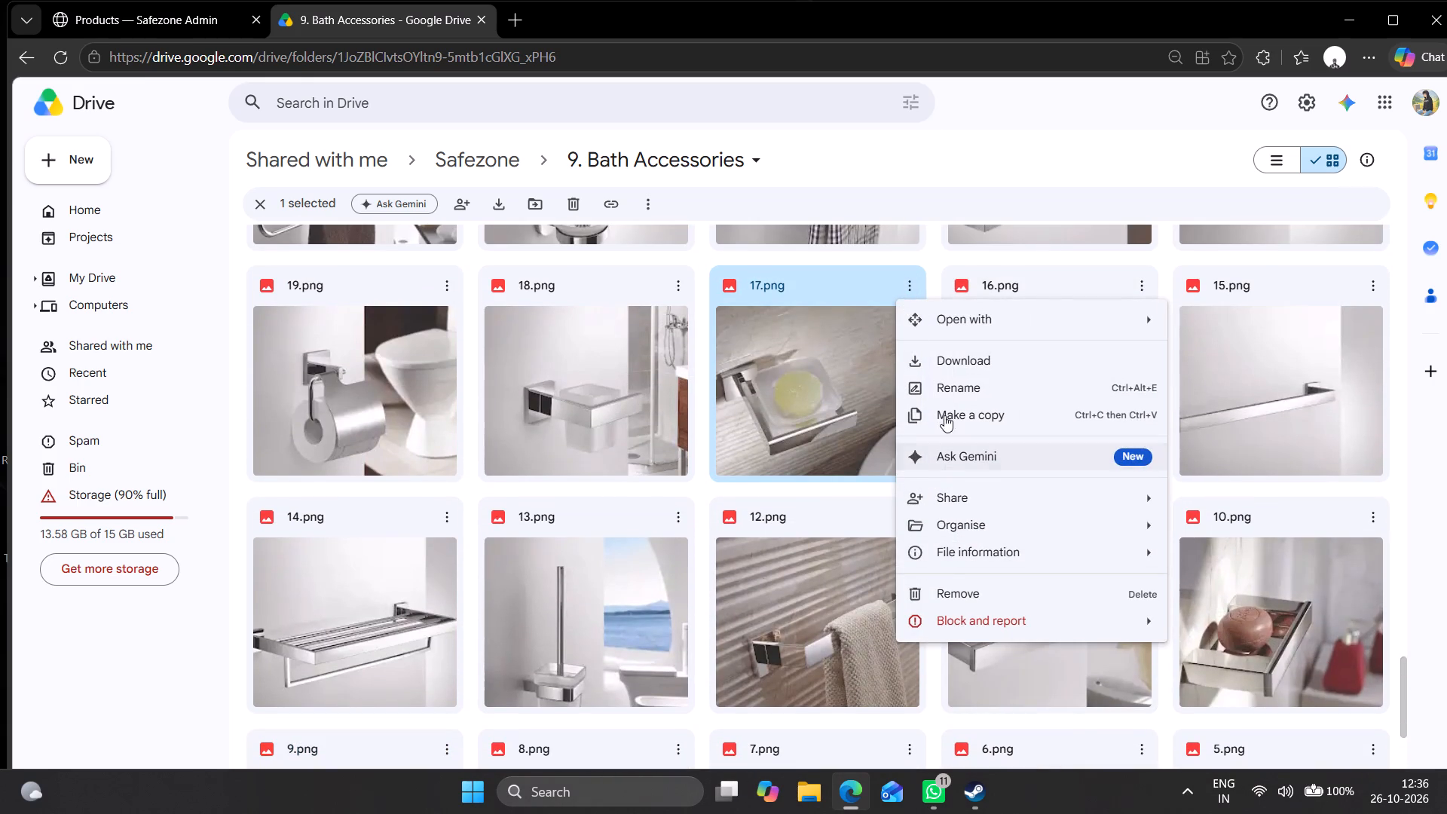
{"action": "double_click", "coordinate": [941, 357]}
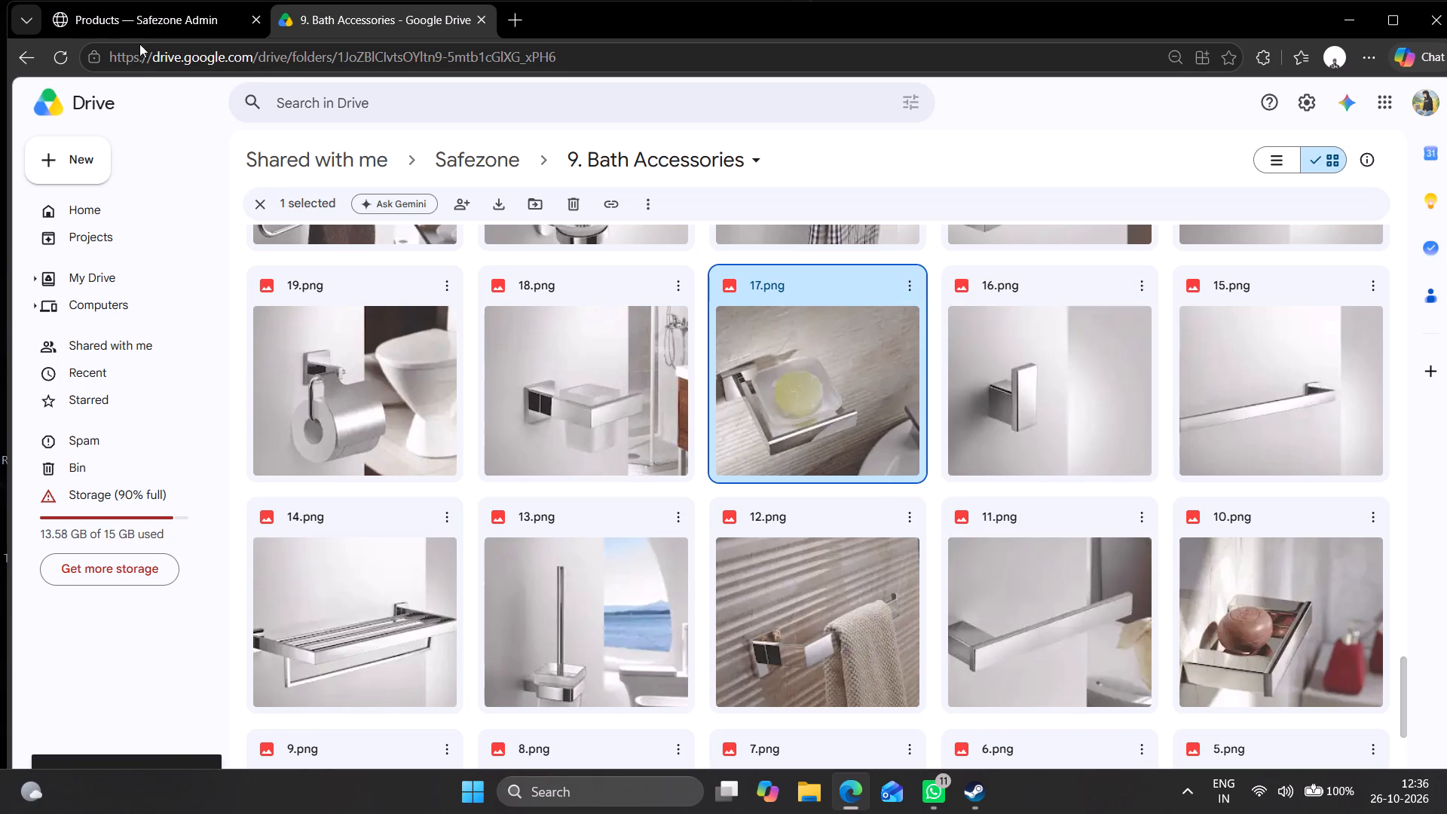
Return to the Safezone admin products page and name the new product Glass Soap Holder.
{"action": "double_click", "coordinate": [133, 28]}
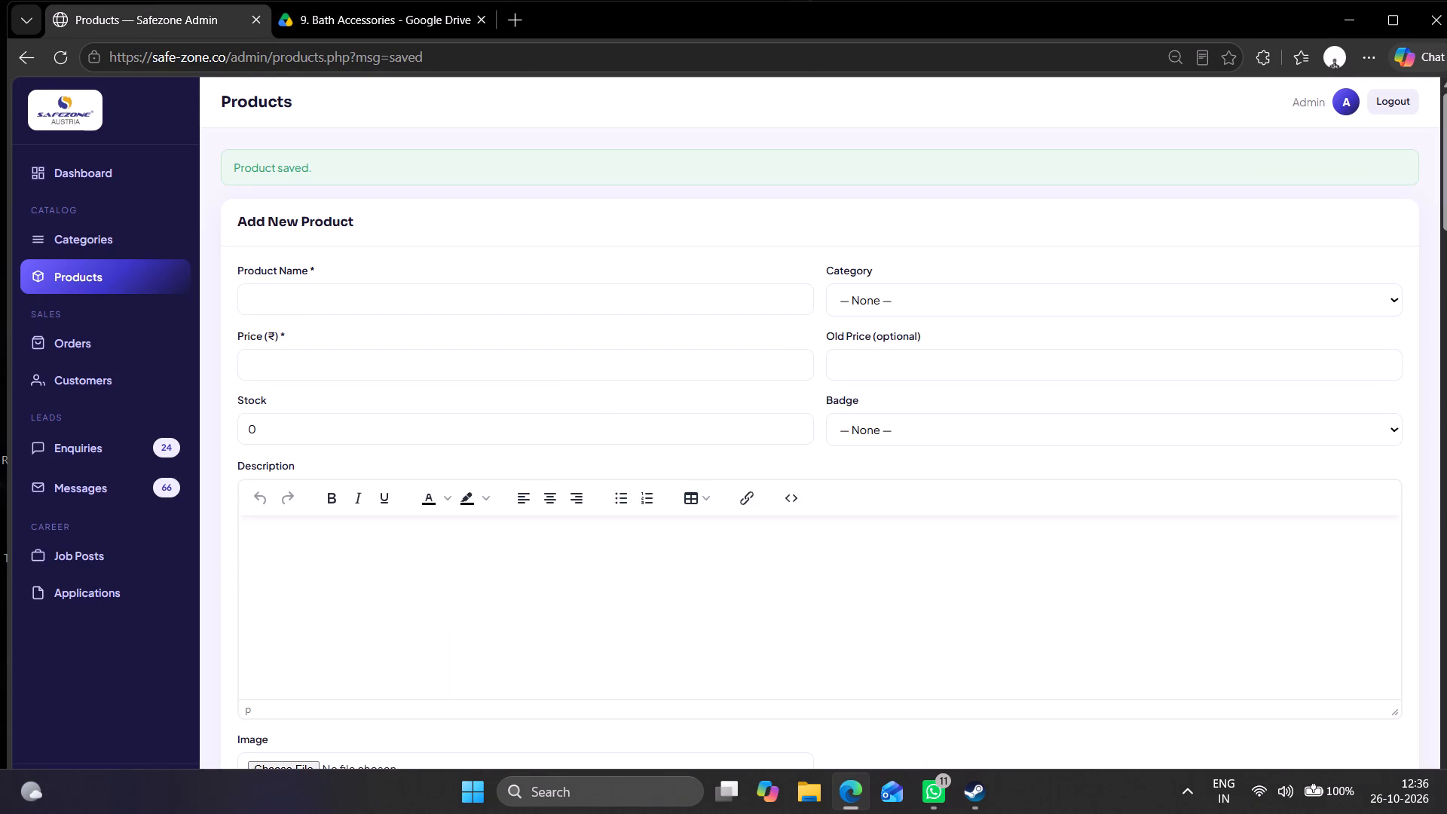
{"action": "left_click", "coordinate": [282, 315]}
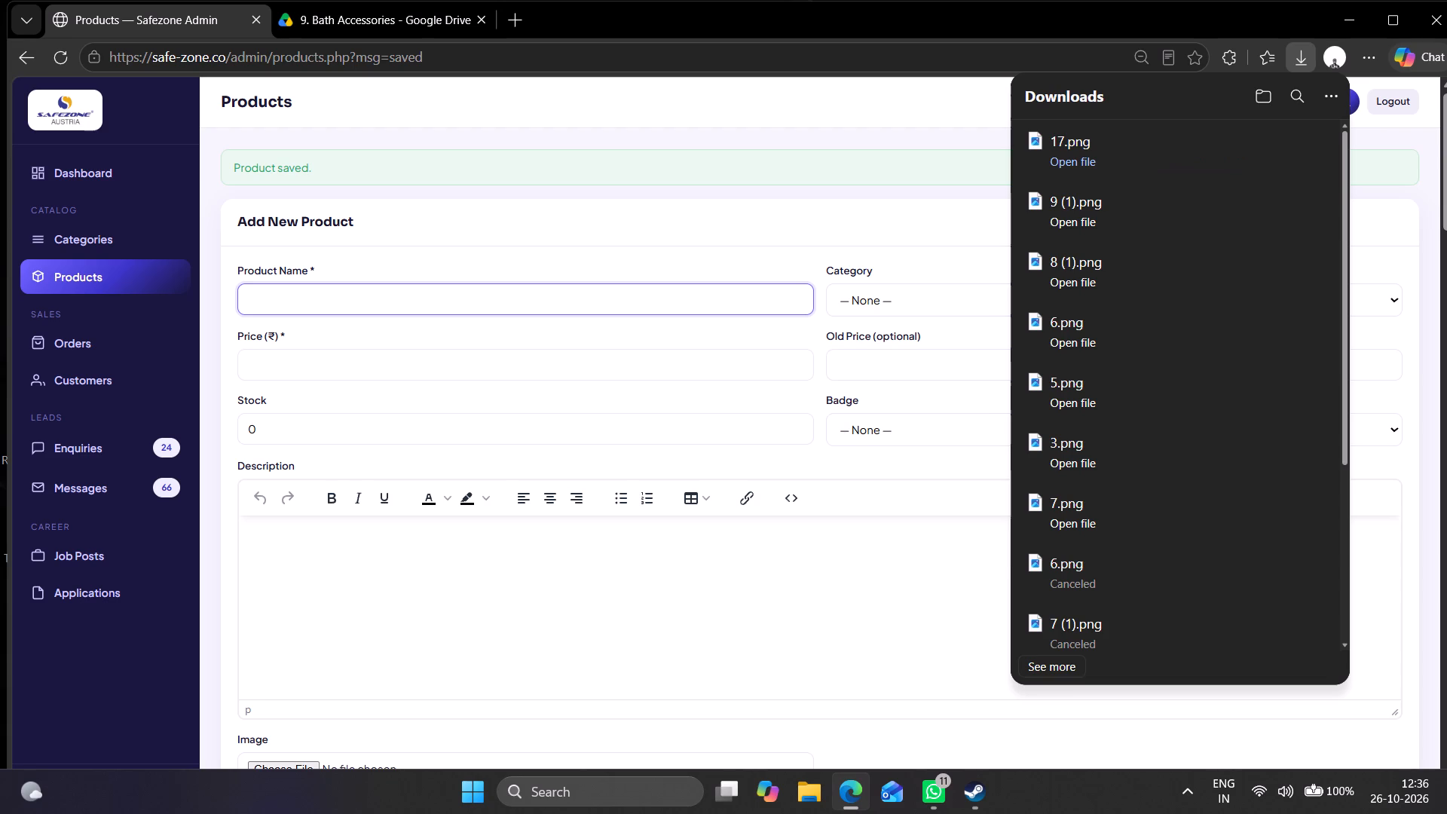
{"action": "type", "text": "Gla"}
{"action": "type", "text": "ss"}
{"action": "key", "text": "space"}
{"action": "key", "text": "shift+s"}
{"action": "type", "text": "hop"}
{"action": "key", "text": "BackSpace"}
{"action": "key", "text": "BackSpace"}
{"action": "key", "text": "BackSpace"}
{"action": "type", "text": "oap"}
{"action": "key", "text": "space"}
{"action": "type", "text": "Holder"}
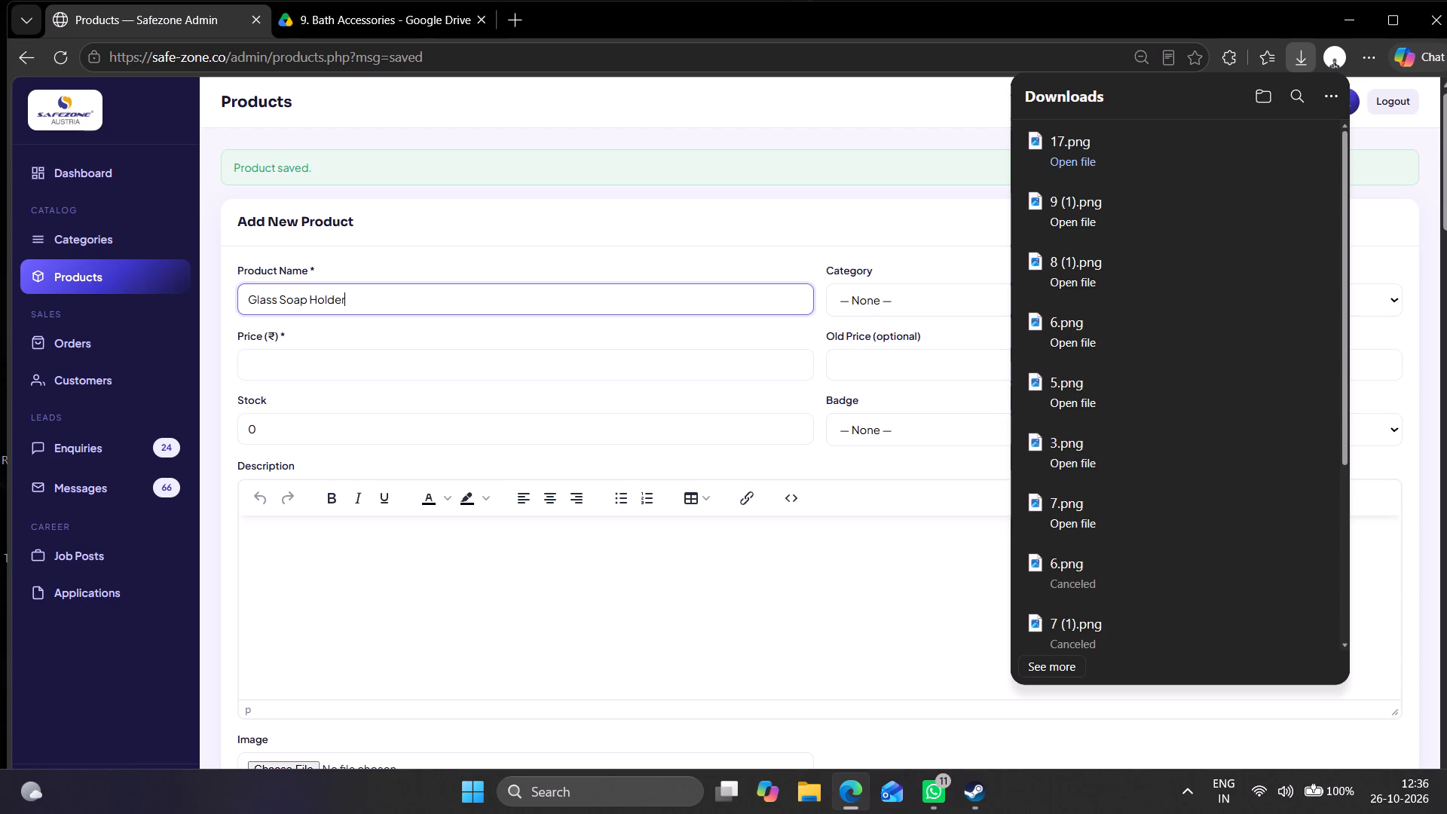
{"action": "key", "text": "space"}
Set the Glass Soap Holder's price to 1800 and assign it to the Bathroom Accessories category.
{"action": "double_click", "coordinate": [274, 366]}
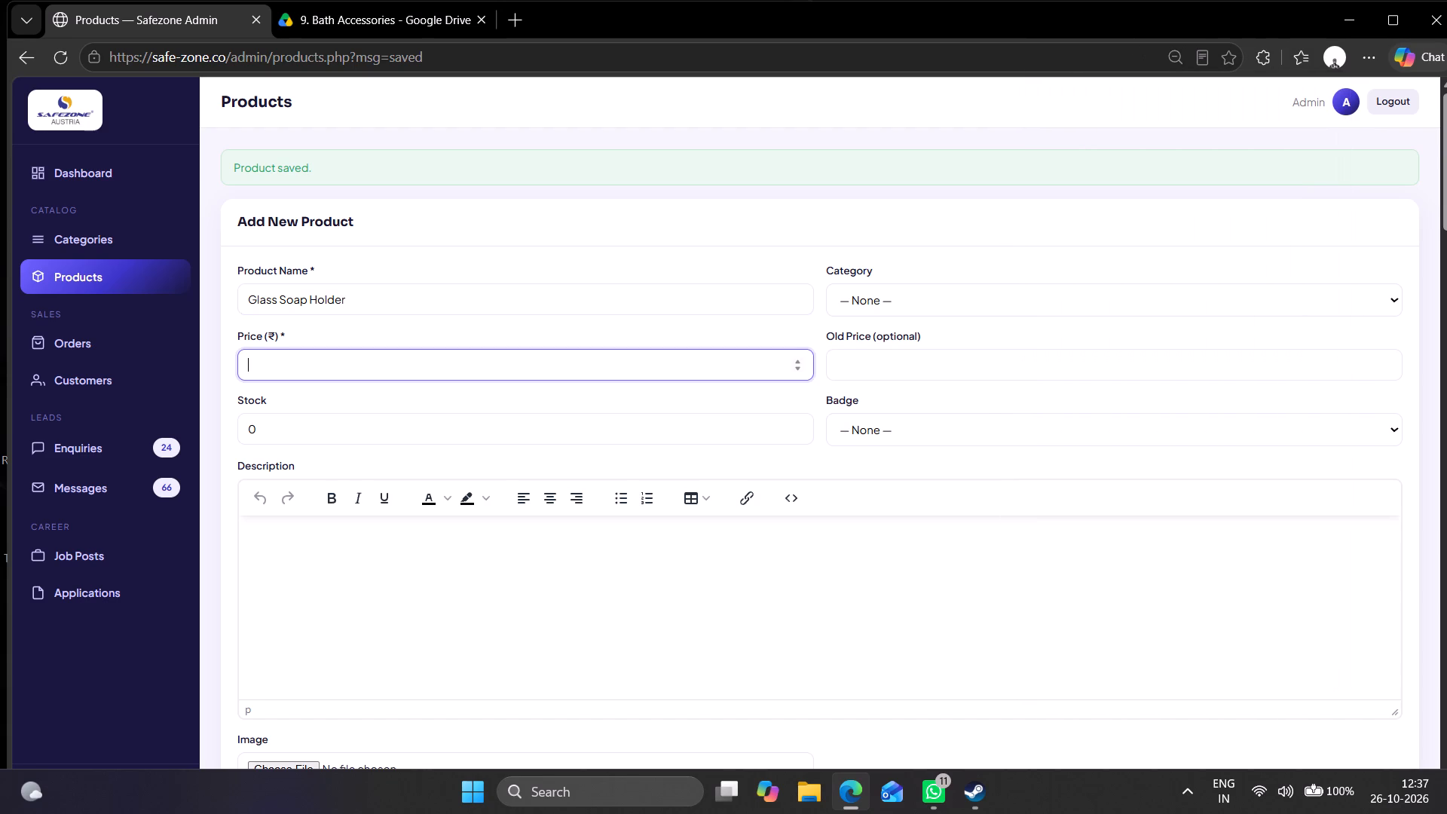
{"action": "type", "text": "1800"}
{"action": "left_click", "coordinate": [900, 307]}
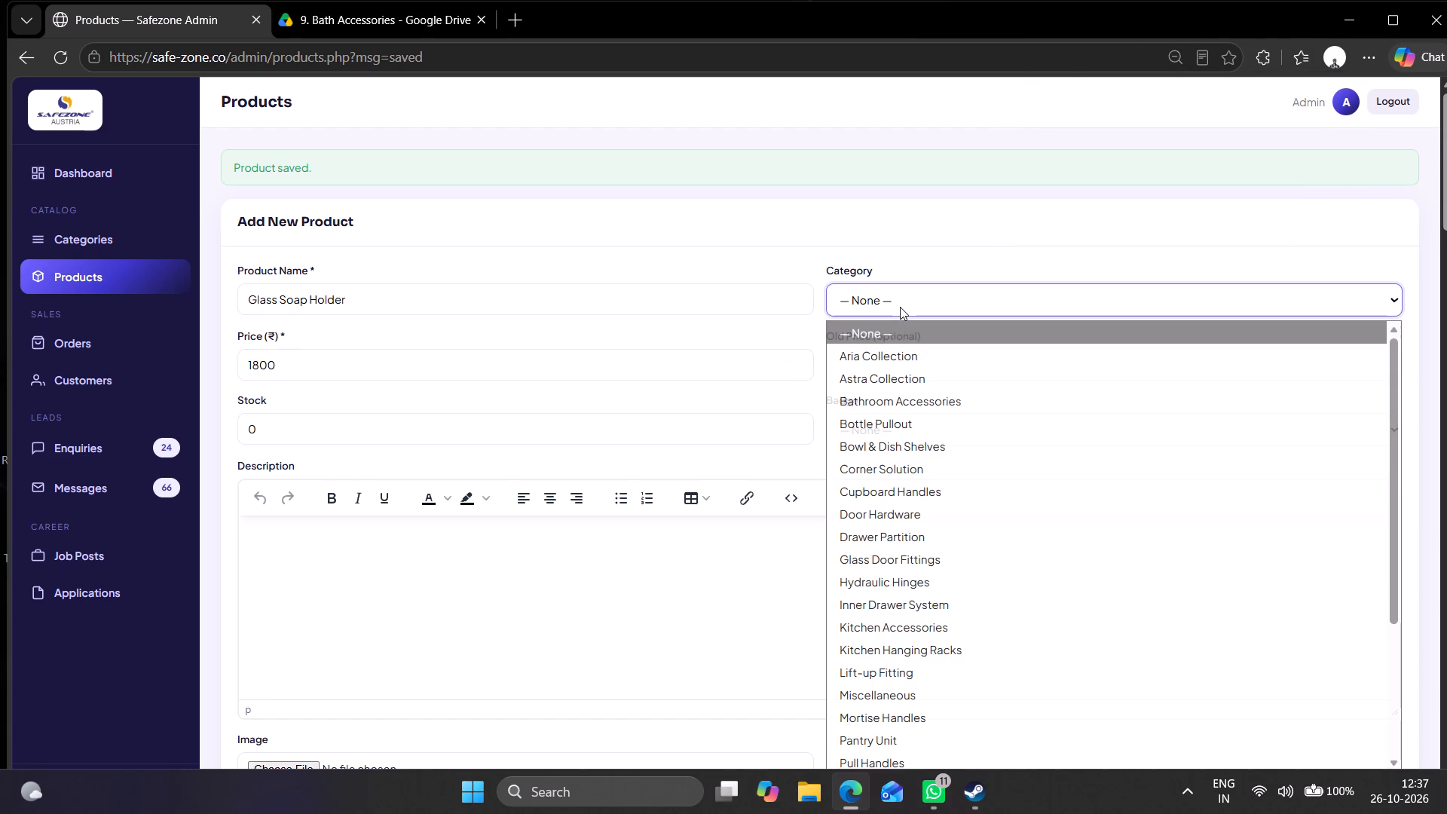
{"action": "key", "text": "b"}
{"action": "key", "text": "Return"}
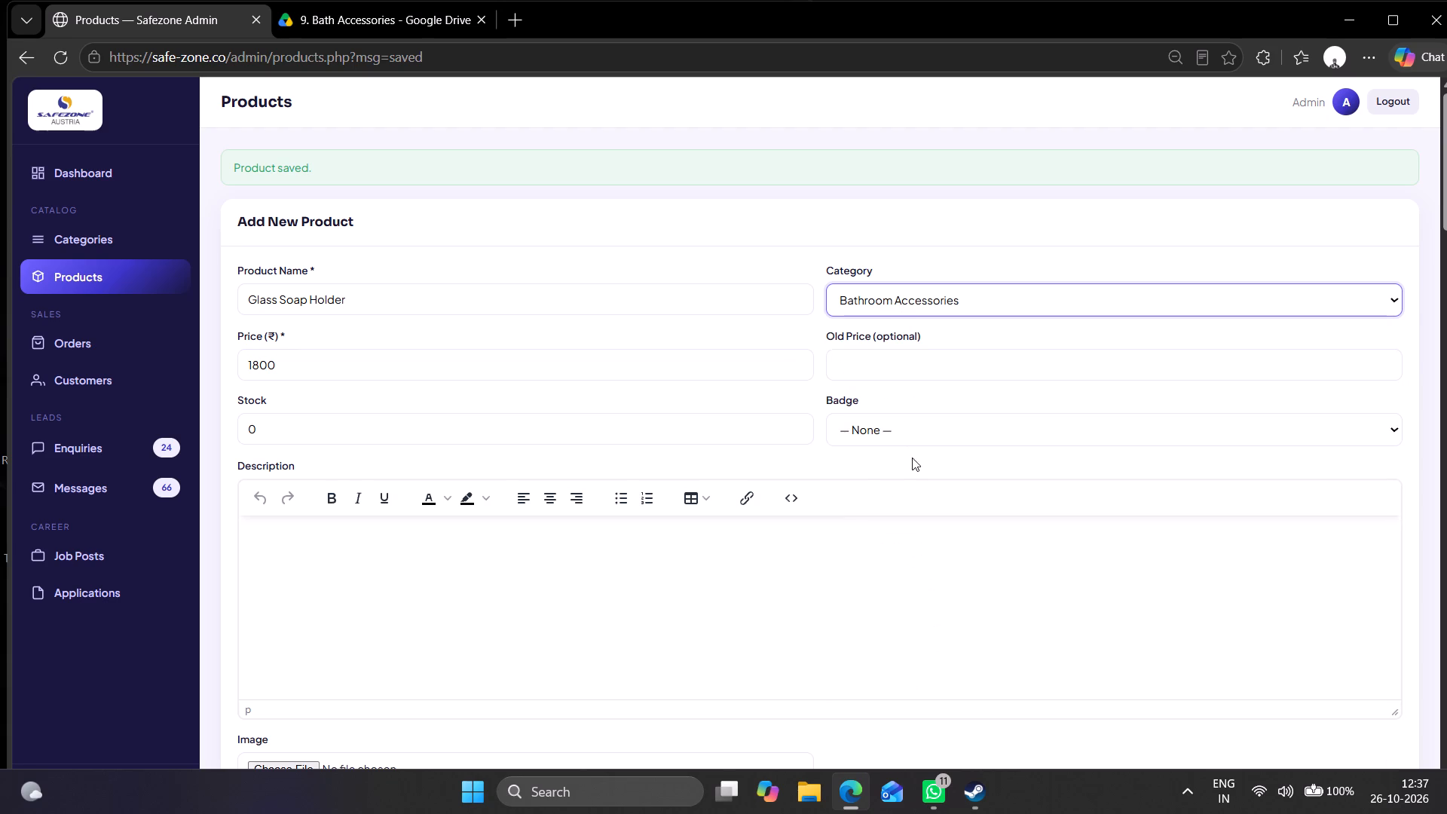
Give the Glass Soap Holder the NEW badge and enter a stock of 99.
{"action": "double_click", "coordinate": [874, 433]}
{"action": "double_click", "coordinate": [874, 433]}
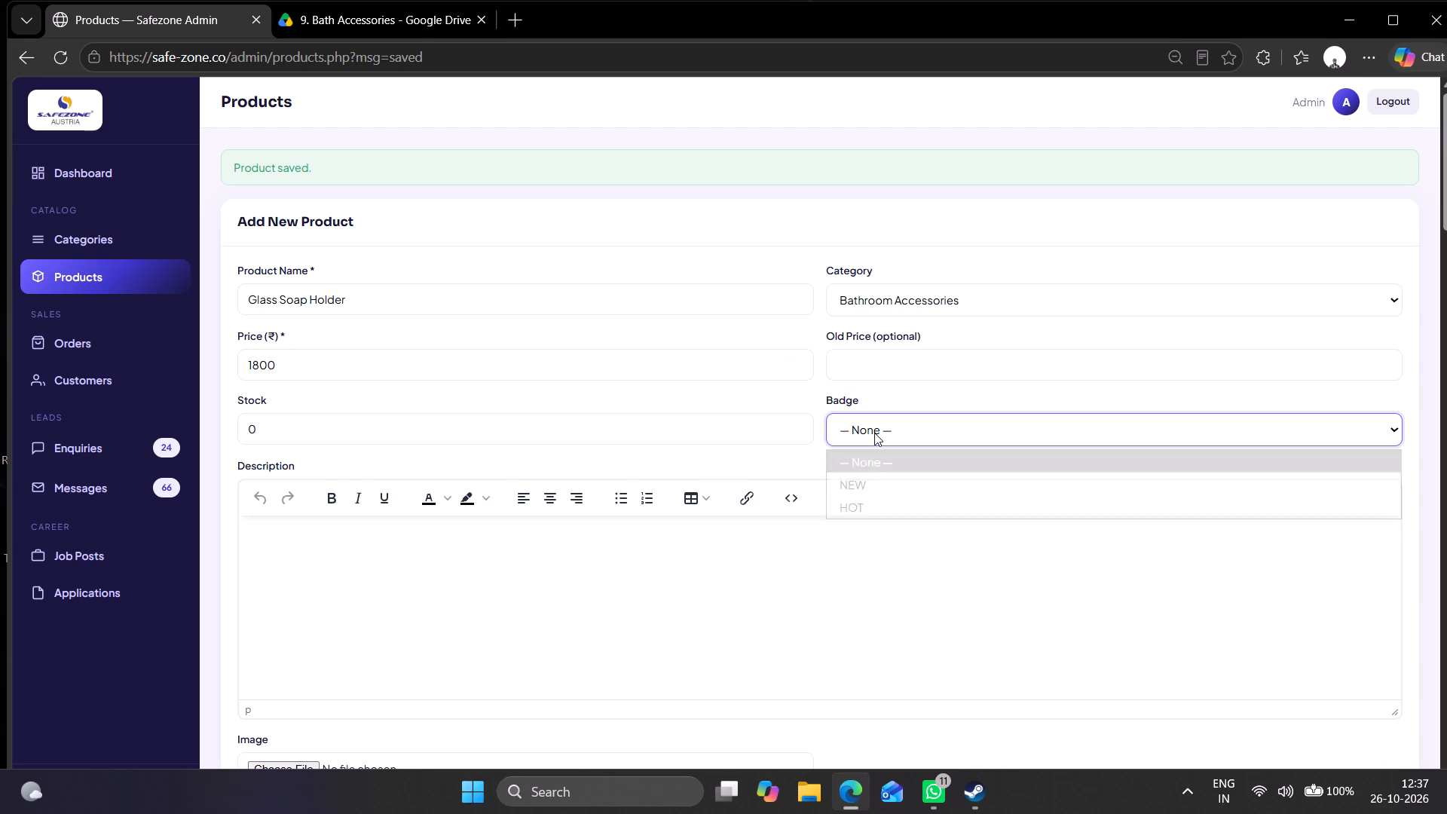
{"action": "double_click", "coordinate": [874, 433]}
{"action": "triple_click", "coordinate": [876, 433]}
{"action": "left_click", "coordinate": [876, 433]}
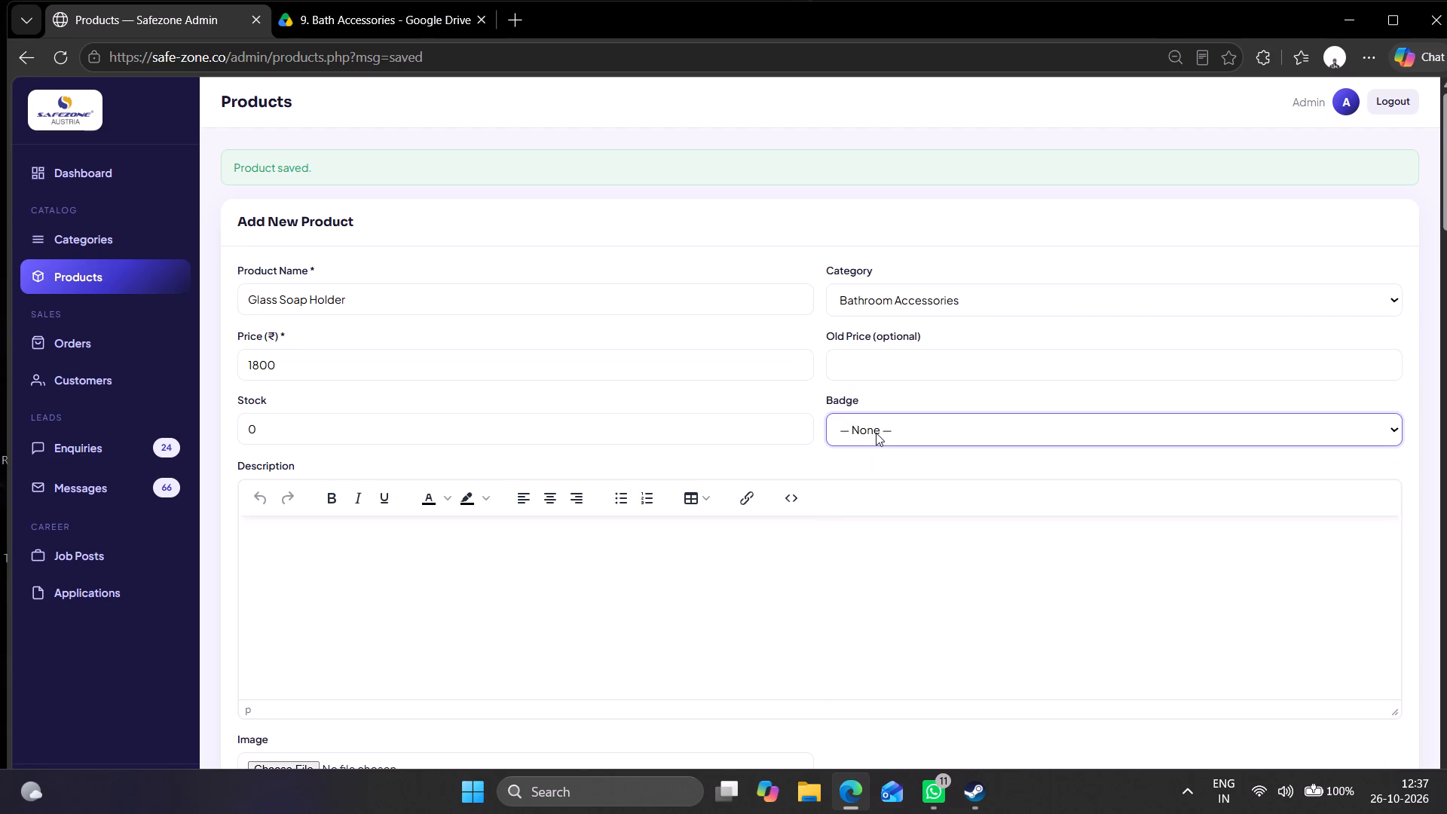
{"action": "triple_click", "coordinate": [876, 433]}
{"action": "key", "text": "n"}
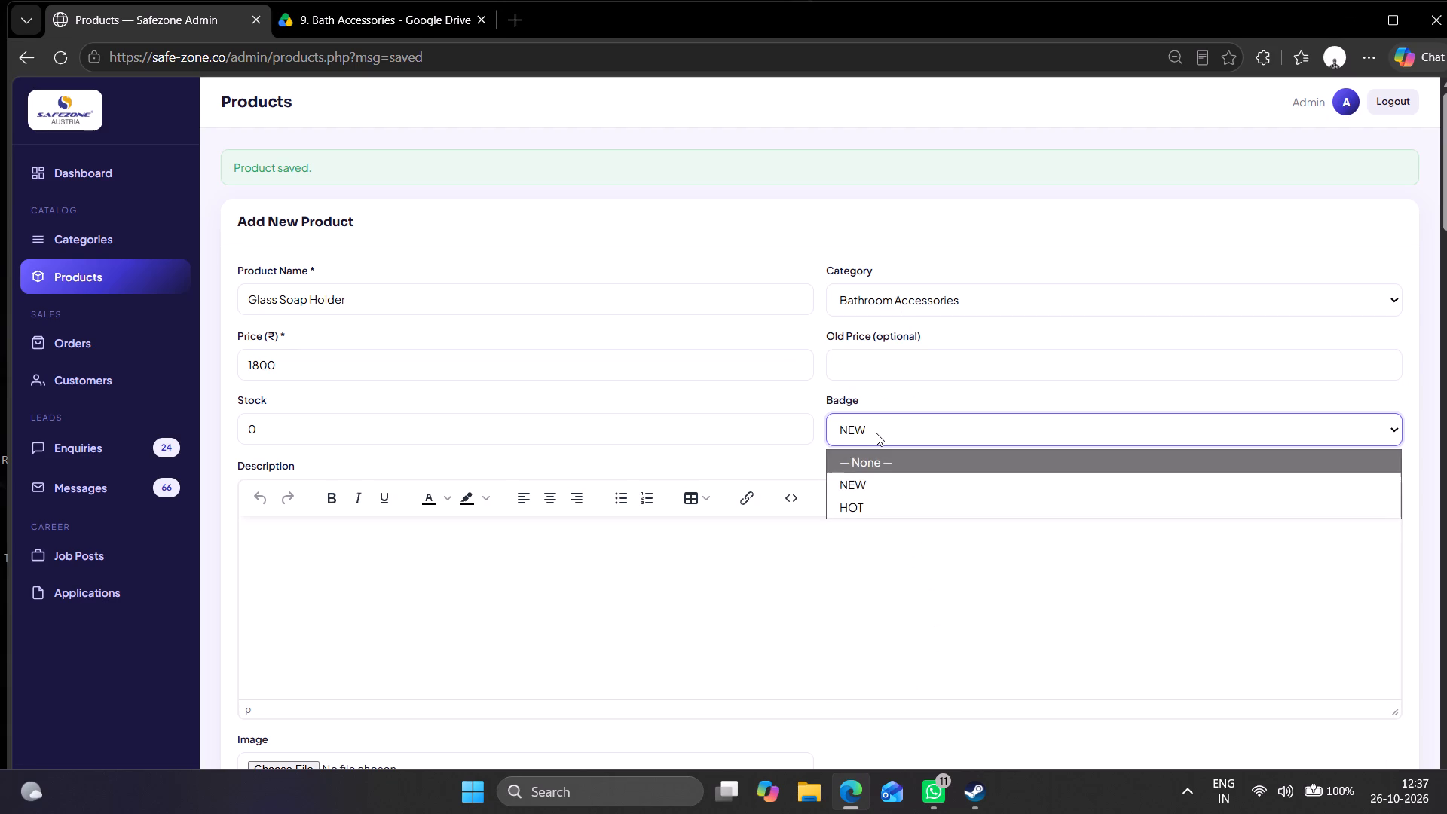
{"action": "double_click", "coordinate": [529, 436]}
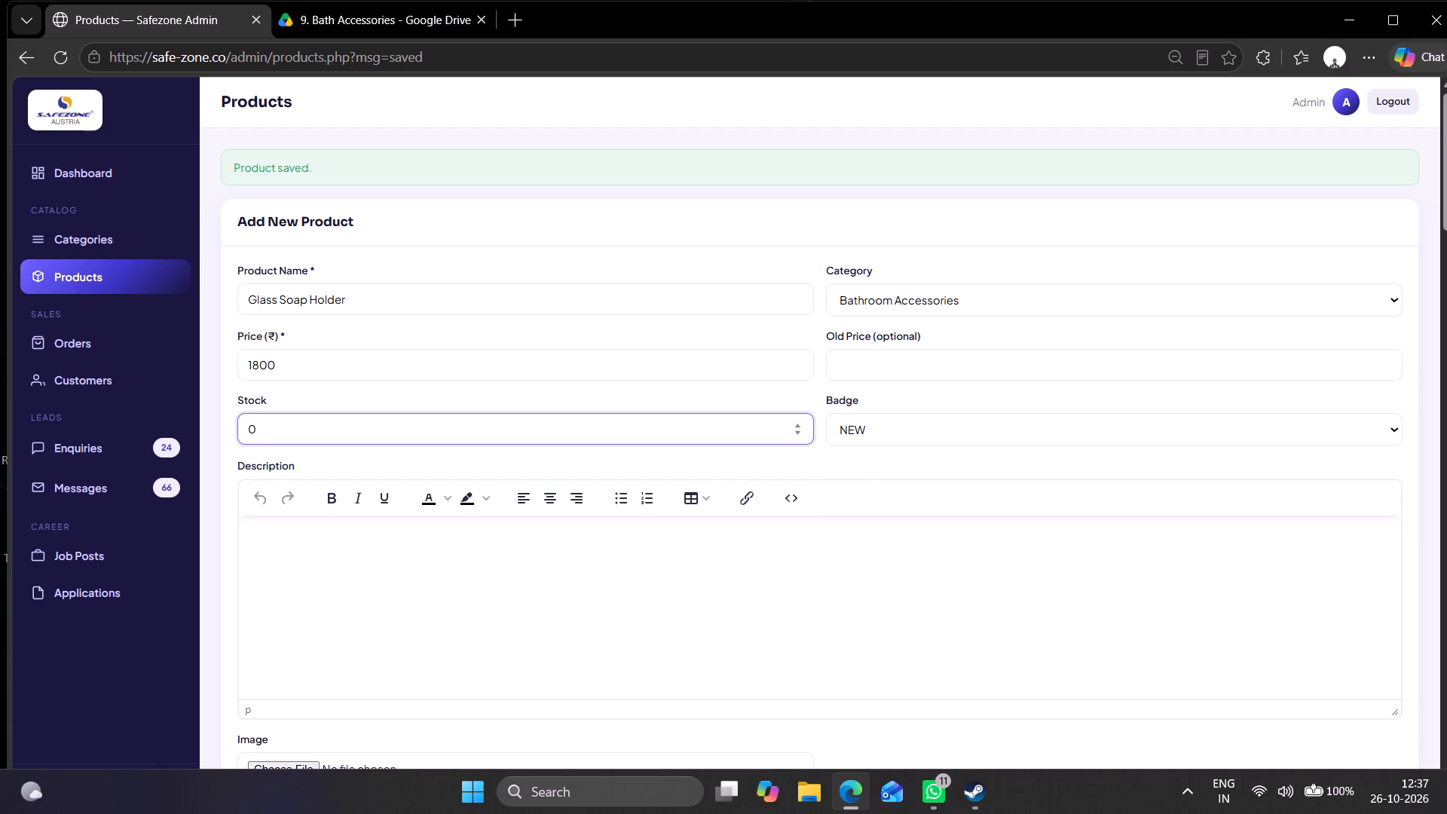
{"action": "key", "text": "BackSpace"}
{"action": "key", "text": "1"}
{"action": "key", "text": "BackSpace"}
{"action": "type", "text": "99"}
Attach the image 17.png to the Glass Soap Holder and add the product to the catalog.
{"action": "scroll", "coordinate": [475, 430], "scroll_direction": "down", "scroll_amount": 4}
{"action": "scroll", "coordinate": [367, 723], "scroll_direction": "down", "scroll_amount": 3}
{"action": "triple_click", "coordinate": [285, 480]}
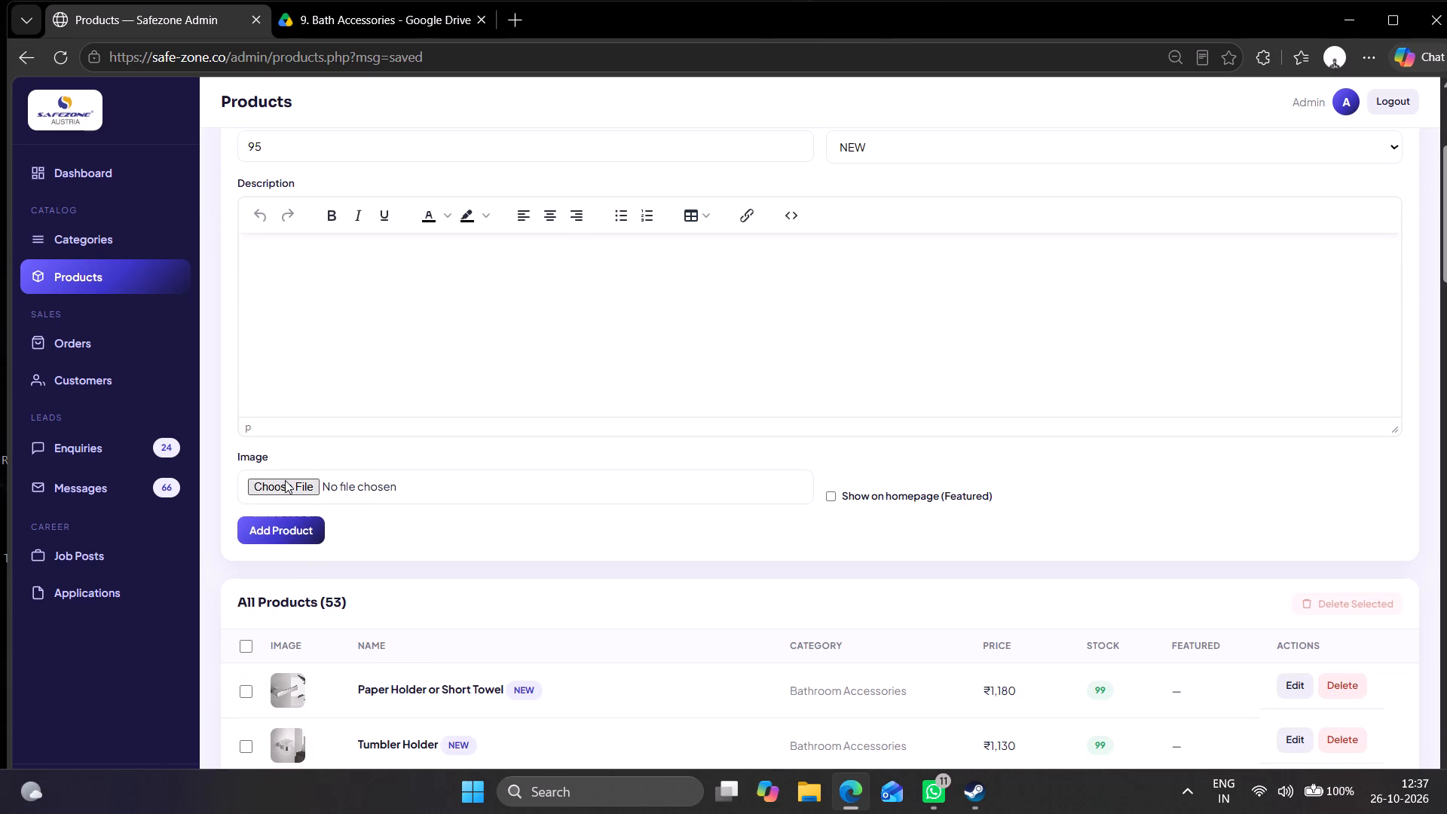
{"action": "double_click", "coordinate": [313, 166]}
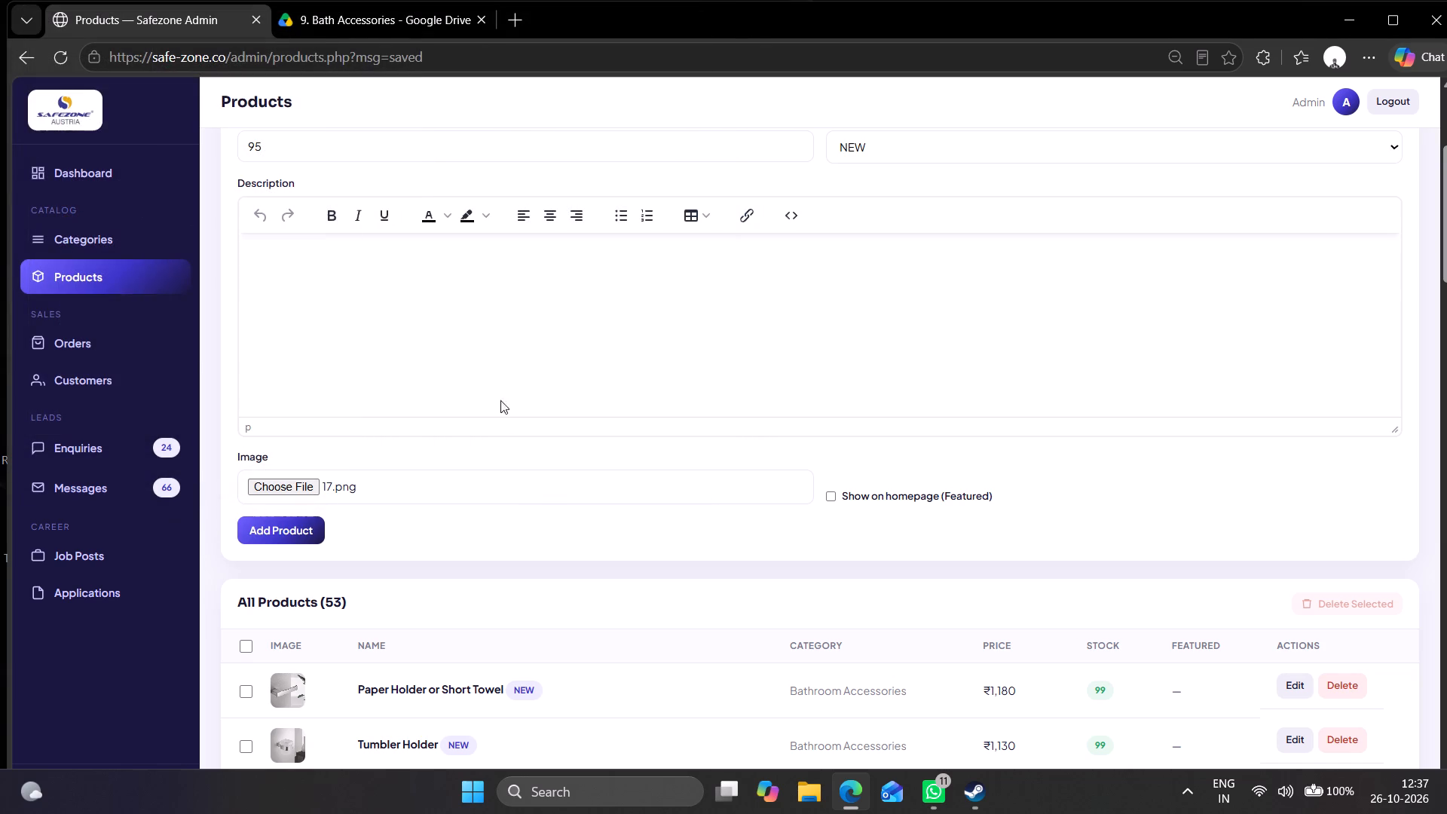
{"action": "left_click", "coordinate": [304, 529]}
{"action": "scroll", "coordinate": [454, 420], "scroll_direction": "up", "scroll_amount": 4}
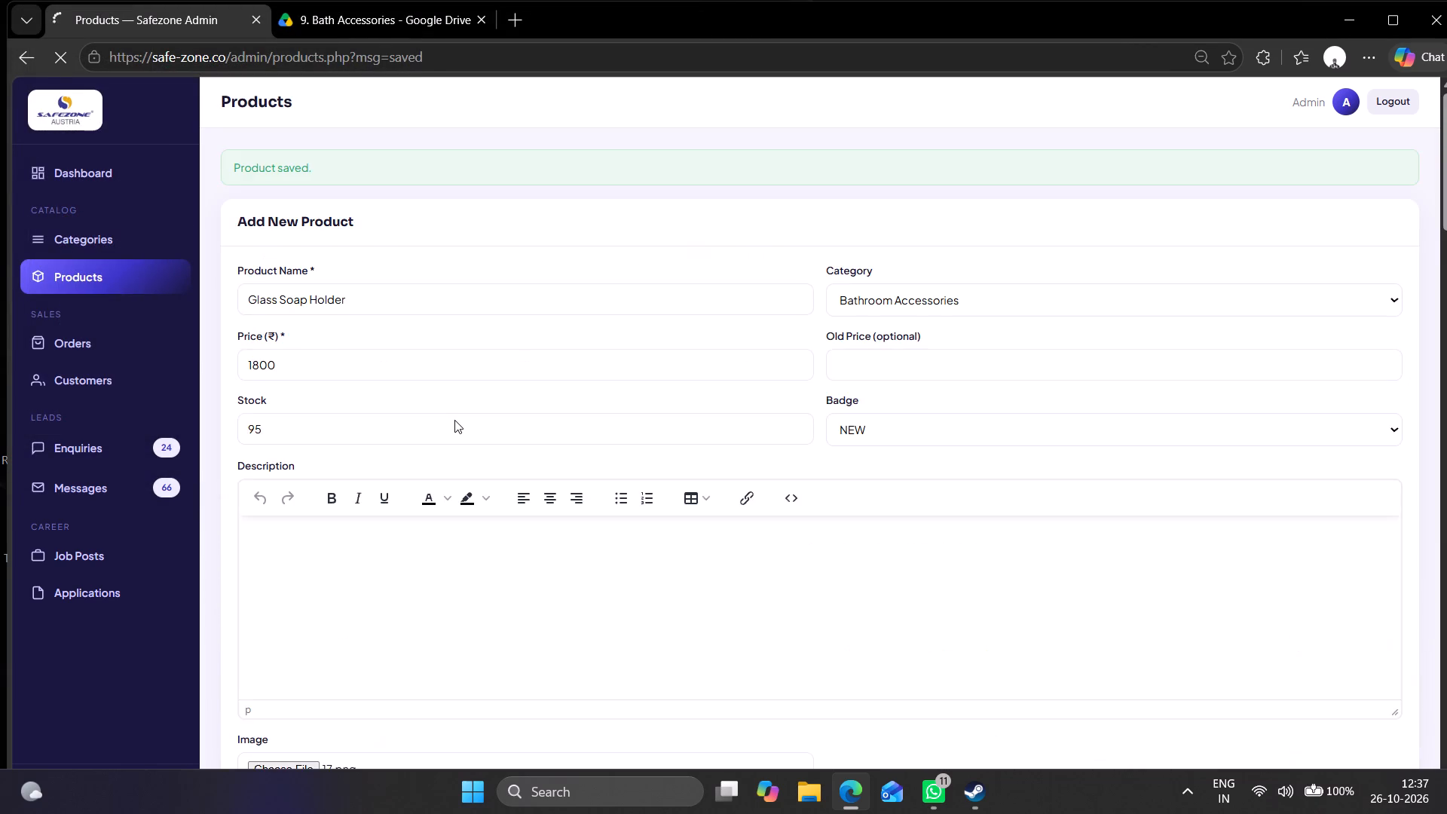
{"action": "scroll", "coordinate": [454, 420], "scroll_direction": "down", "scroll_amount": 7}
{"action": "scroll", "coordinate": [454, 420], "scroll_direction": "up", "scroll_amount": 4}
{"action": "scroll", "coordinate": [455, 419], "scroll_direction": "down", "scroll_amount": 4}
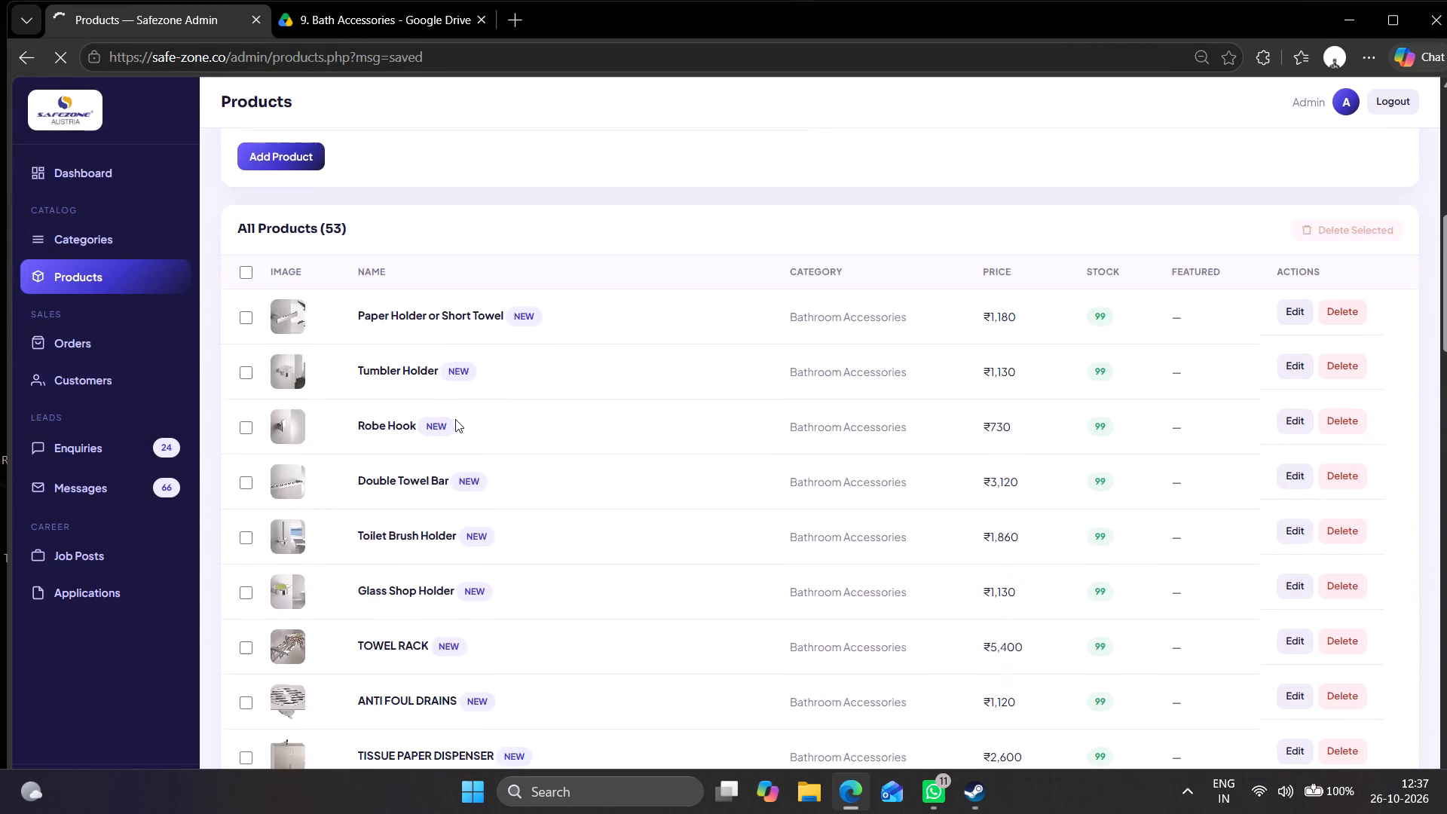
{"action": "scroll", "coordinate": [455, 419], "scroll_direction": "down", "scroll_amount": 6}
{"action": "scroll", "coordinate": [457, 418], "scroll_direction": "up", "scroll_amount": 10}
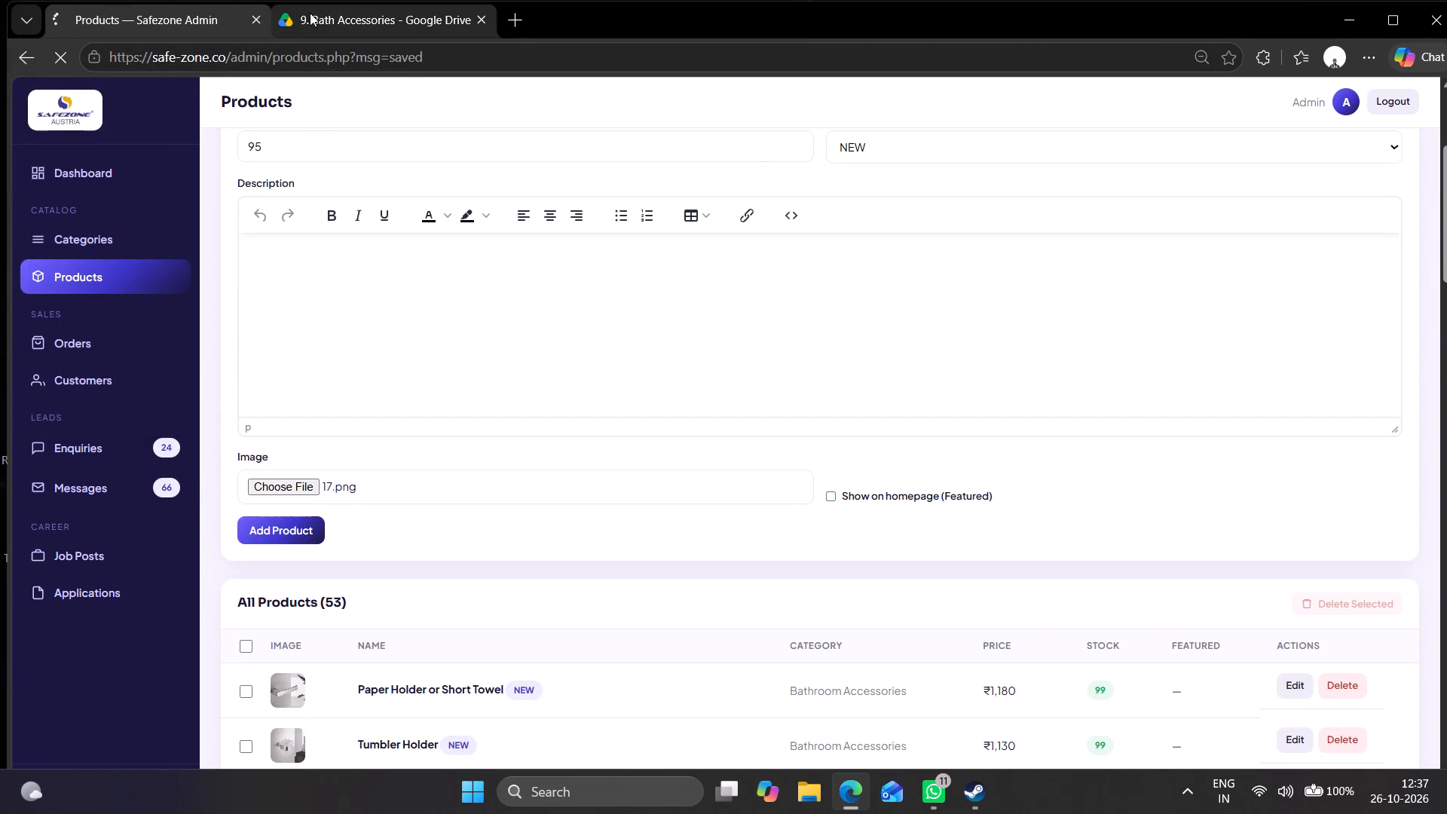
Switch to the Bath Accessories folder in Google Drive and download the toilet paper holder image 19.png.
{"action": "left_click", "coordinate": [310, 13]}
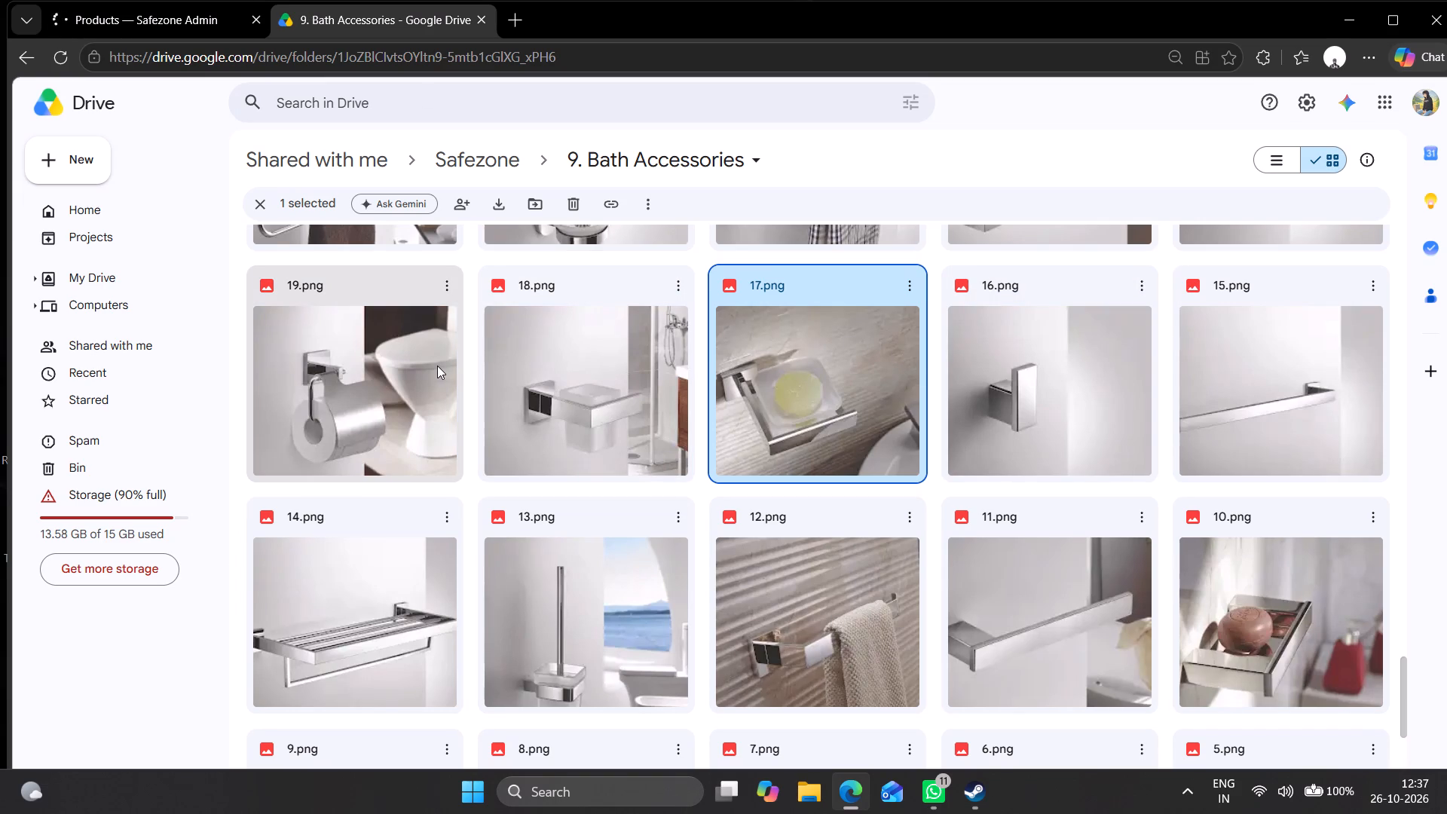
{"action": "double_click", "coordinate": [443, 289]}
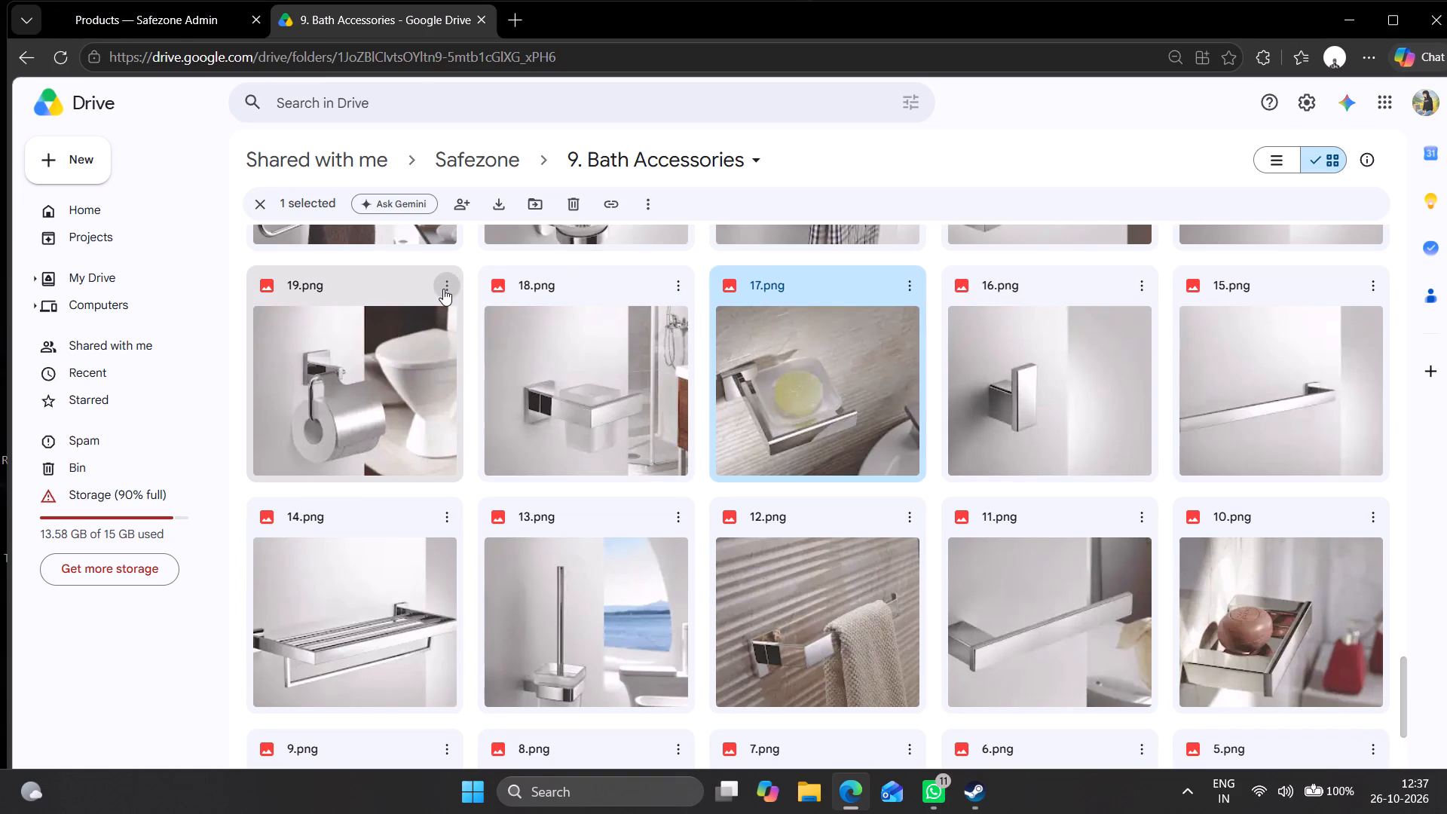
{"action": "left_click", "coordinate": [515, 363]}
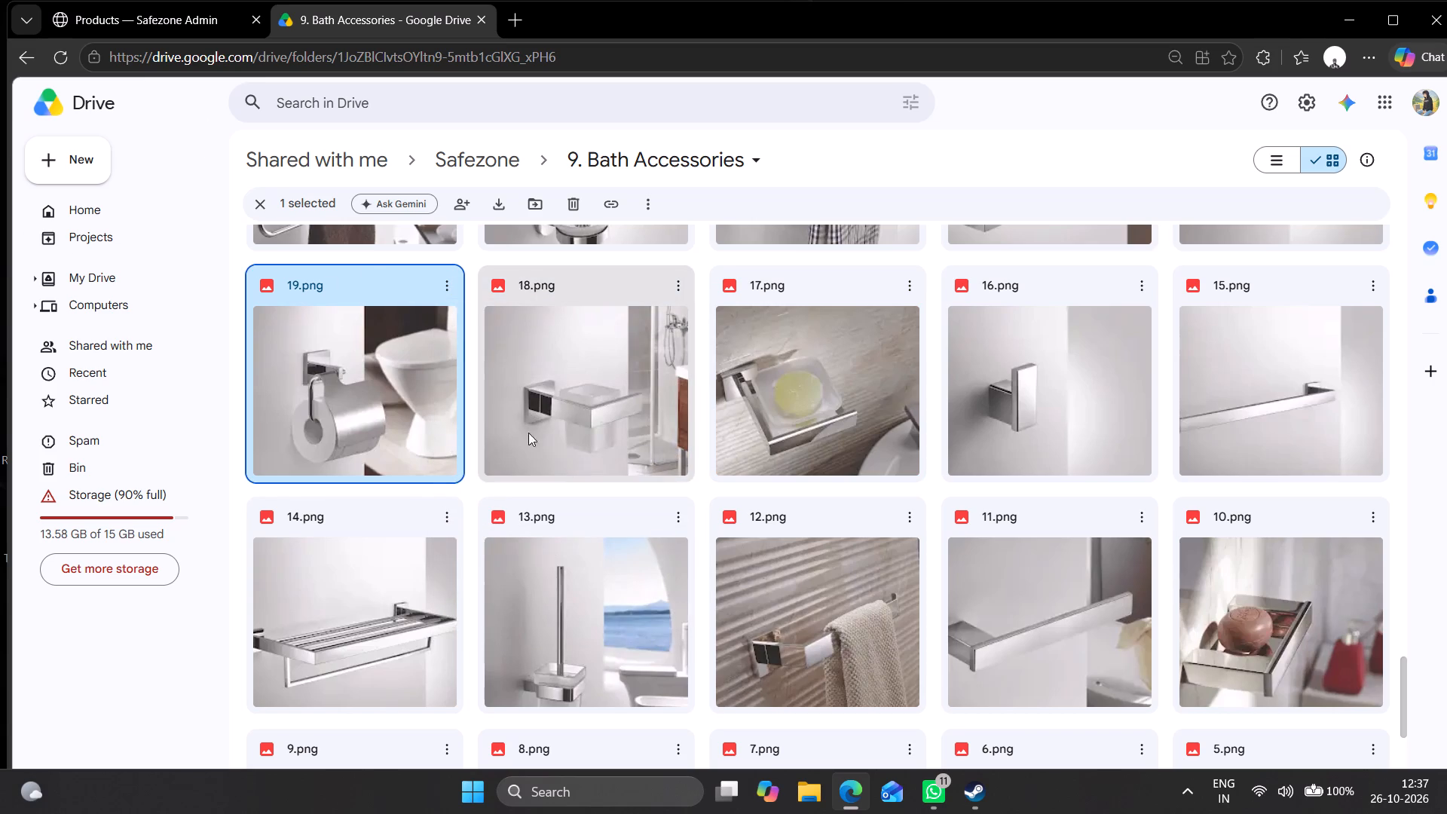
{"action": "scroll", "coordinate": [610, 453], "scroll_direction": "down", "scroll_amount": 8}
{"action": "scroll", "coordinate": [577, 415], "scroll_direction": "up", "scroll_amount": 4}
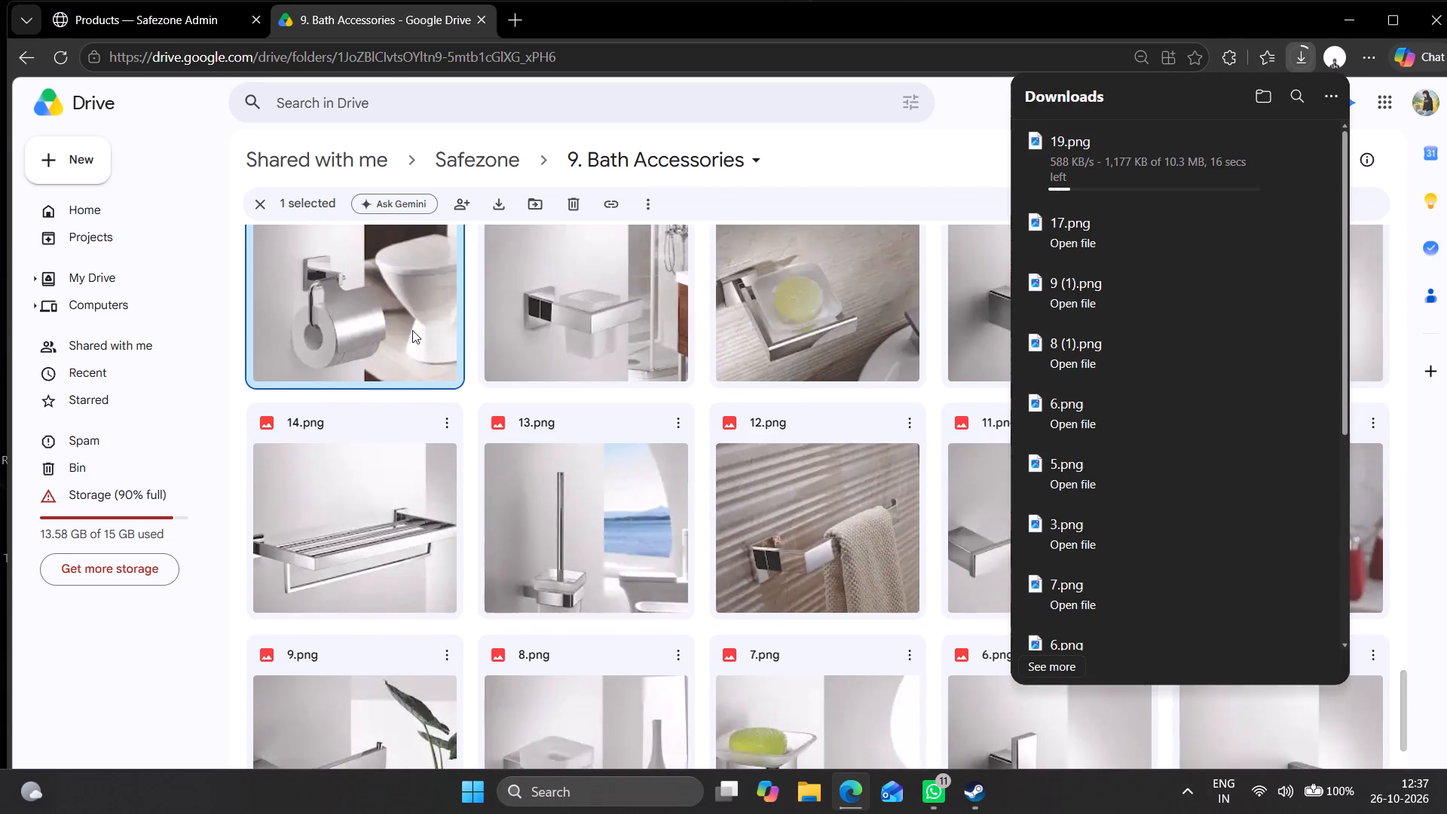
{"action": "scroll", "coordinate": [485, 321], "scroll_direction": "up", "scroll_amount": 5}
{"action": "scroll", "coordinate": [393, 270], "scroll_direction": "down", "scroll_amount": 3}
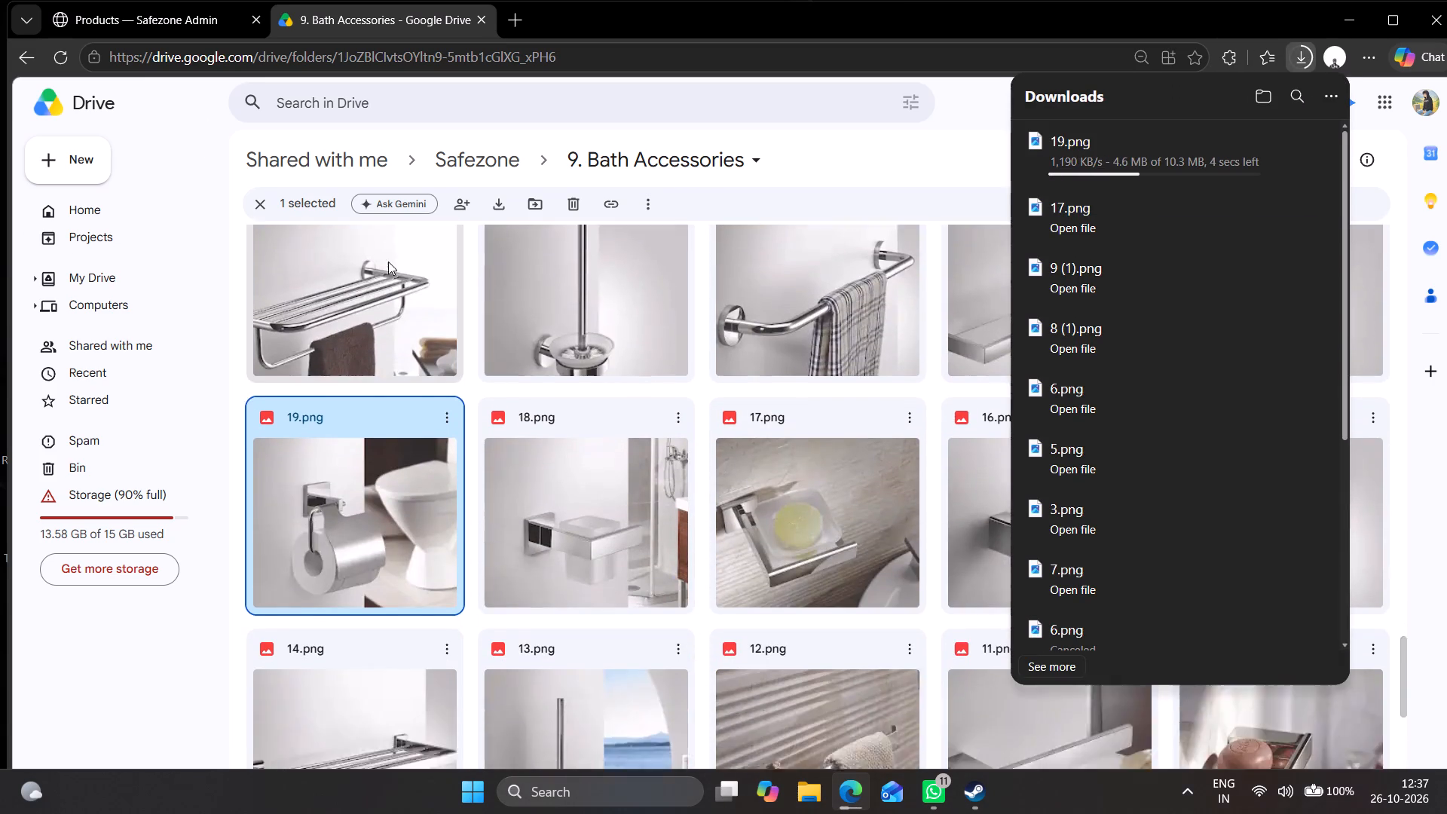
Return to the Safezone admin products page and name the new product Toilet Paper Holder.
{"action": "left_click", "coordinate": [103, 7]}
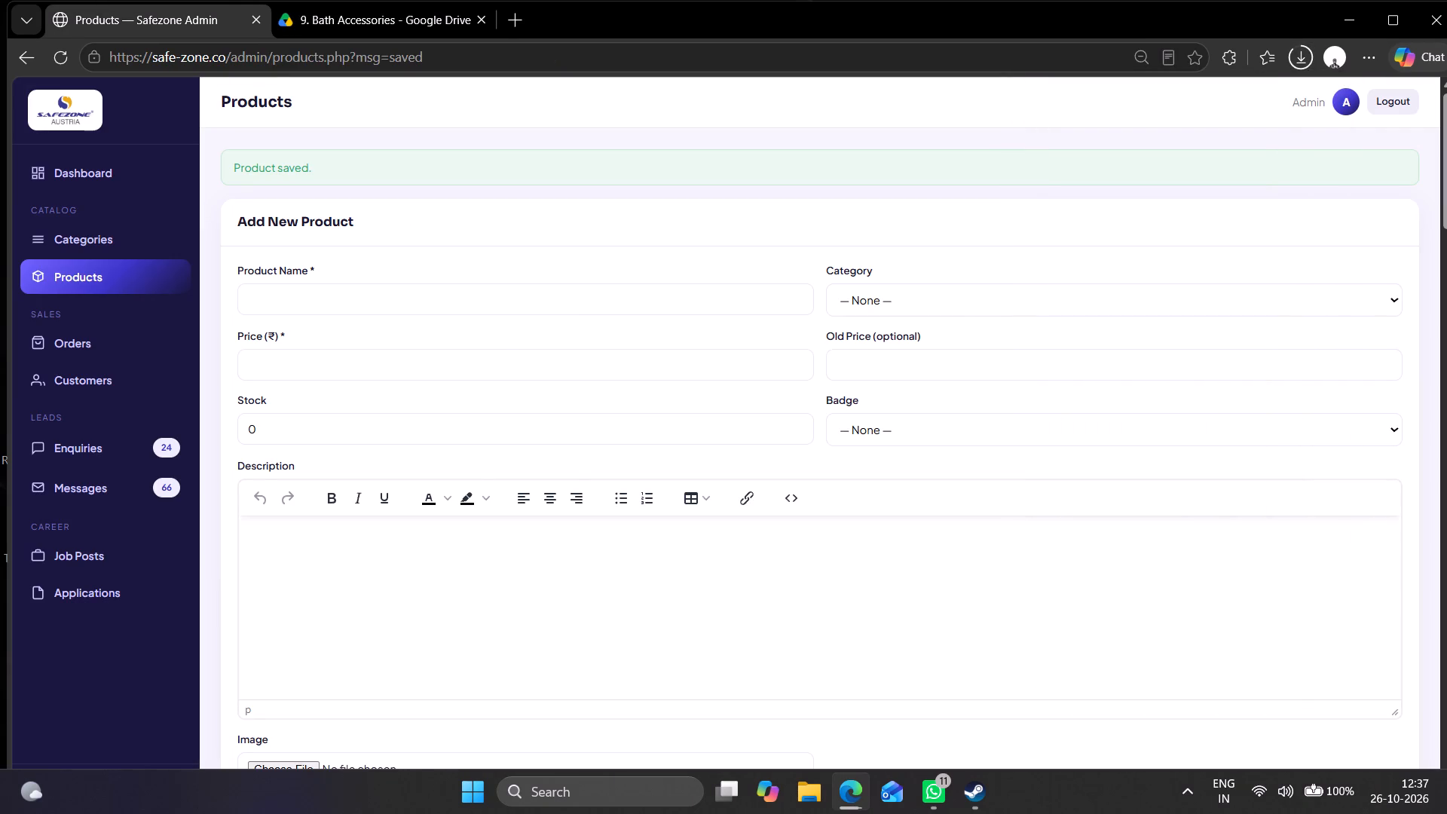
{"action": "left_click", "coordinate": [363, 308]}
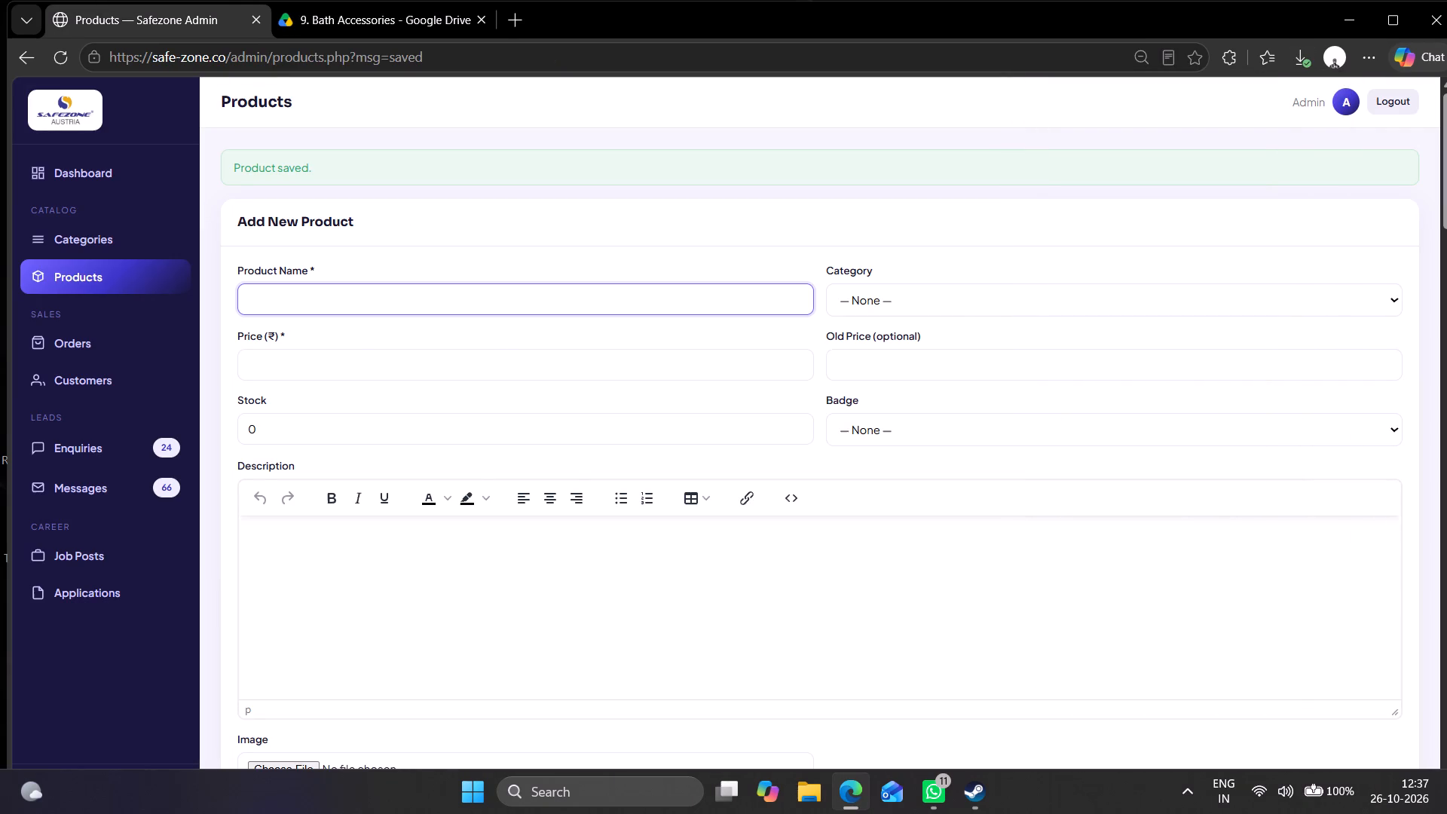
{"action": "type", "text": "To"}
{"action": "type", "text": "ilet"}
{"action": "key", "text": "space"}
{"action": "type", "text": "Paper"}
{"action": "key", "text": "space"}
{"action": "type", "text": "Hol"}
{"action": "type", "text": "der"}
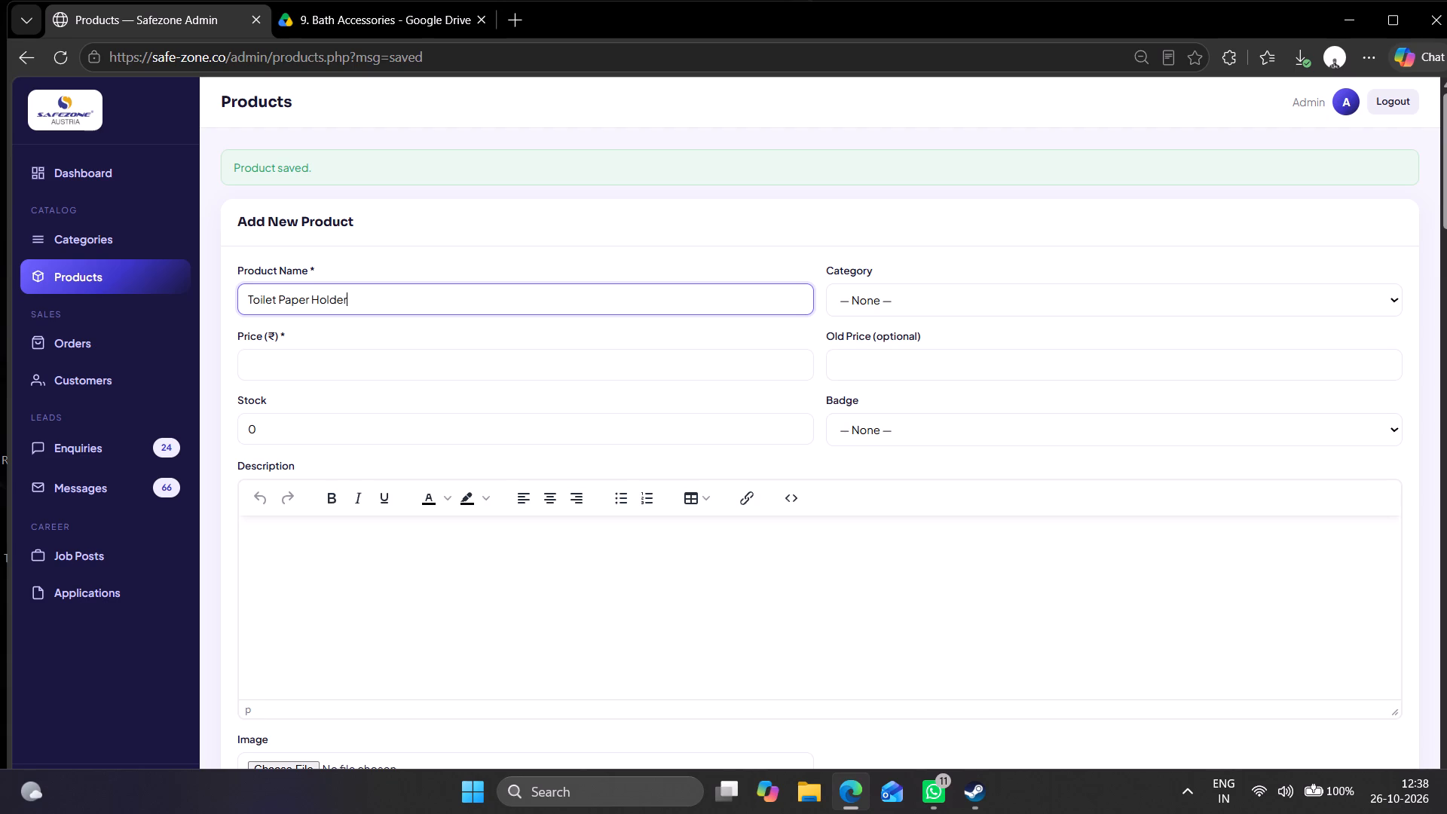
Extend the new product's name to Toilet Paper Holder With Cover.
{"action": "key", "text": "space"}
{"action": "type", "text": "With"}
{"action": "key", "text": "space"}
{"action": "key", "text": "shift+c"}
{"action": "type", "text": "over"}
{"action": "key", "text": "space"}
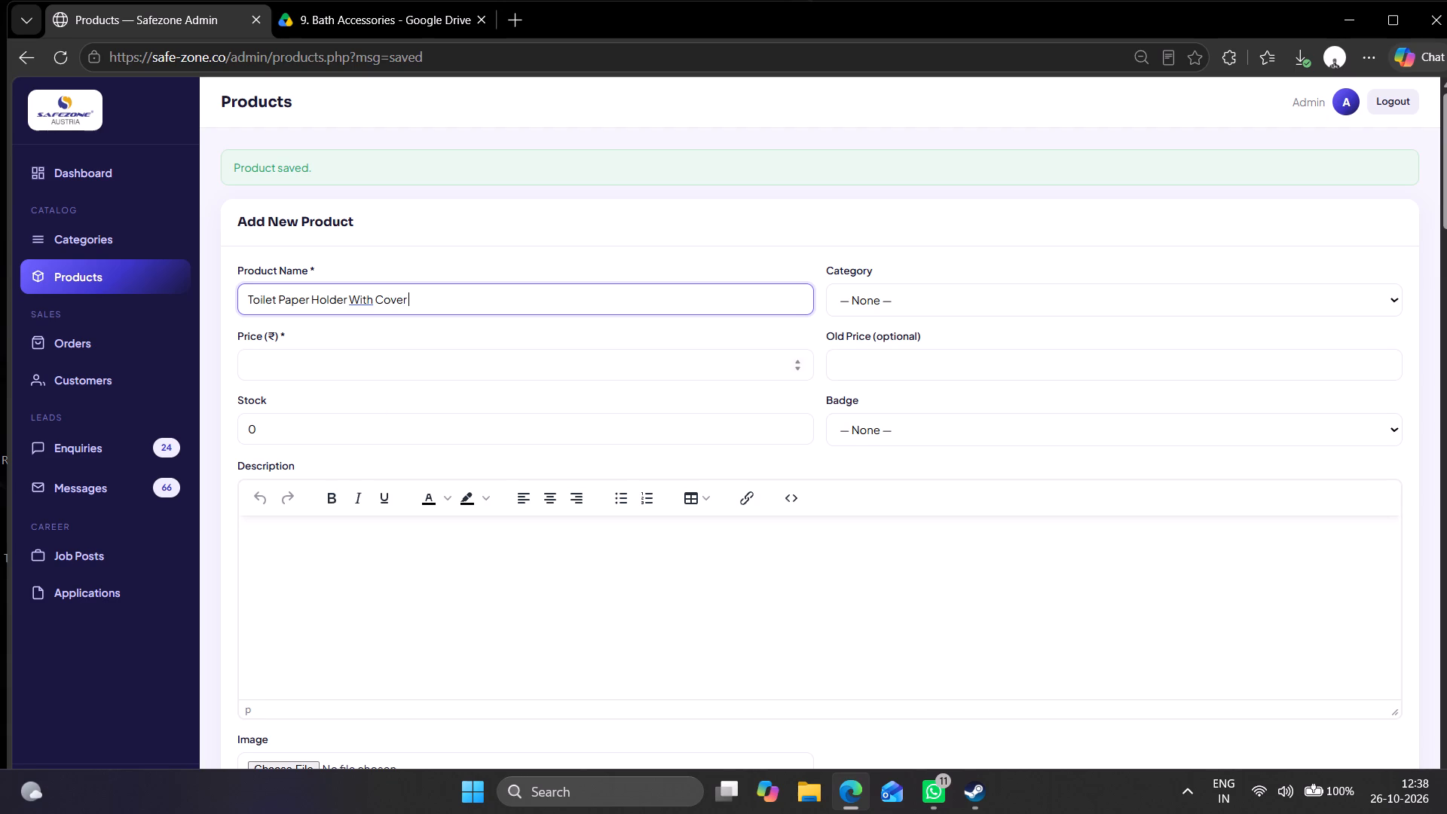
Enter a price of 1550 and a stock of 99 for the Toilet Paper Holder With Cover.
{"action": "double_click", "coordinate": [366, 366]}
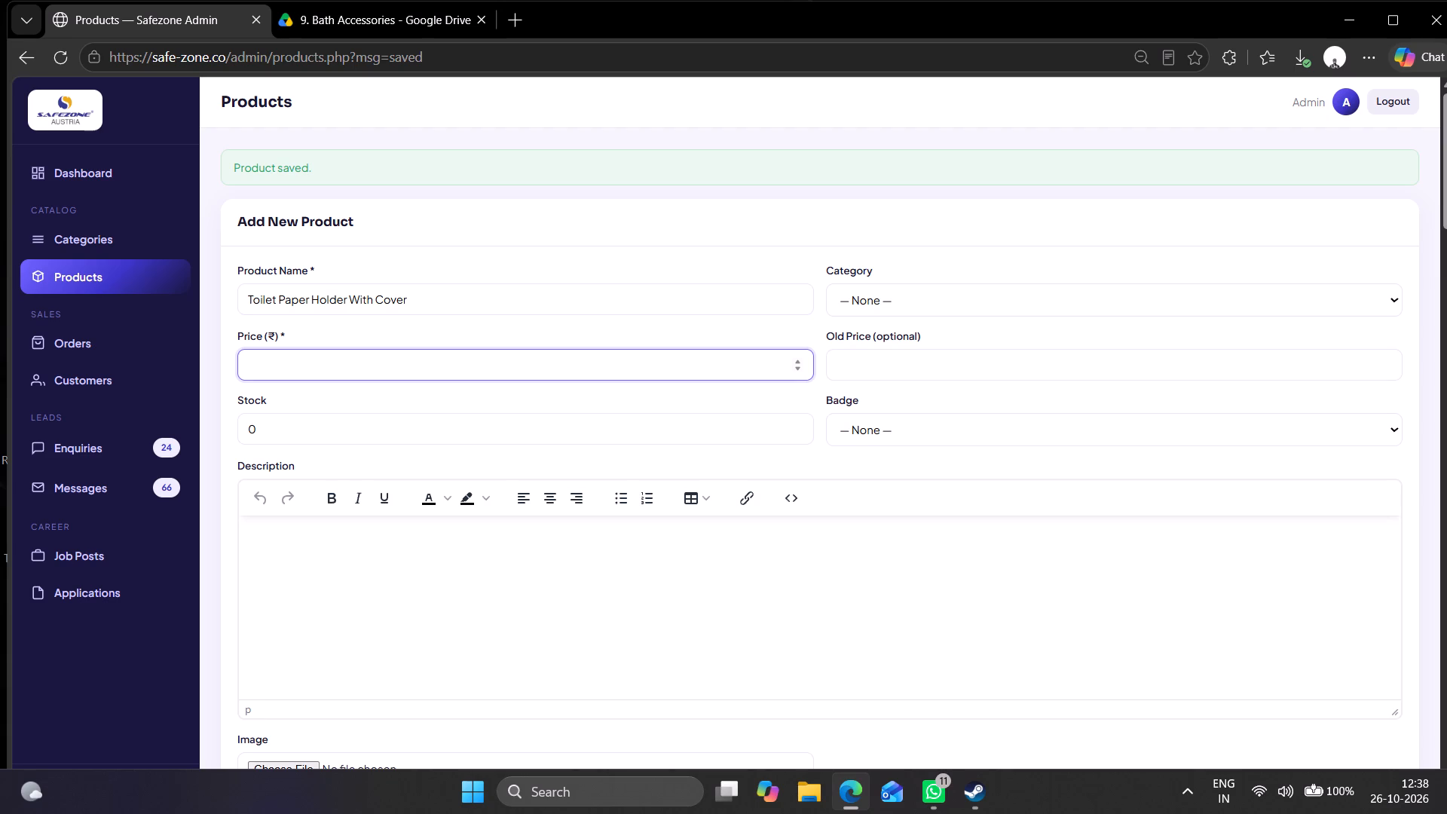
{"action": "type", "text": "1550"}
{"action": "left_click", "coordinate": [337, 418]}
{"action": "key", "text": "BackSpace"}
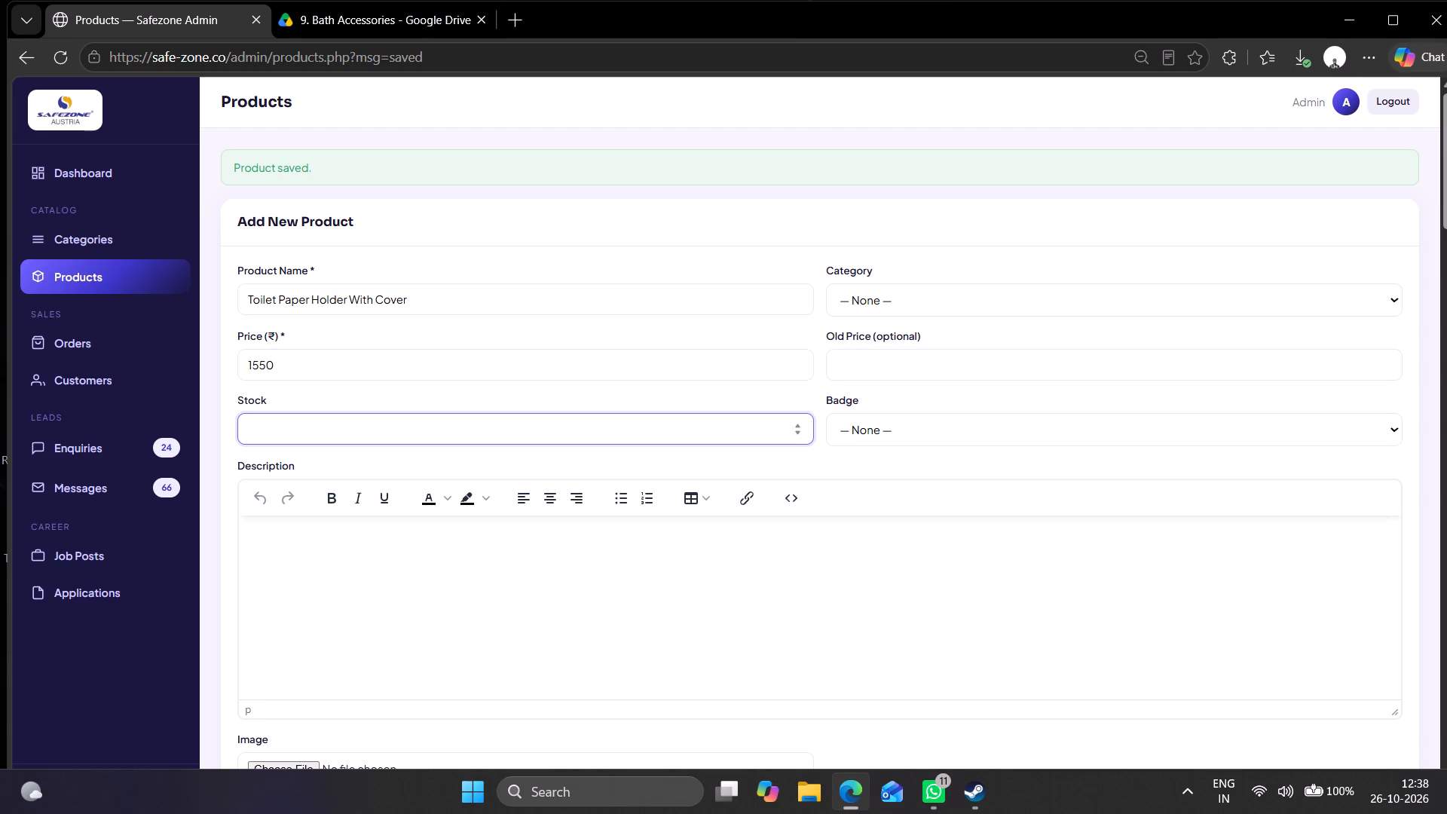
{"action": "key", "text": "BackSpace"}
{"action": "type", "text": "99"}
Assign the Toilet Paper Holder With Cover to the Bathroom Accessories category and give it the NEW badge.
{"action": "double_click", "coordinate": [905, 301]}
{"action": "double_click", "coordinate": [905, 301]}
{"action": "double_click", "coordinate": [905, 301]}
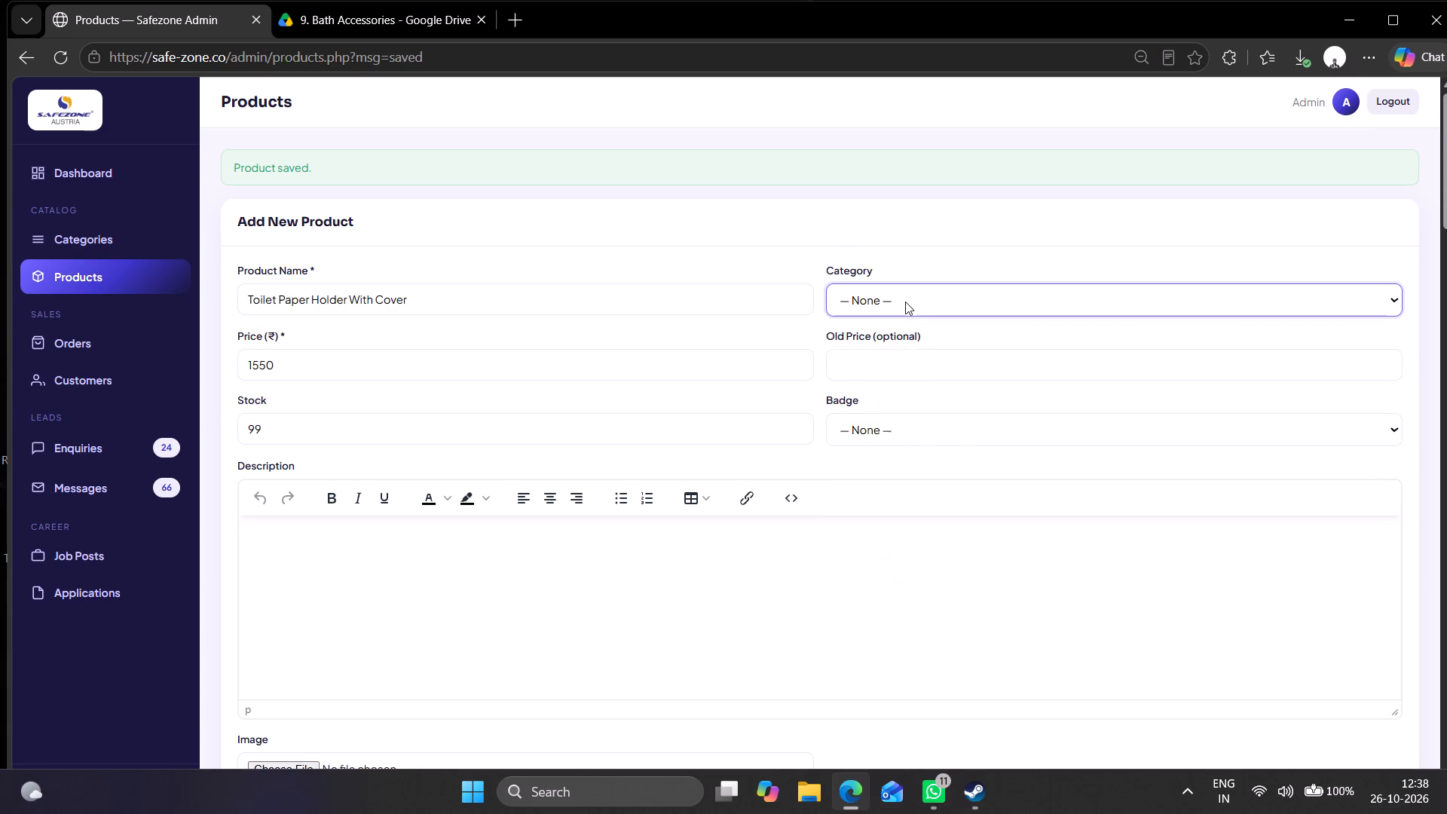
{"action": "left_click", "coordinate": [1062, 295]}
{"action": "key", "text": "b"}
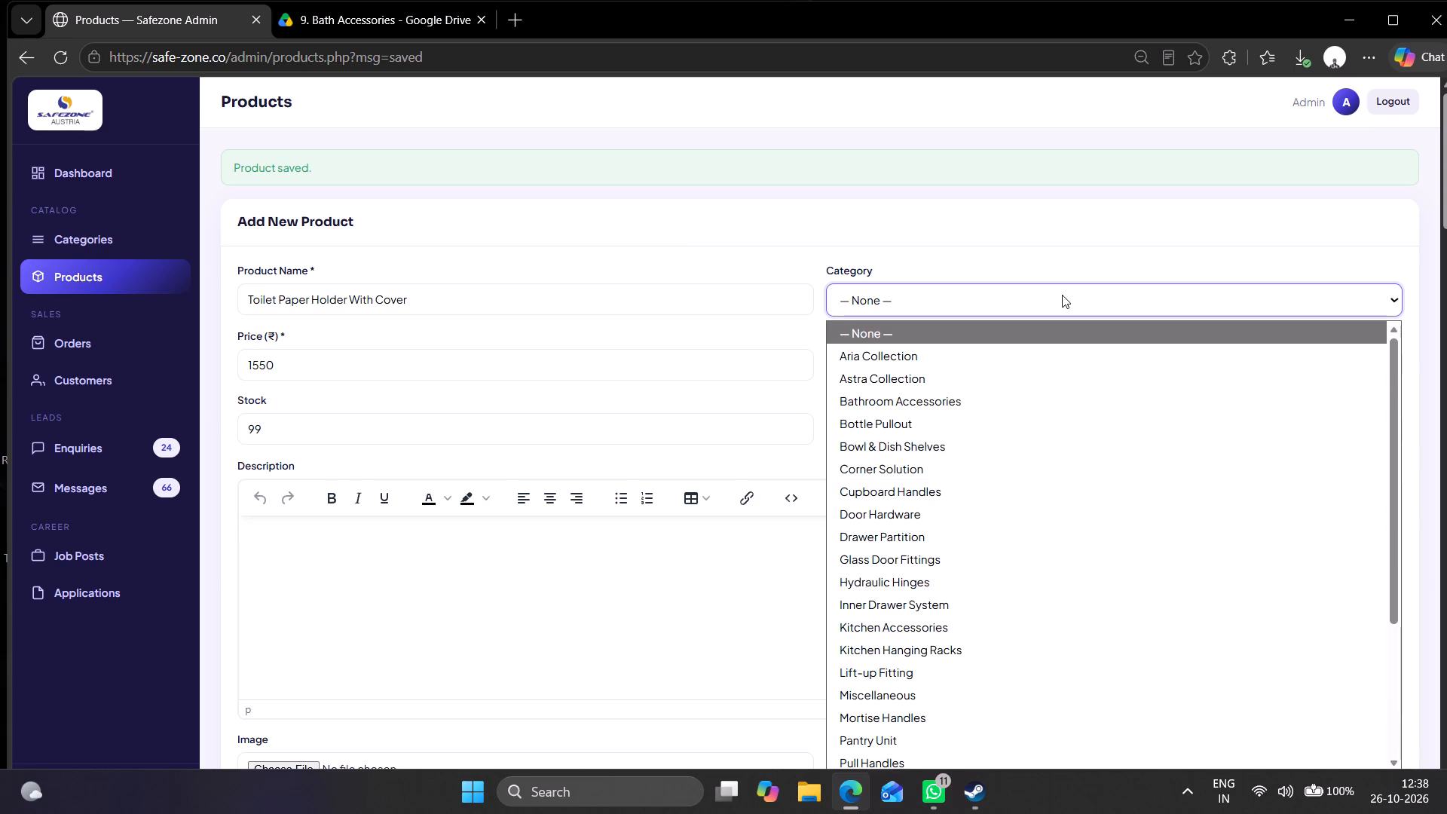
{"action": "key", "text": "Return"}
{"action": "left_click", "coordinate": [987, 433]}
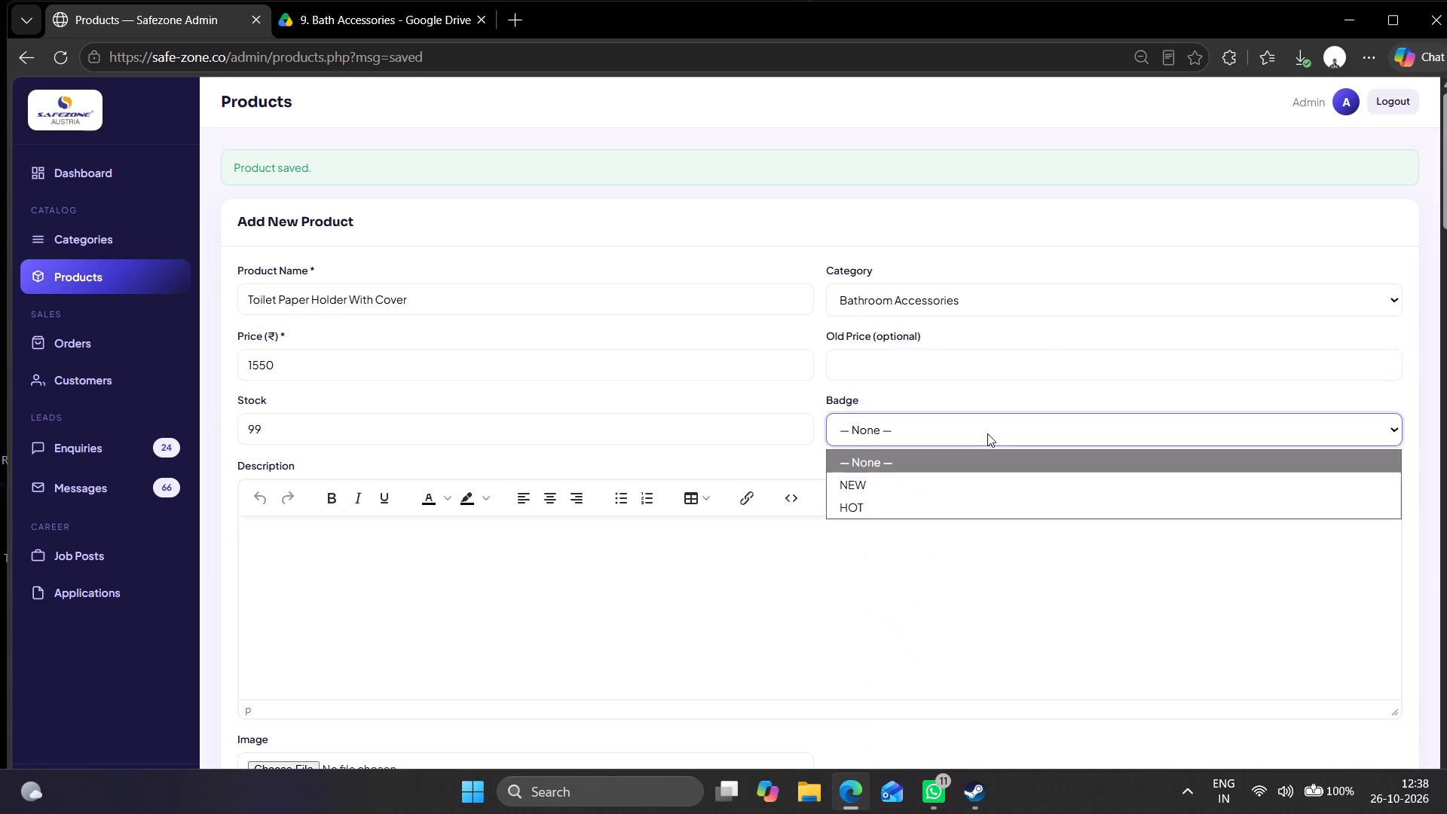
{"action": "key", "text": "n"}
{"action": "key", "text": "Return"}
Attach the image 19.png to the Toilet Paper Holder With Cover and add the product to the catalog.
{"action": "scroll", "coordinate": [978, 457], "scroll_direction": "down", "scroll_amount": 3}
{"action": "left_click", "coordinate": [300, 486]}
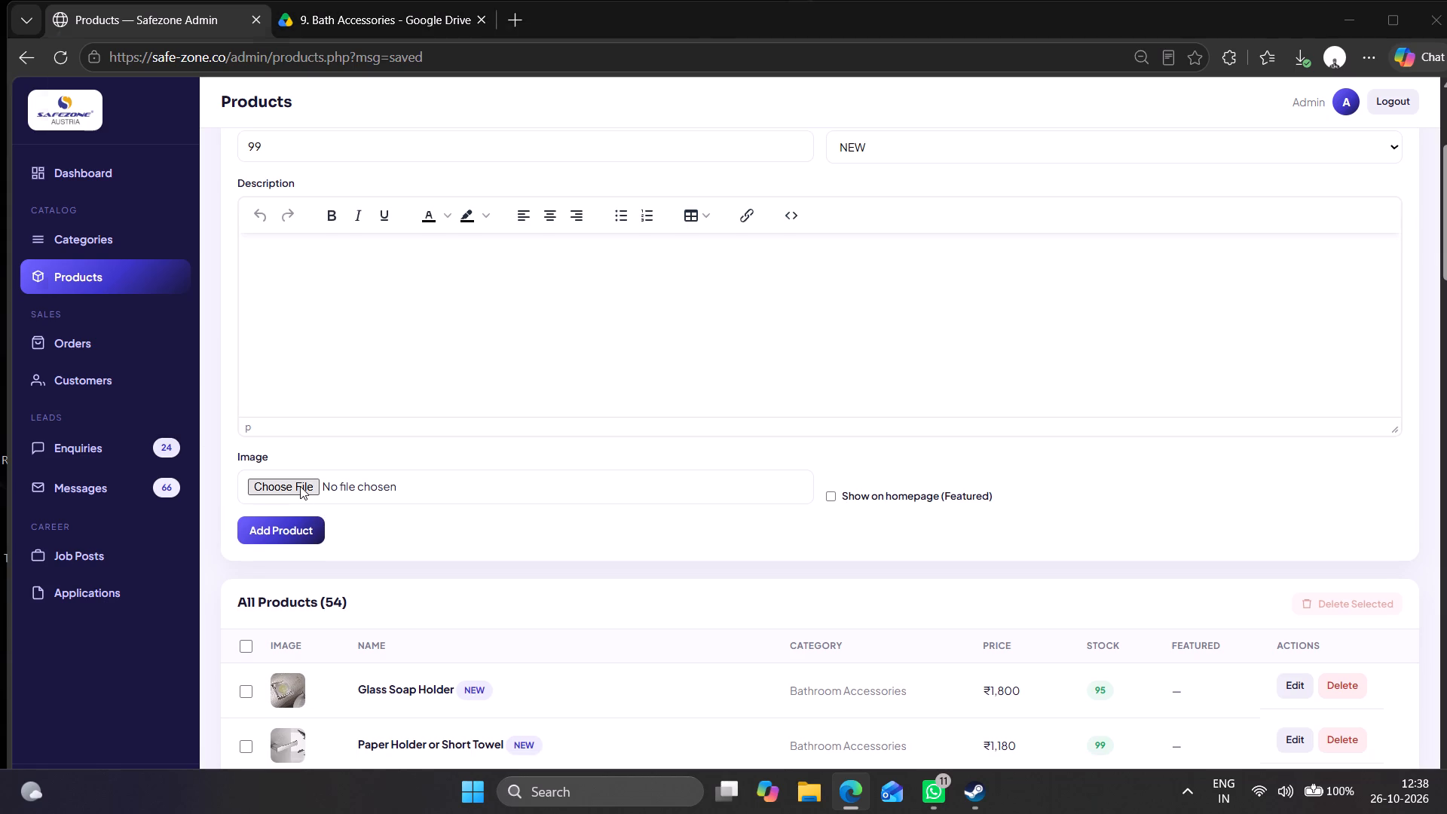
{"action": "double_click", "coordinate": [317, 162]}
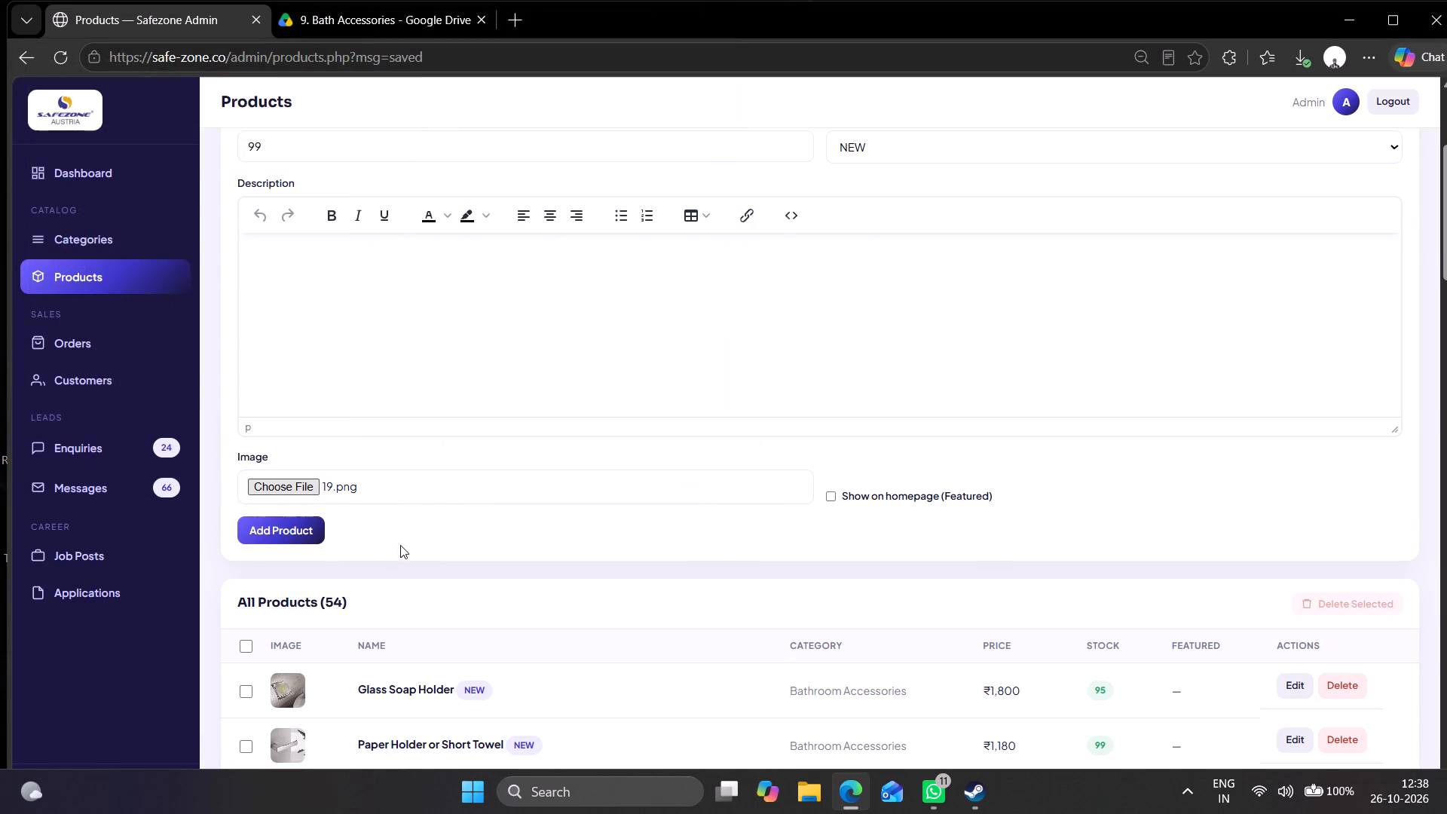
{"action": "scroll", "coordinate": [366, 526], "scroll_direction": "down", "scroll_amount": 3}
{"action": "scroll", "coordinate": [366, 526], "scroll_direction": "up", "scroll_amount": 8}
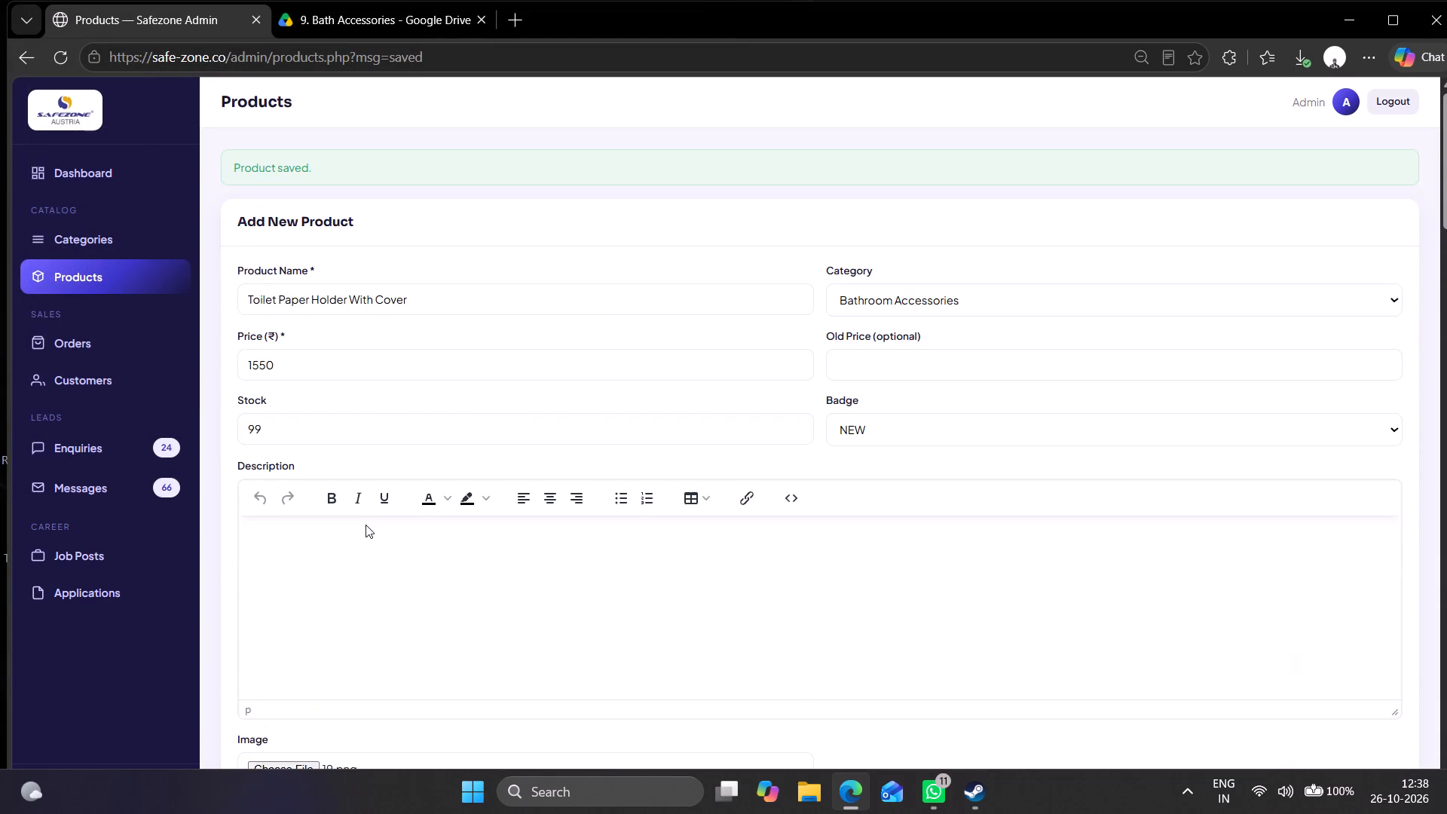
{"action": "scroll", "coordinate": [366, 525], "scroll_direction": "down", "scroll_amount": 3}
{"action": "left_click", "coordinate": [308, 533]}
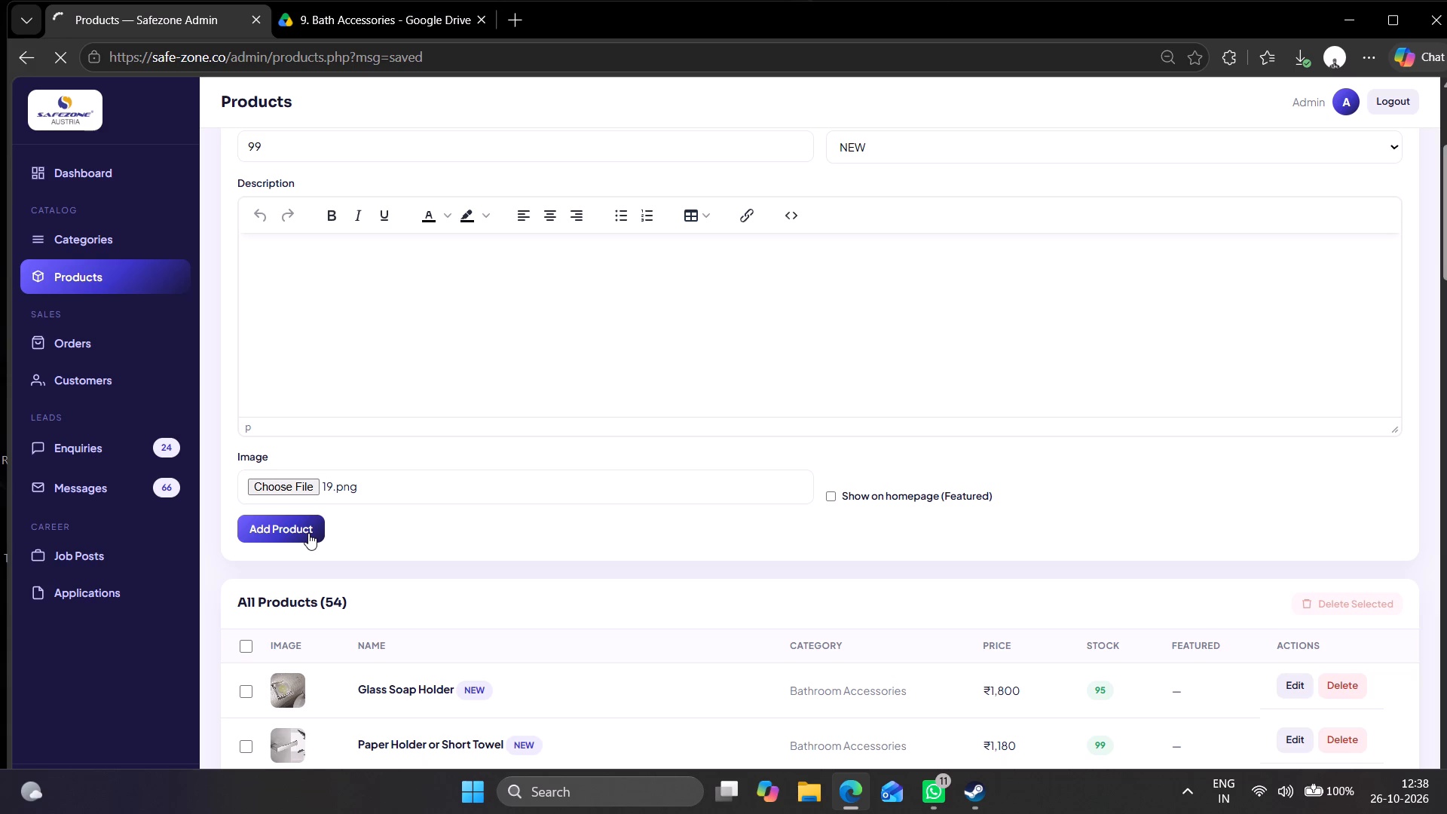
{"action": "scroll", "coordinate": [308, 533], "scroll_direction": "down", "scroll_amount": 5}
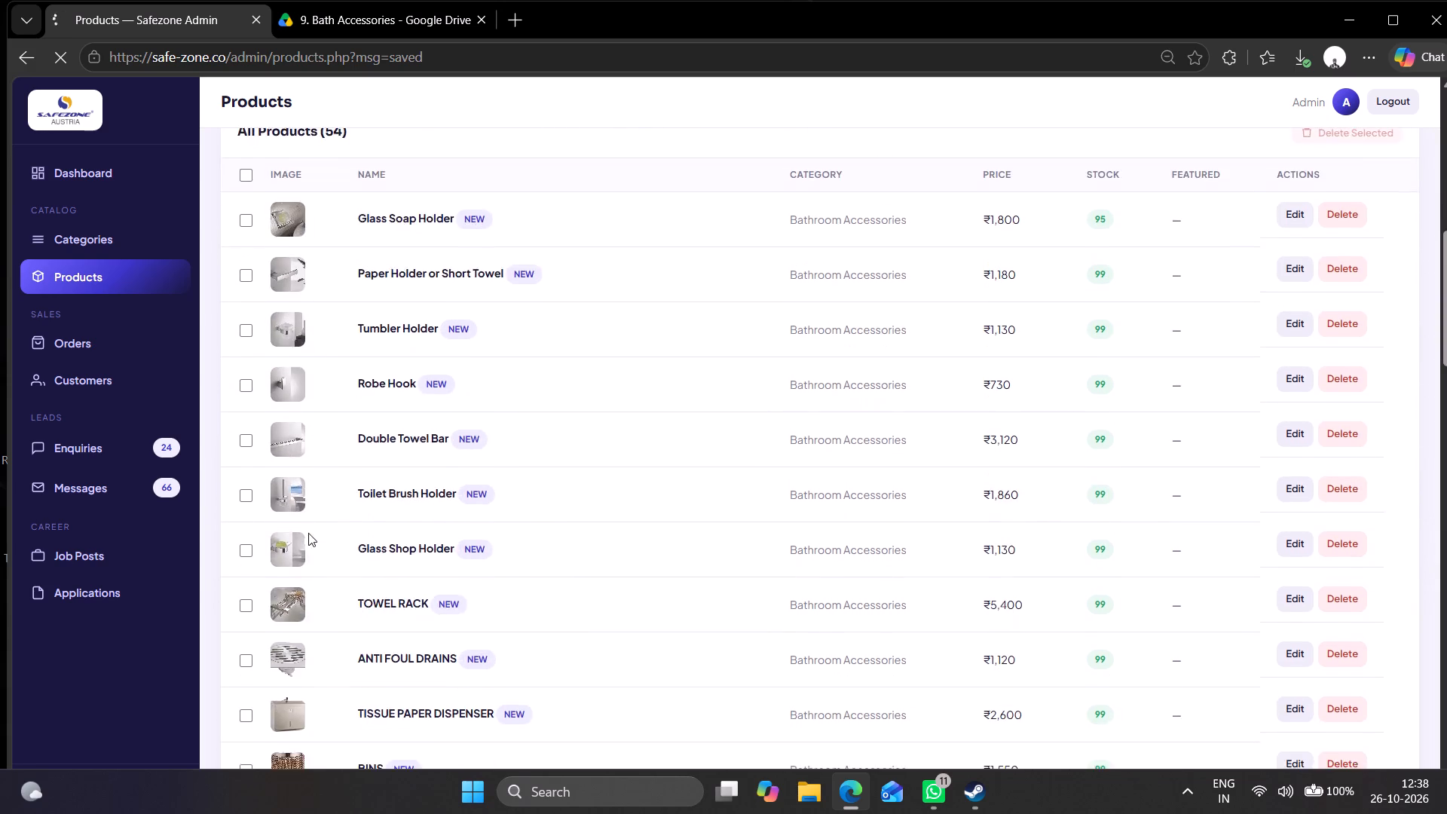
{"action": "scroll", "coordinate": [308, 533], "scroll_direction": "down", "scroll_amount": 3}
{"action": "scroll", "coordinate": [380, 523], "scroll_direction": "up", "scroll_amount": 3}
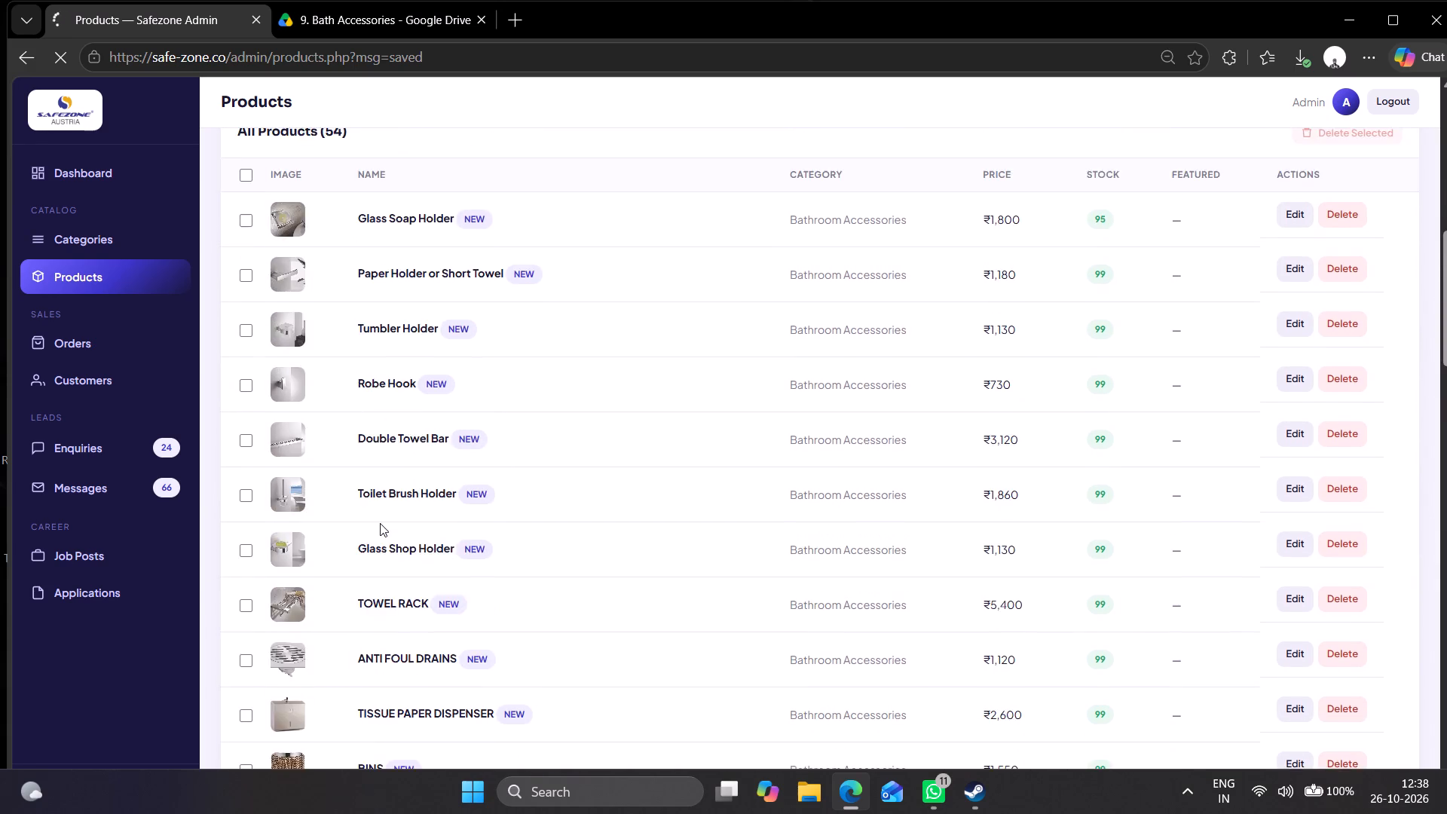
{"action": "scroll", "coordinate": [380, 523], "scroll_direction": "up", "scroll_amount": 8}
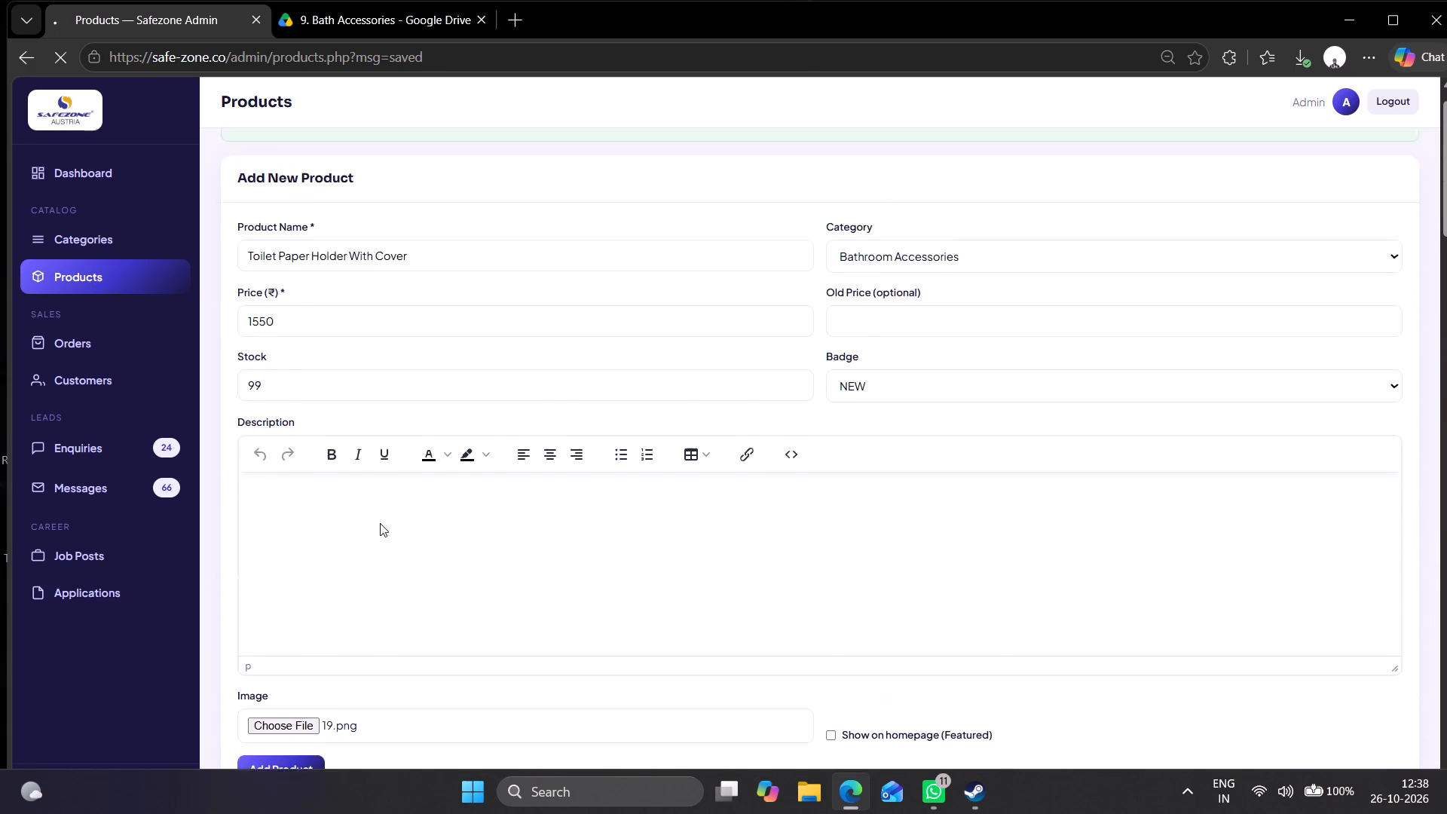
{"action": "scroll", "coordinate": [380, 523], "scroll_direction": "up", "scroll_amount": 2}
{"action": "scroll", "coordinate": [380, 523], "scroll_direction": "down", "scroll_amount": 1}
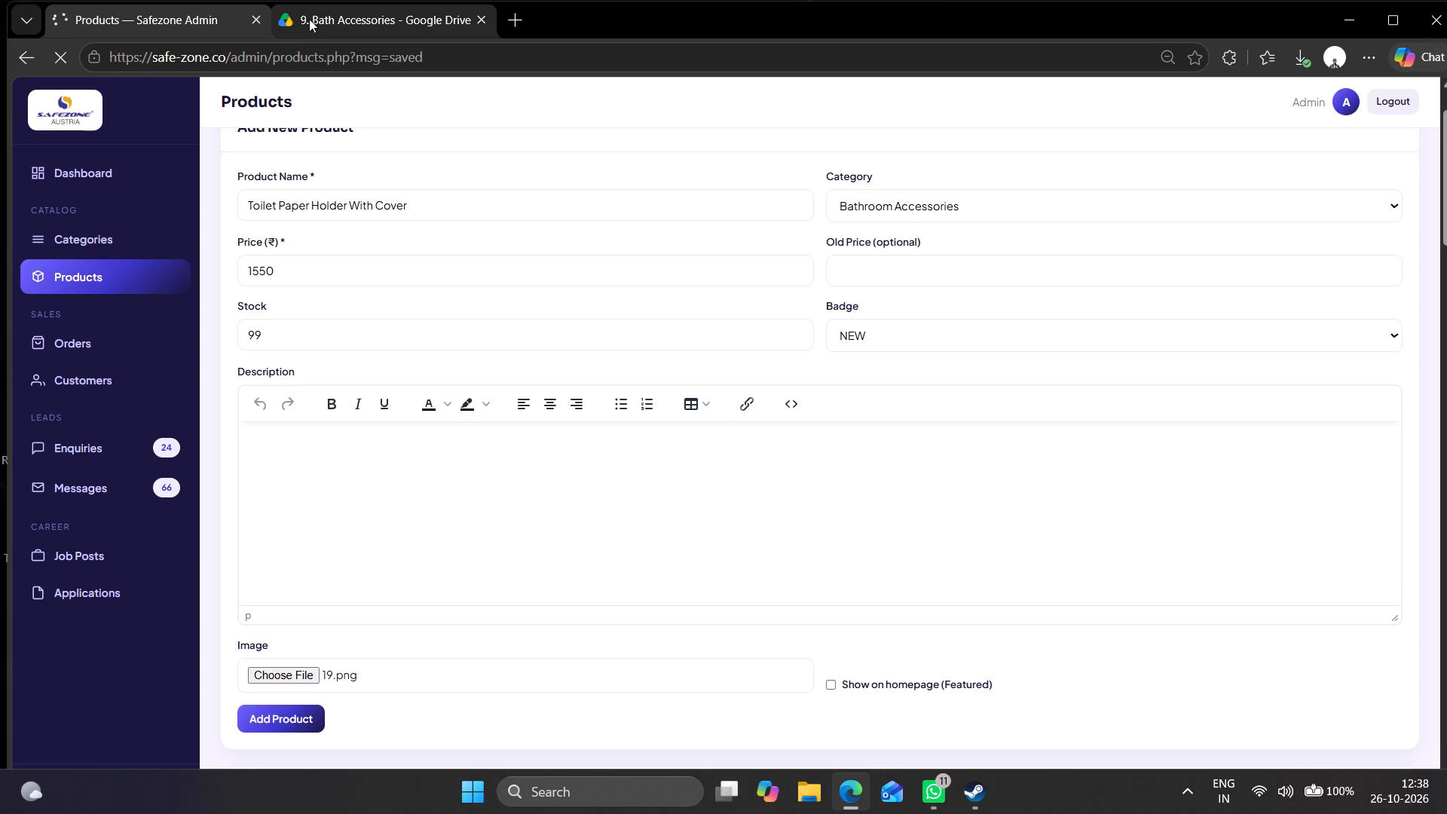
Switch to the Bath Accessories folder in Google Drive and download the glass shelf image 32.png.
{"action": "left_click", "coordinate": [347, 8]}
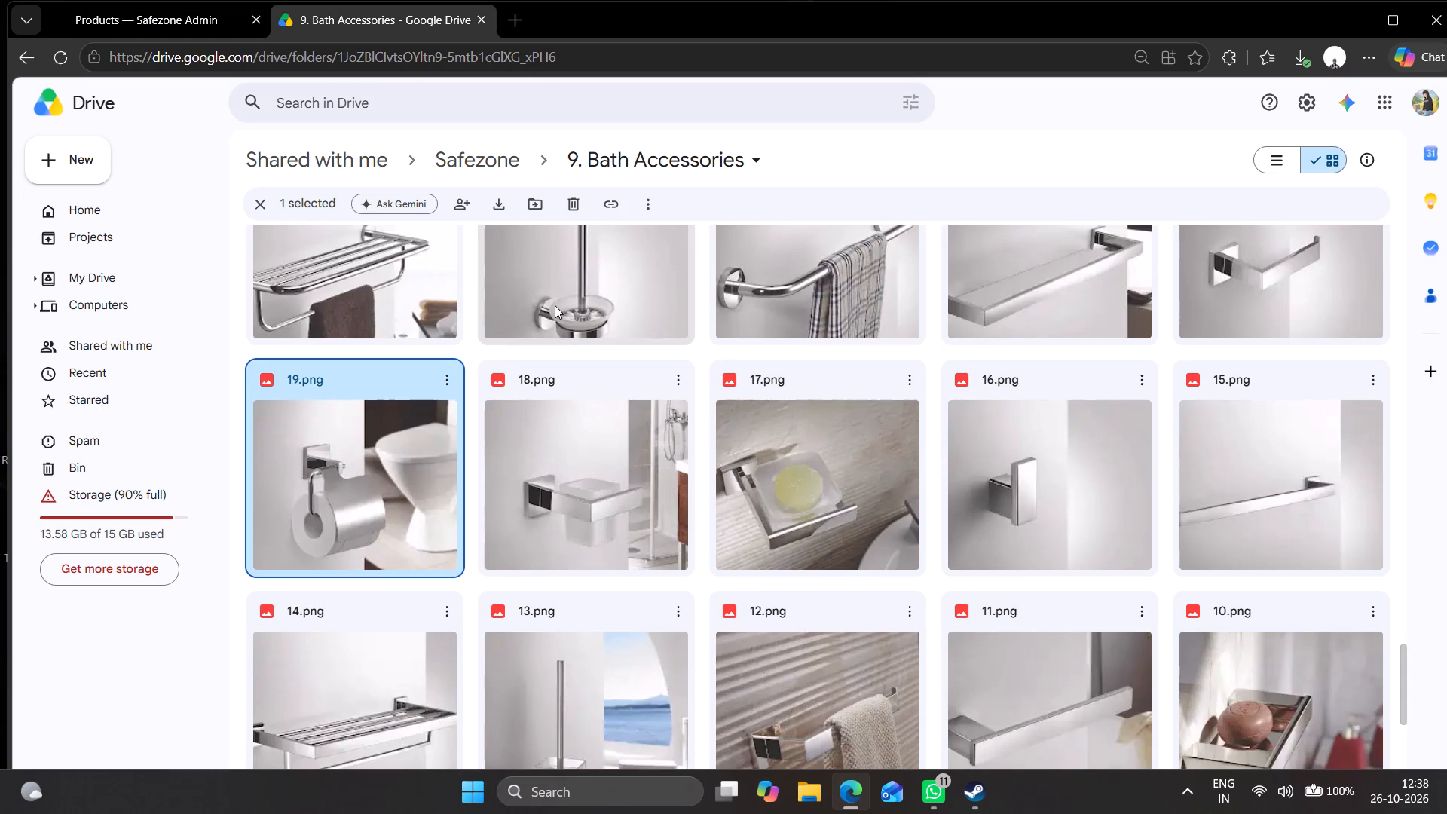
{"action": "scroll", "coordinate": [1109, 464], "scroll_direction": "up", "scroll_amount": 2}
{"action": "scroll", "coordinate": [1109, 464], "scroll_direction": "down", "scroll_amount": 10}
{"action": "scroll", "coordinate": [1086, 465], "scroll_direction": "up", "scroll_amount": 12}
{"action": "scroll", "coordinate": [1002, 492], "scroll_direction": "up", "scroll_amount": 3}
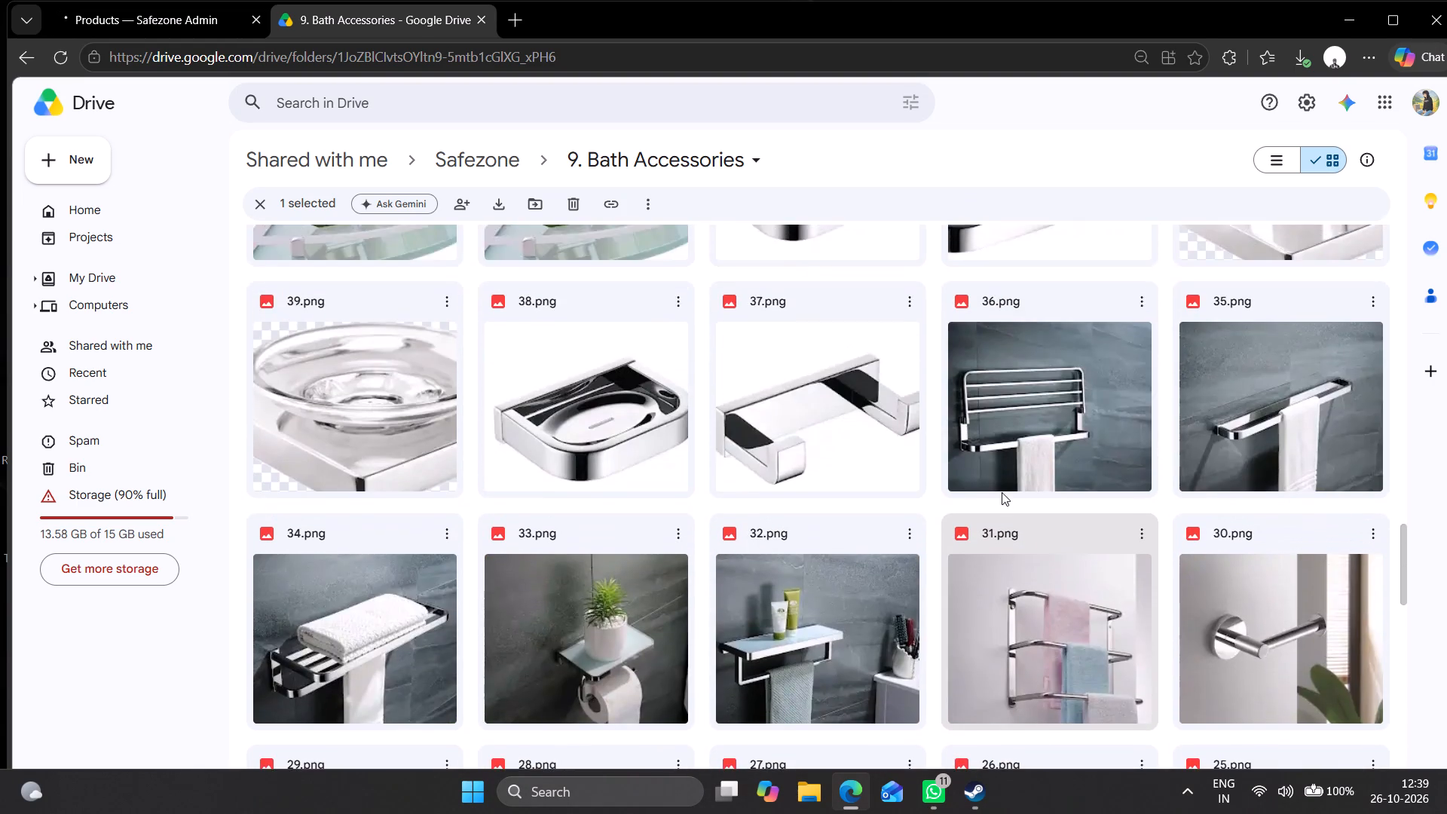
{"action": "scroll", "coordinate": [1002, 492], "scroll_direction": "down", "scroll_amount": 2}
{"action": "scroll", "coordinate": [1002, 492], "scroll_direction": "up", "scroll_amount": 5}
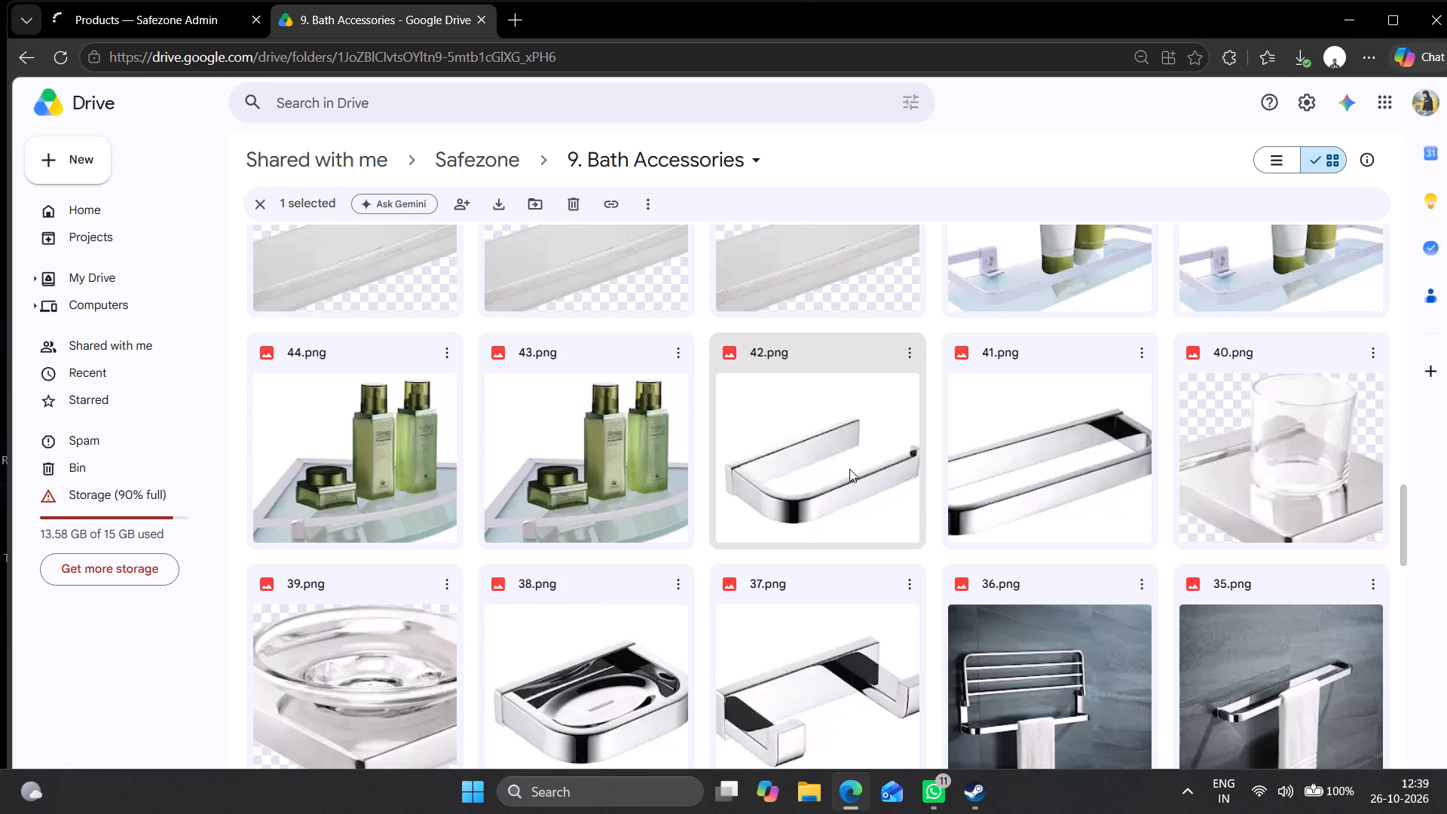
{"action": "scroll", "coordinate": [849, 469], "scroll_direction": "up", "scroll_amount": 3}
{"action": "scroll", "coordinate": [849, 469], "scroll_direction": "down", "scroll_amount": 9}
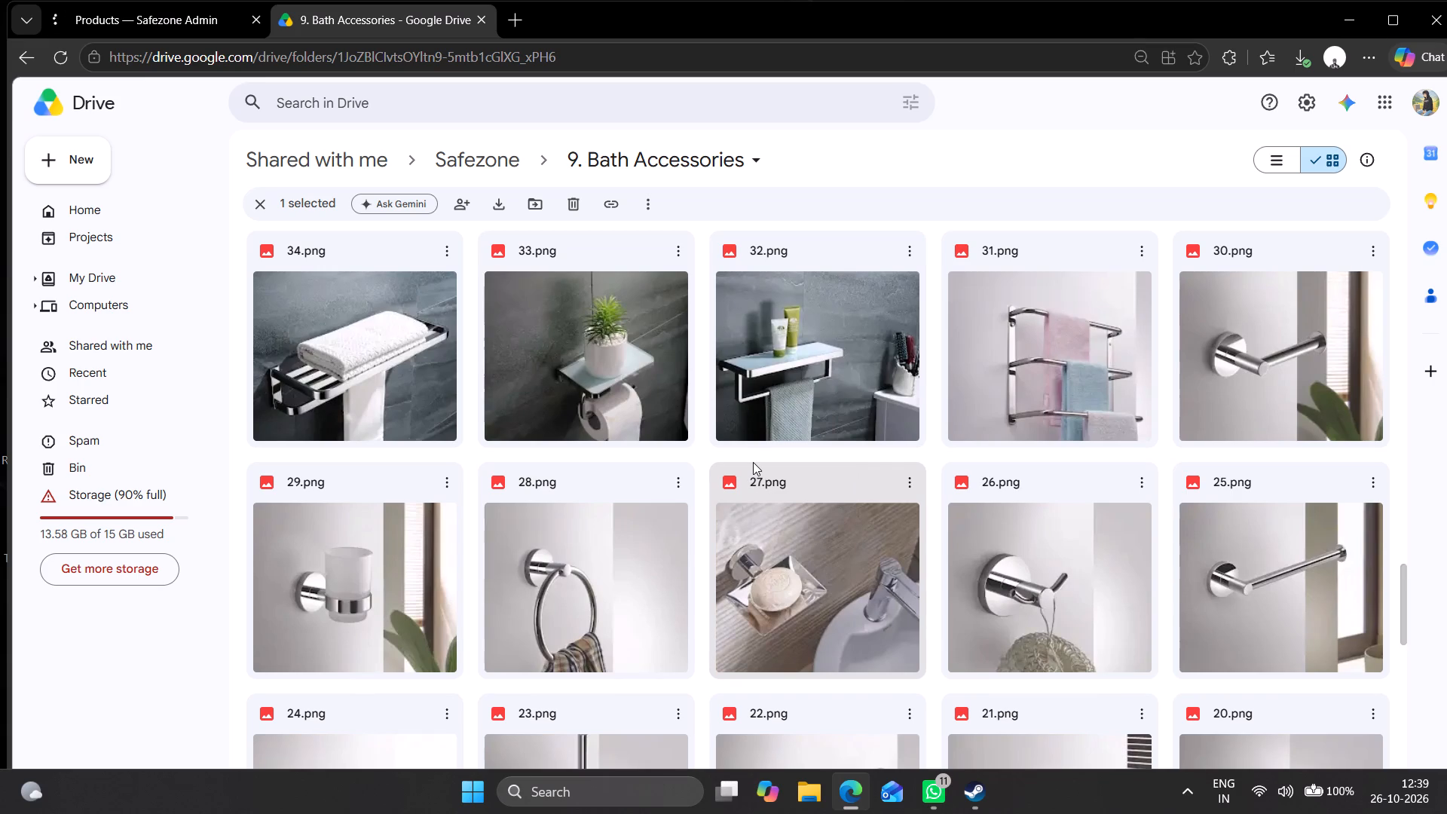
{"action": "double_click", "coordinate": [913, 258]}
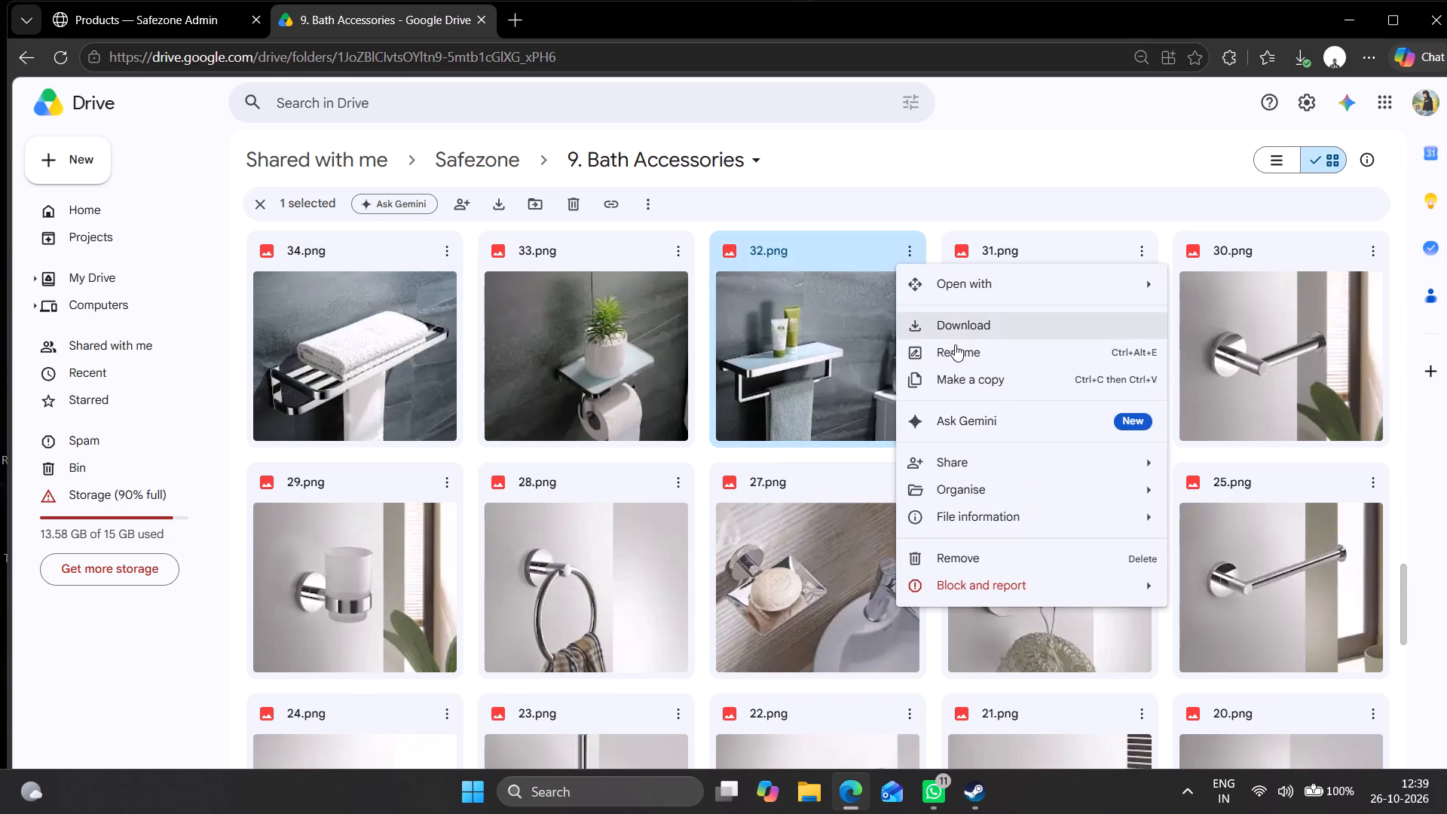
{"action": "double_click", "coordinate": [955, 329]}
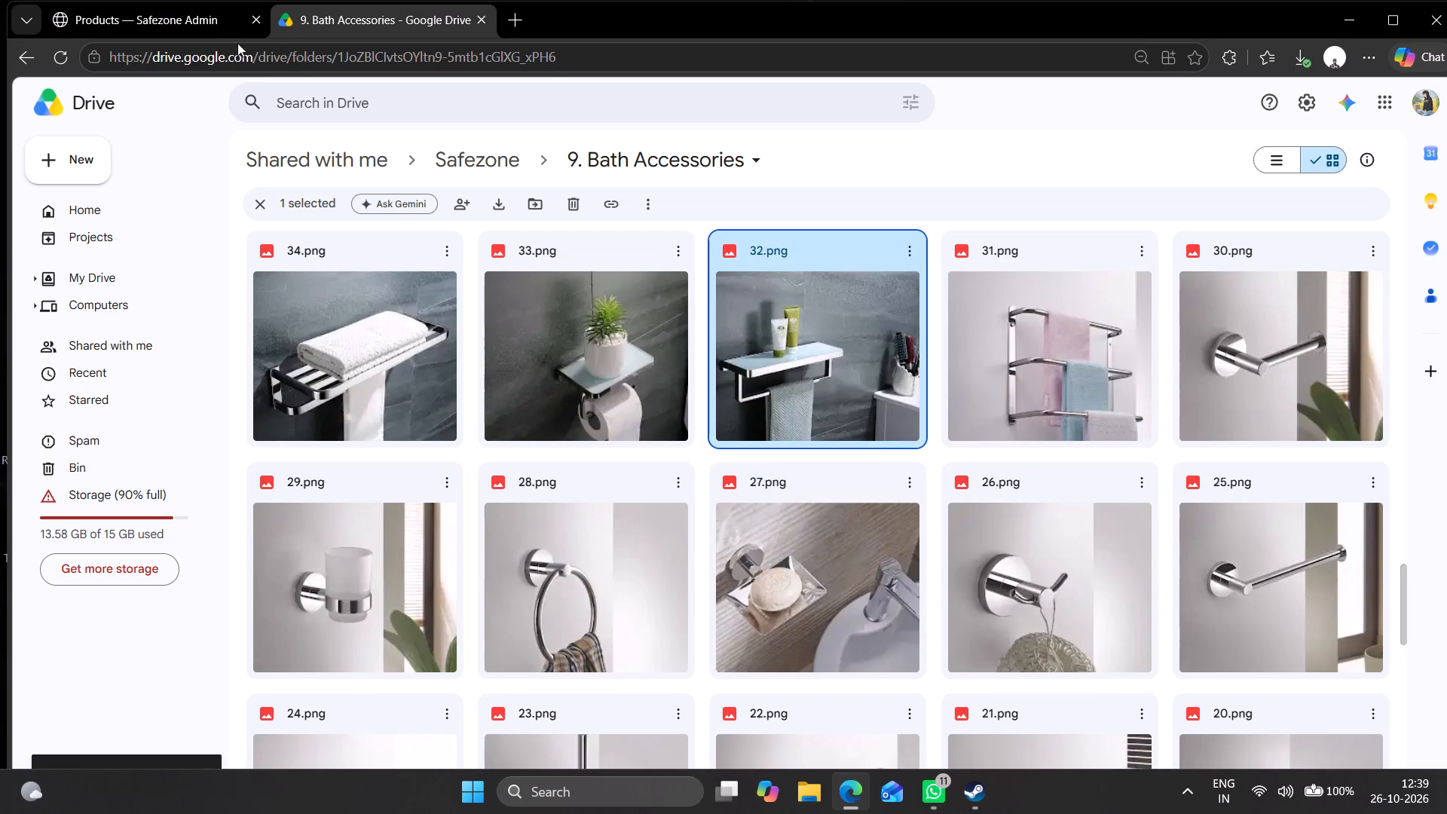
Return to the Safezone admin products page and name the new product Glass Shelf.
{"action": "double_click", "coordinate": [200, 24]}
{"action": "double_click", "coordinate": [313, 291]}
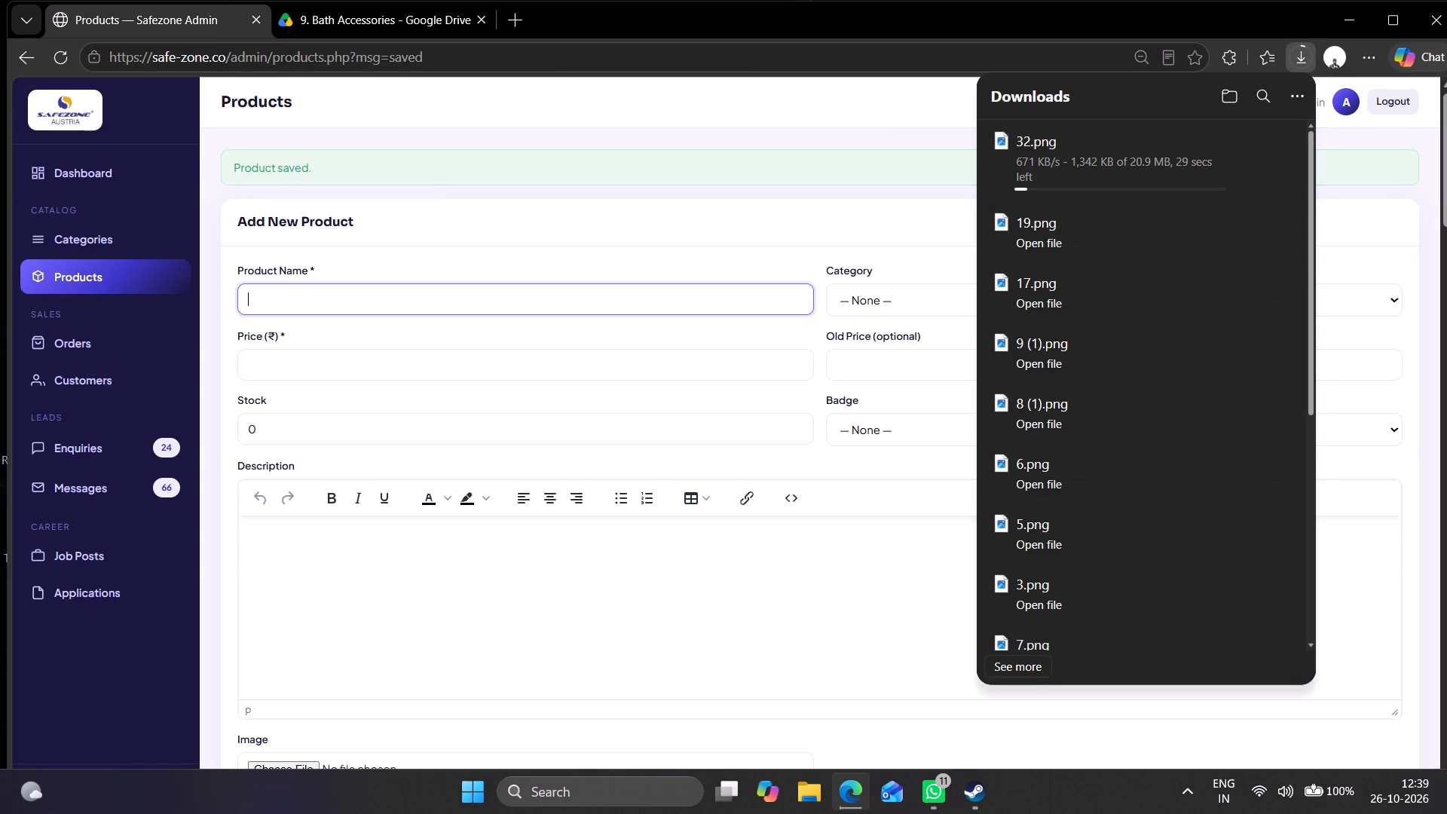
{"action": "type", "text": "Gla"}
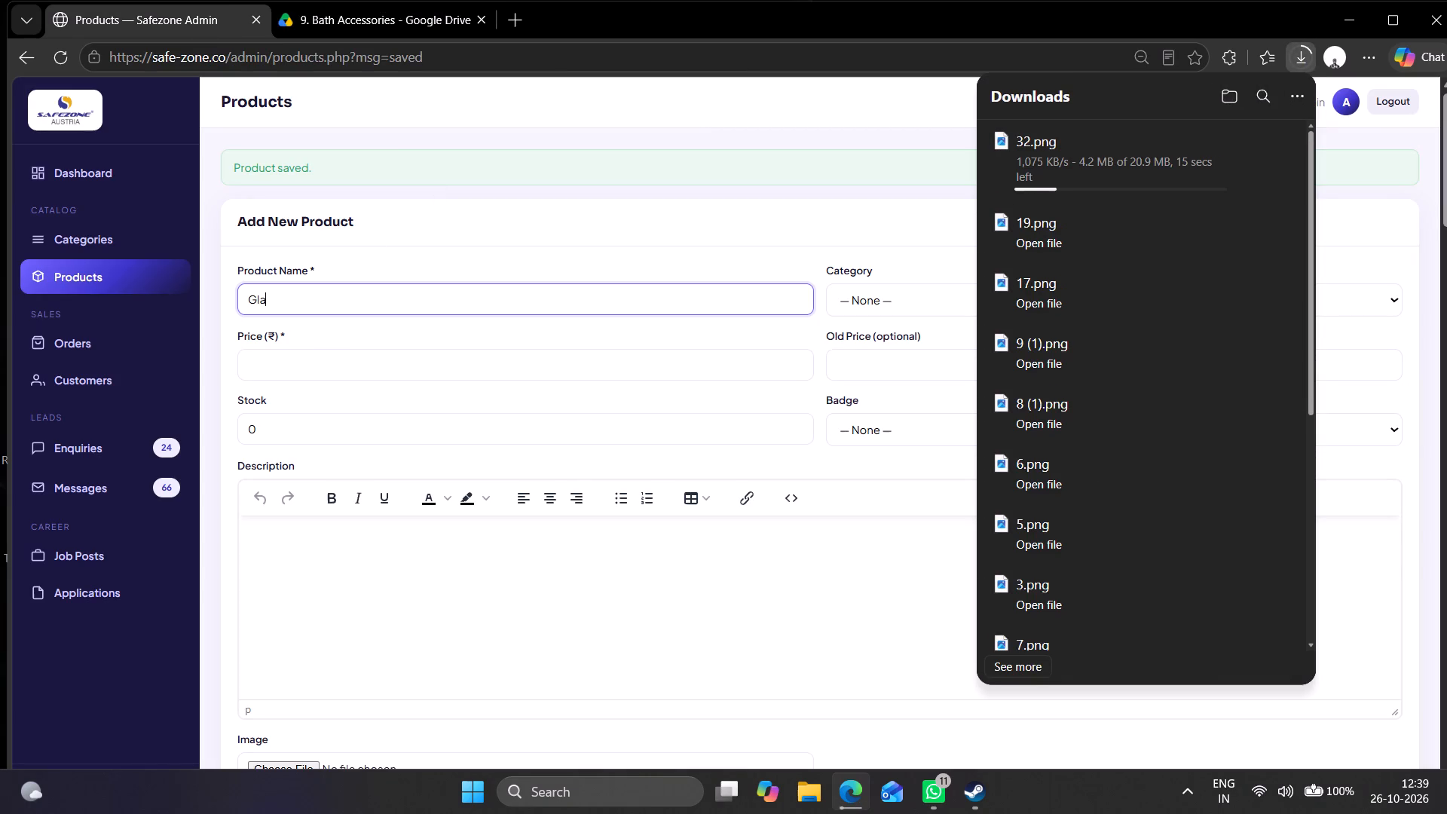
{"action": "type", "text": "ss S"}
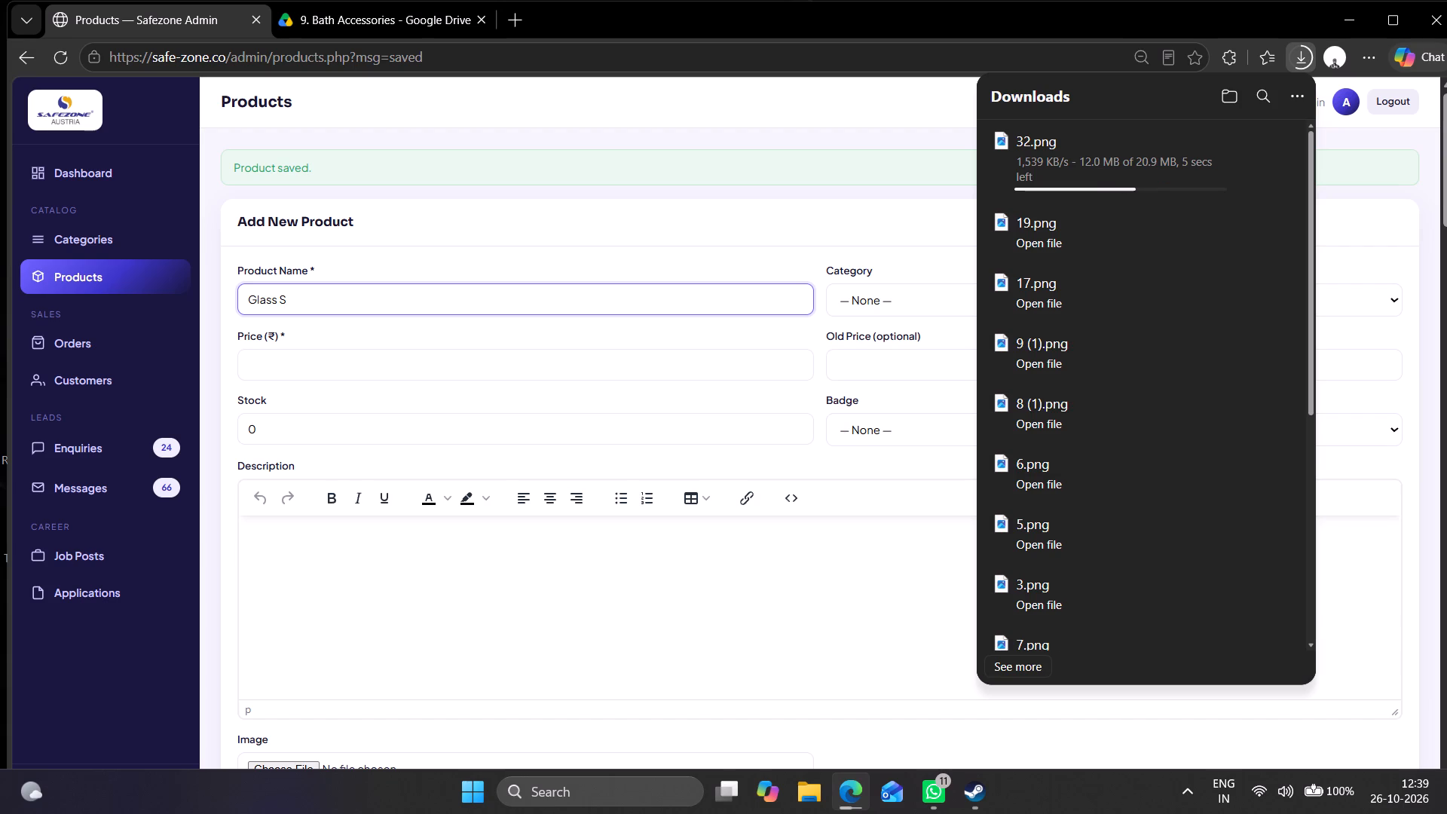
{"action": "type", "text": "helf"}
{"action": "key", "text": "space"}
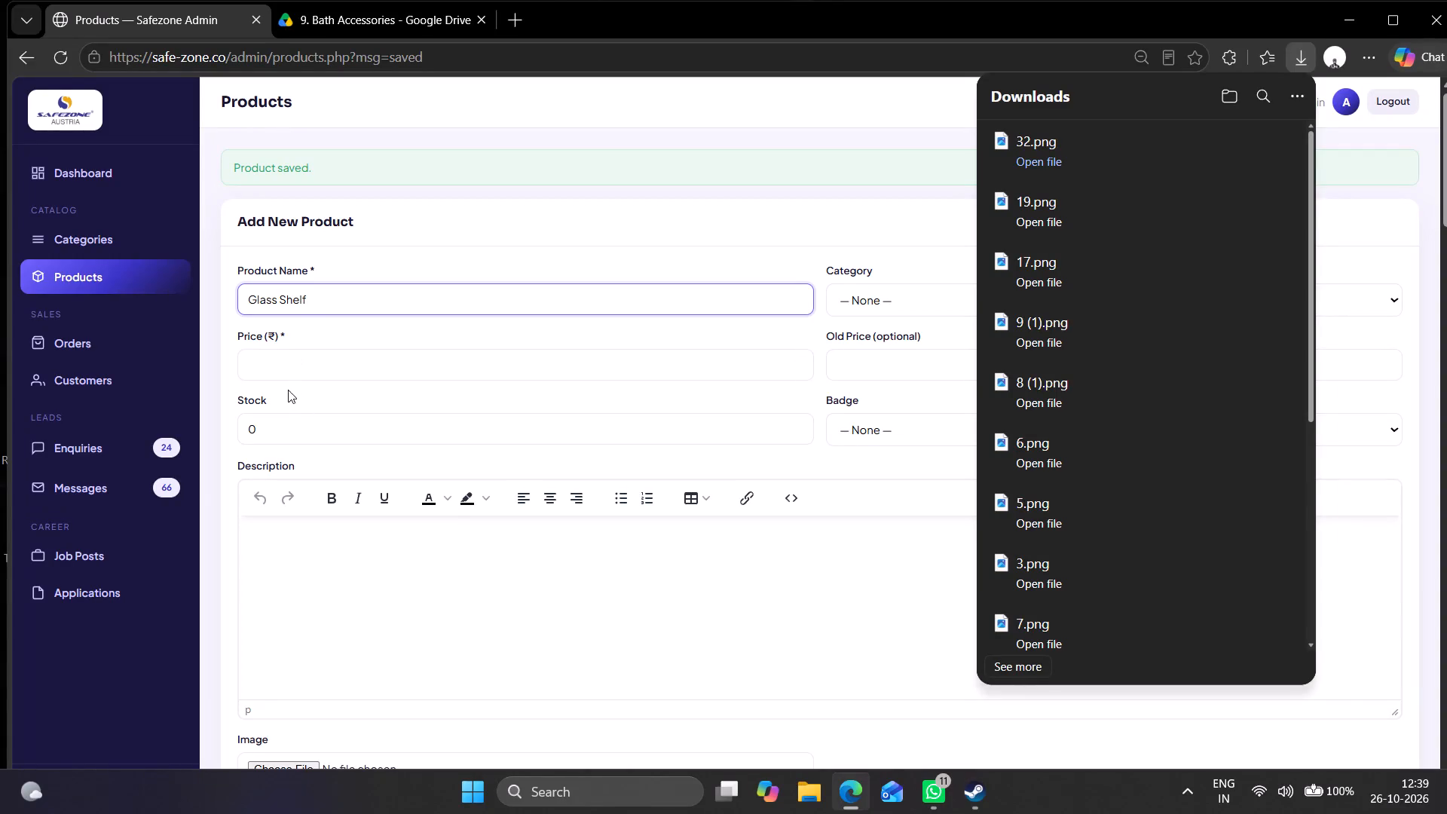
Set the Glass Shelf's price to ₹6400 and its stock to 99.
{"action": "double_click", "coordinate": [283, 367]}
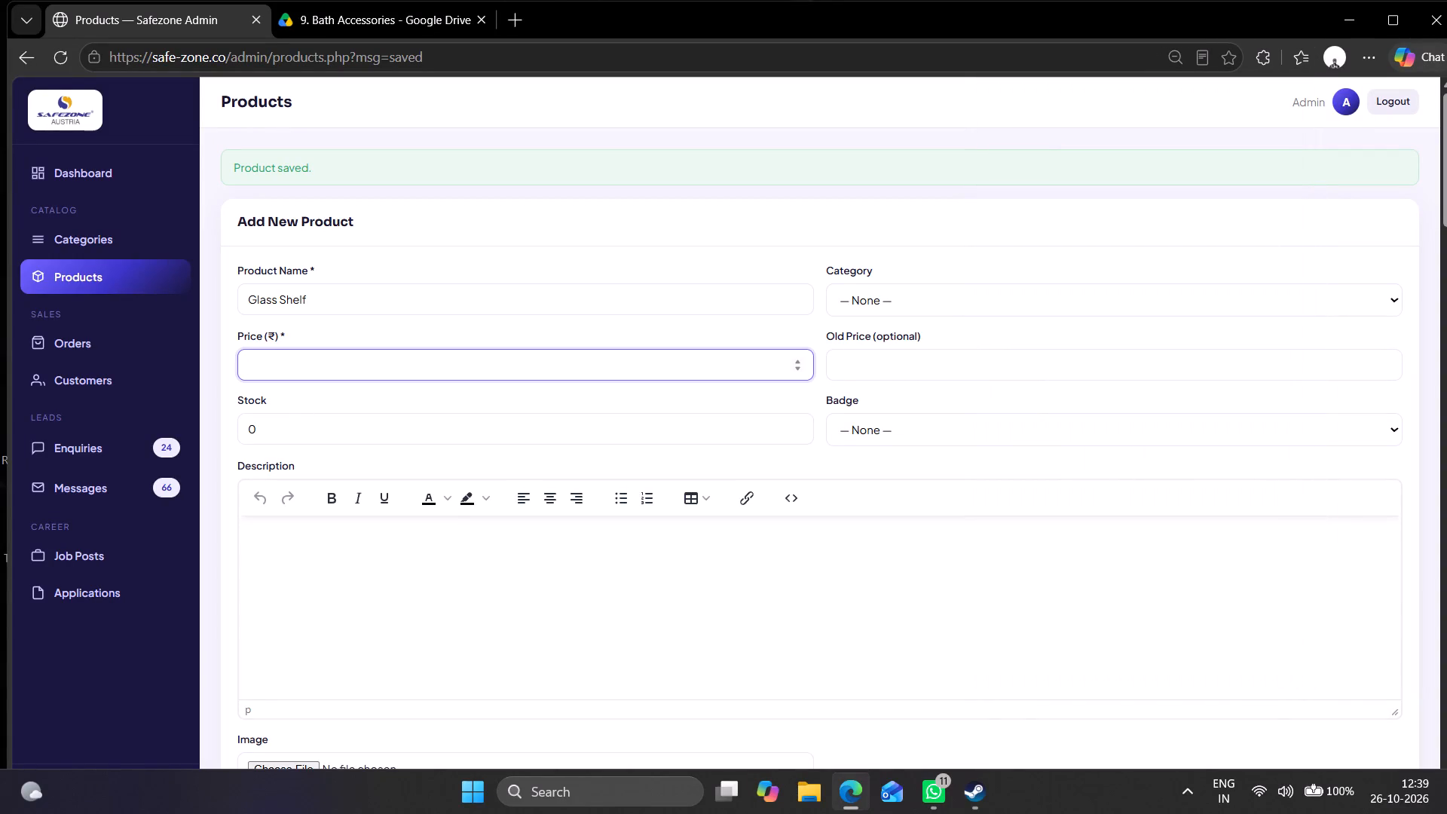
{"action": "type", "text": "64"}
{"action": "type", "text": "00"}
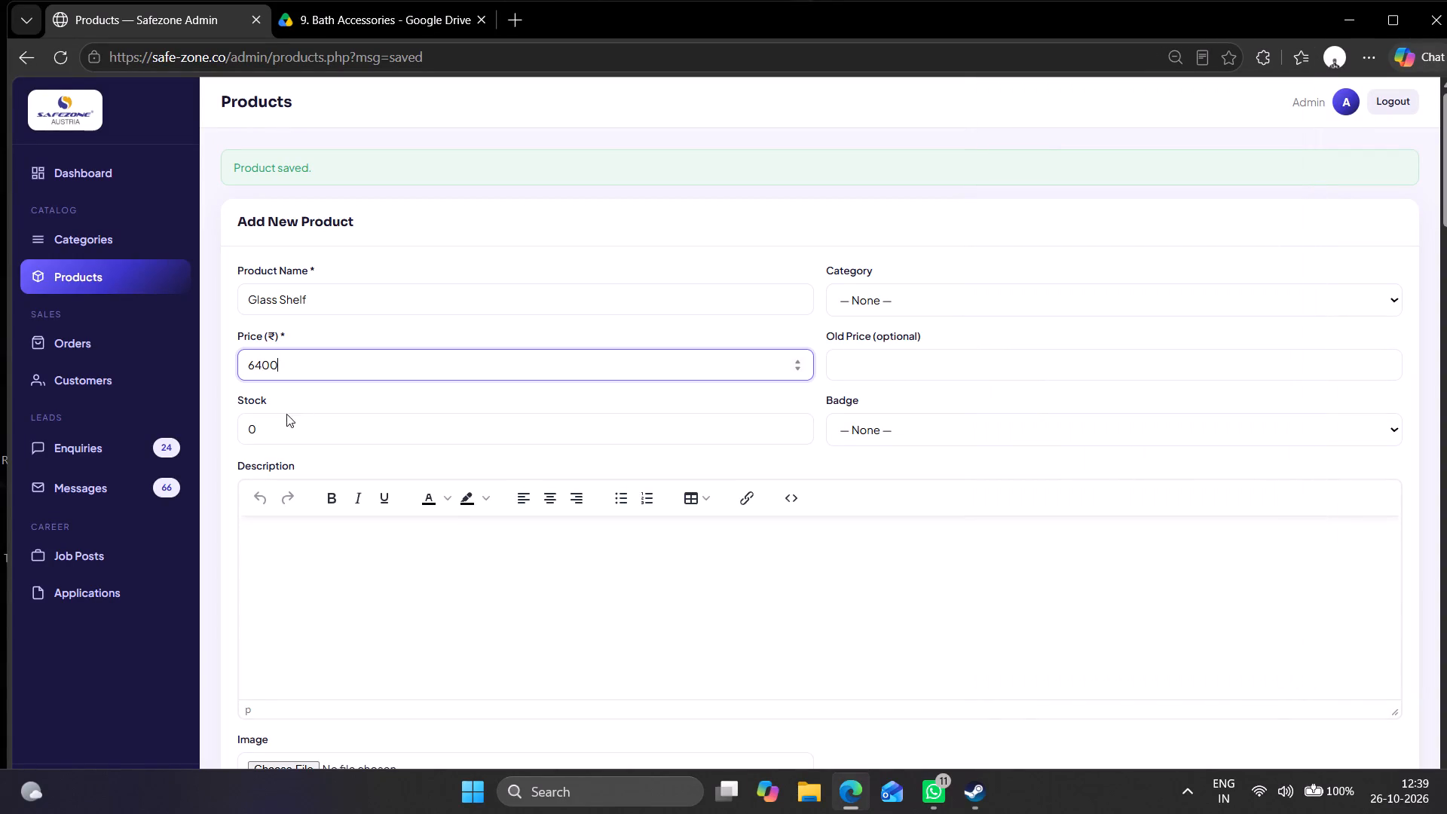
{"action": "double_click", "coordinate": [292, 427]}
{"action": "key", "text": "BackSpace"}
{"action": "key", "text": "BackSpace"}
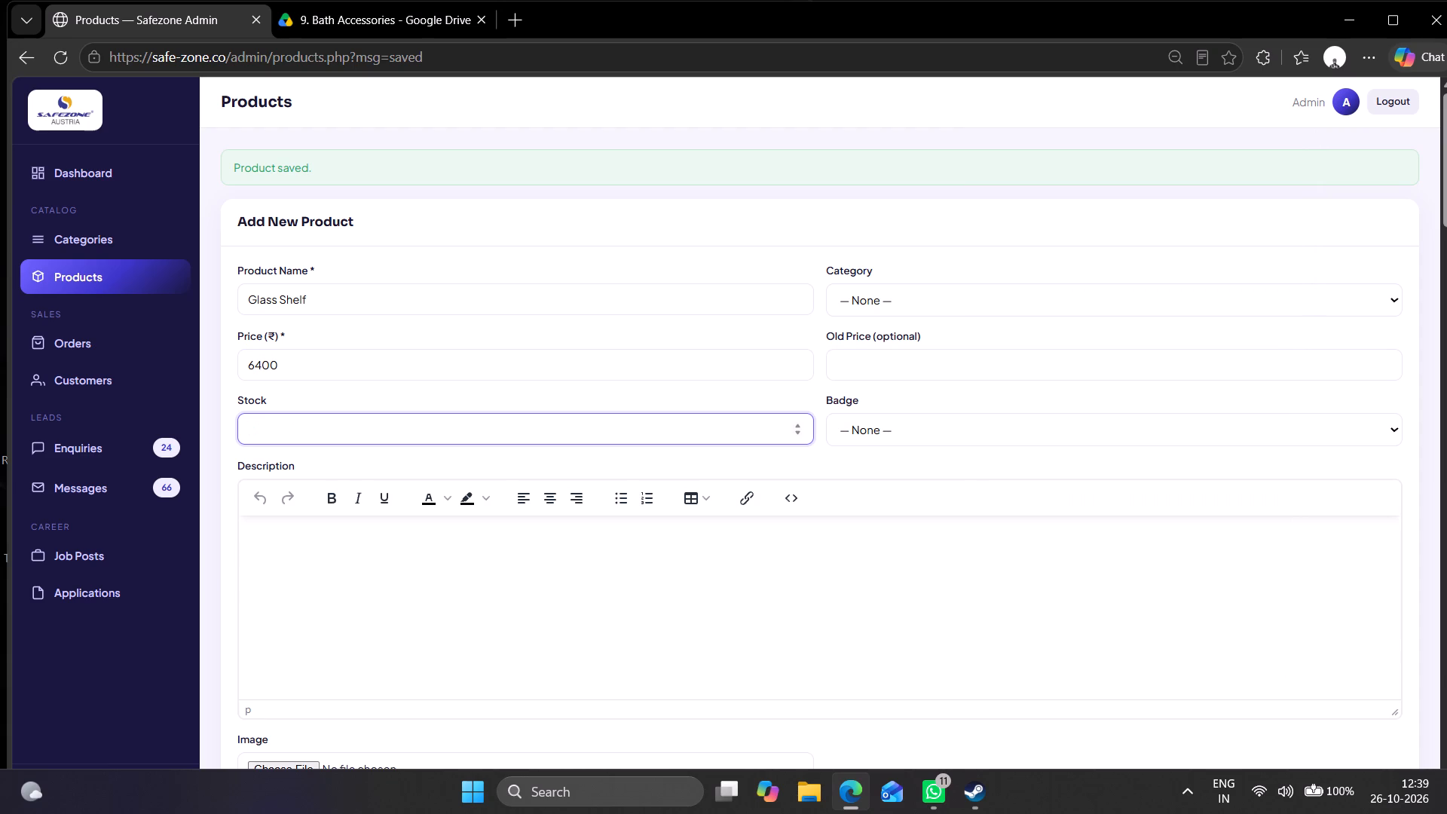
{"action": "type", "text": "99"}
Assign the Glass Shelf to the Bathroom Accessories category and give it the NEW badge.
{"action": "left_click", "coordinate": [885, 298]}
{"action": "key", "text": "b"}
{"action": "key", "text": "Return"}
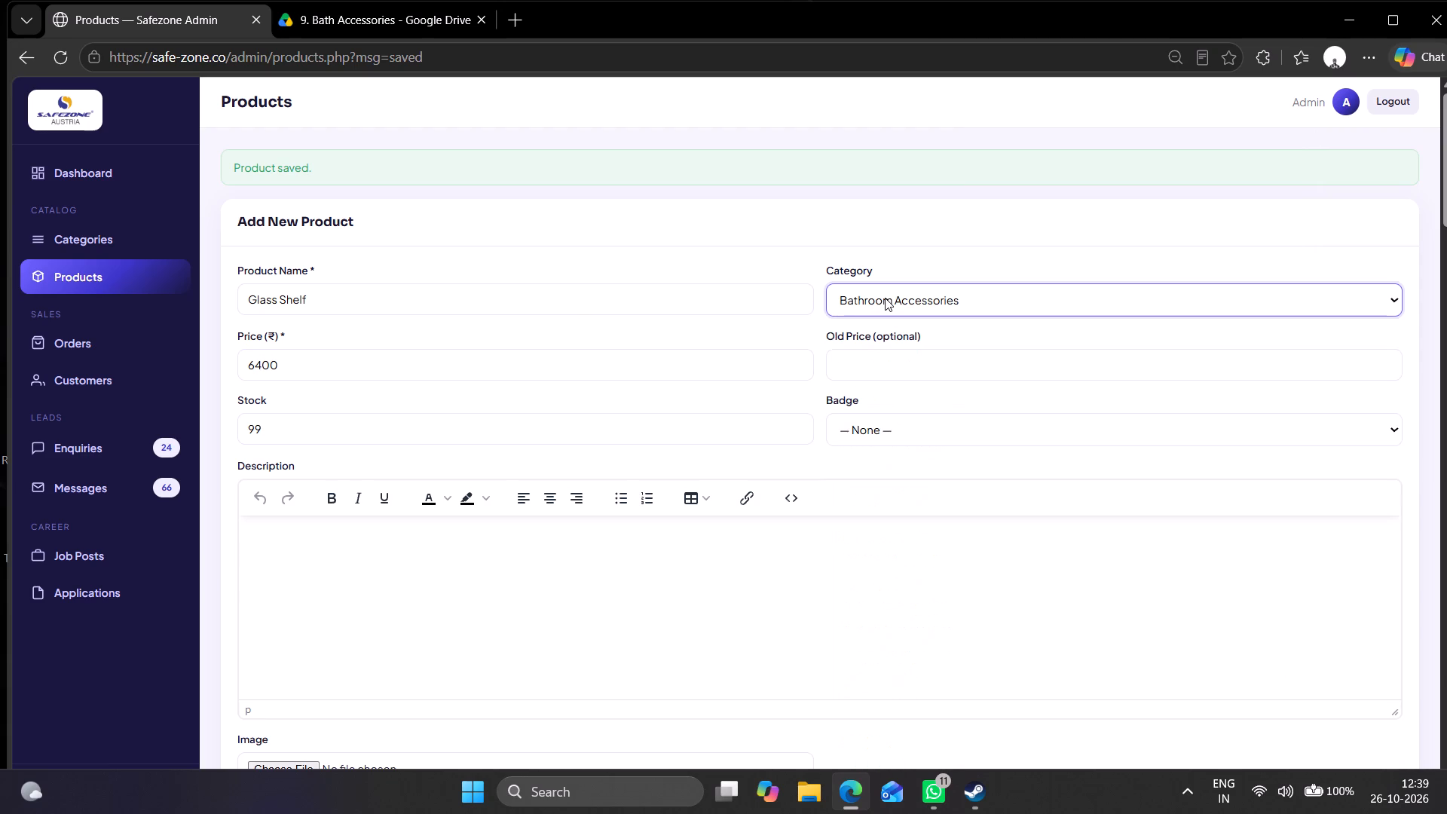
{"action": "left_click", "coordinate": [935, 425]}
{"action": "key", "text": "n"}
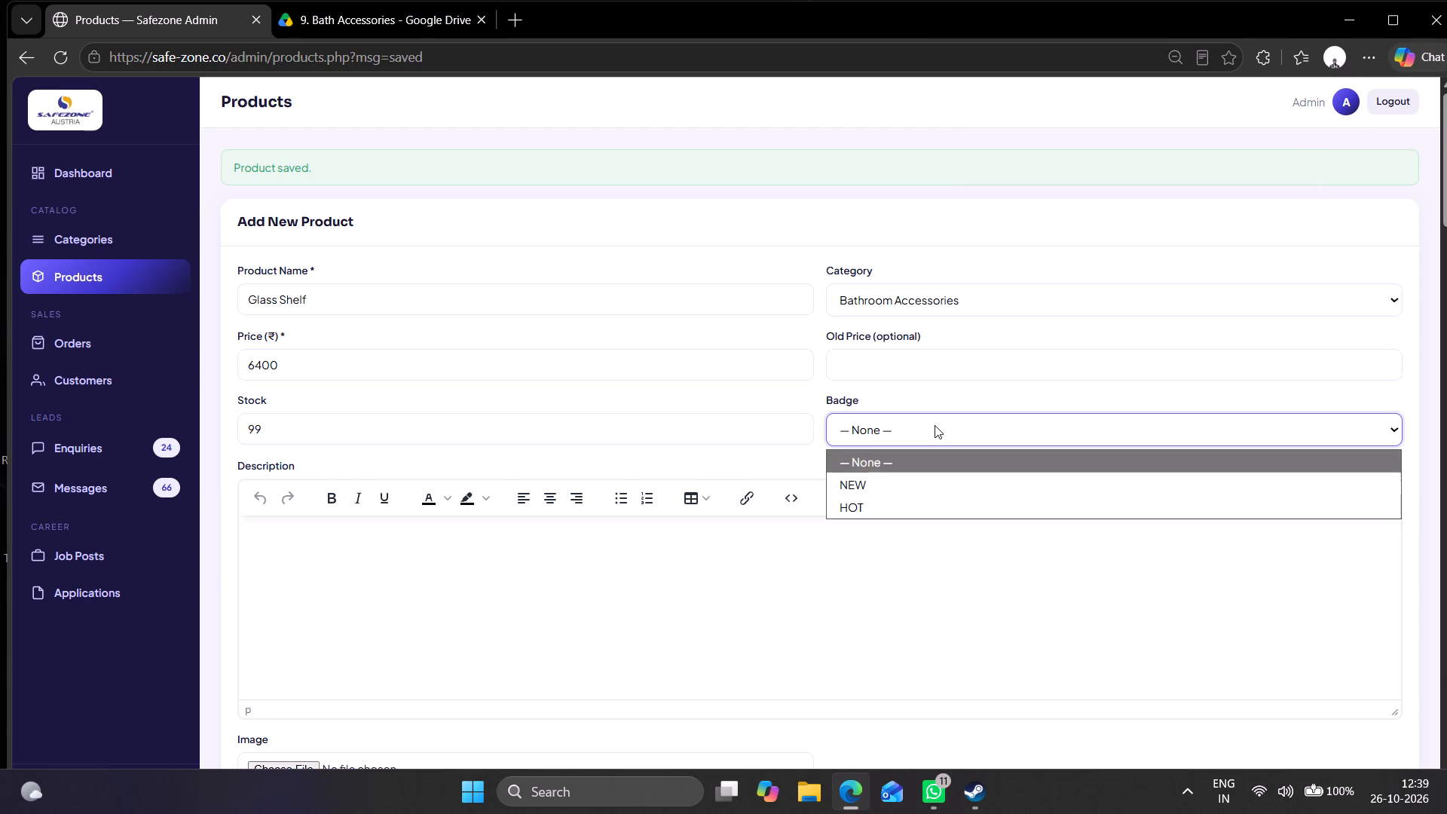
{"action": "key", "text": "Return"}
Attach the image 32.png to the Glass Shelf and add the product to the catalog.
{"action": "scroll", "coordinate": [892, 442], "scroll_direction": "down", "scroll_amount": 5}
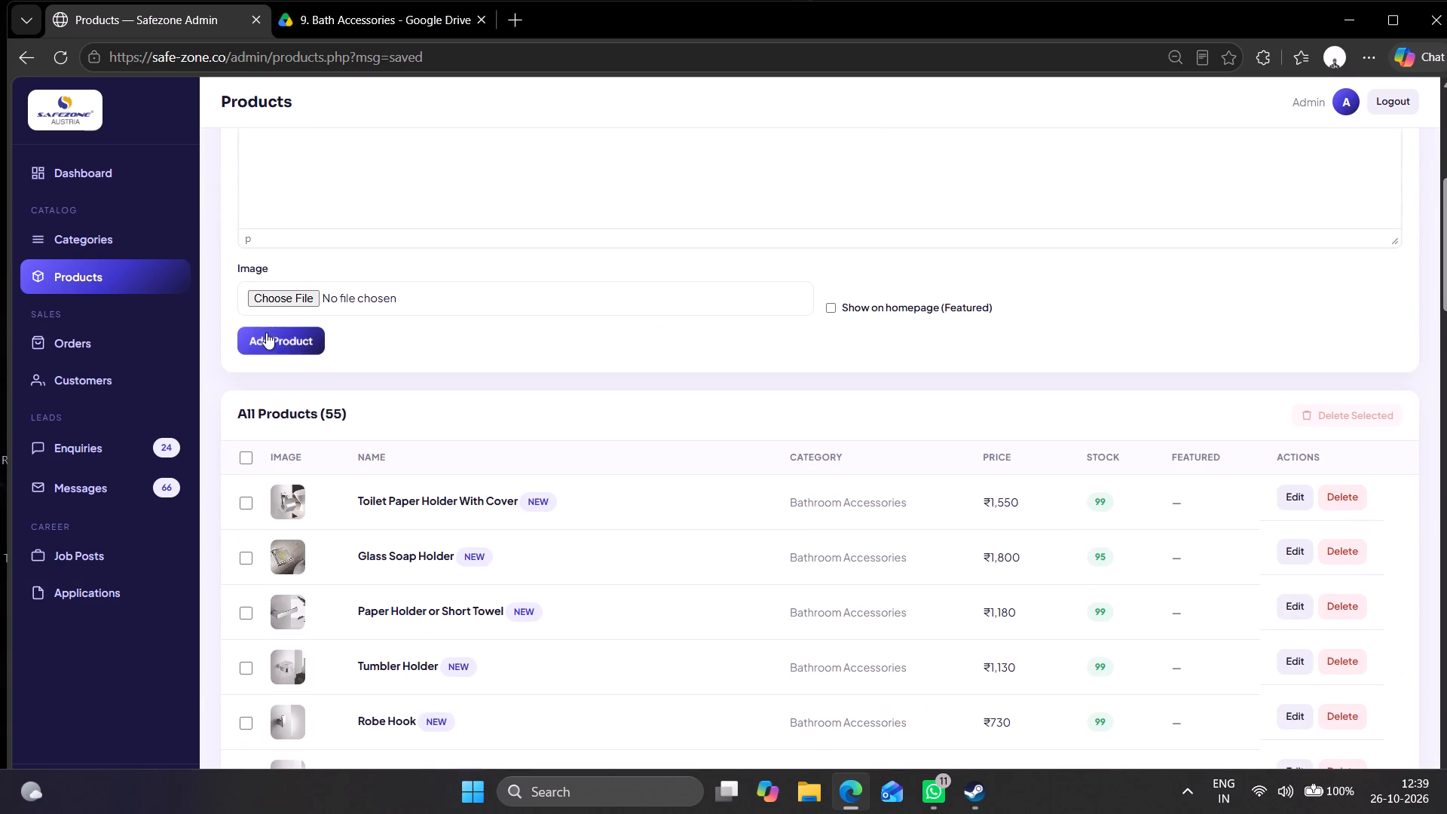
{"action": "double_click", "coordinate": [293, 297]}
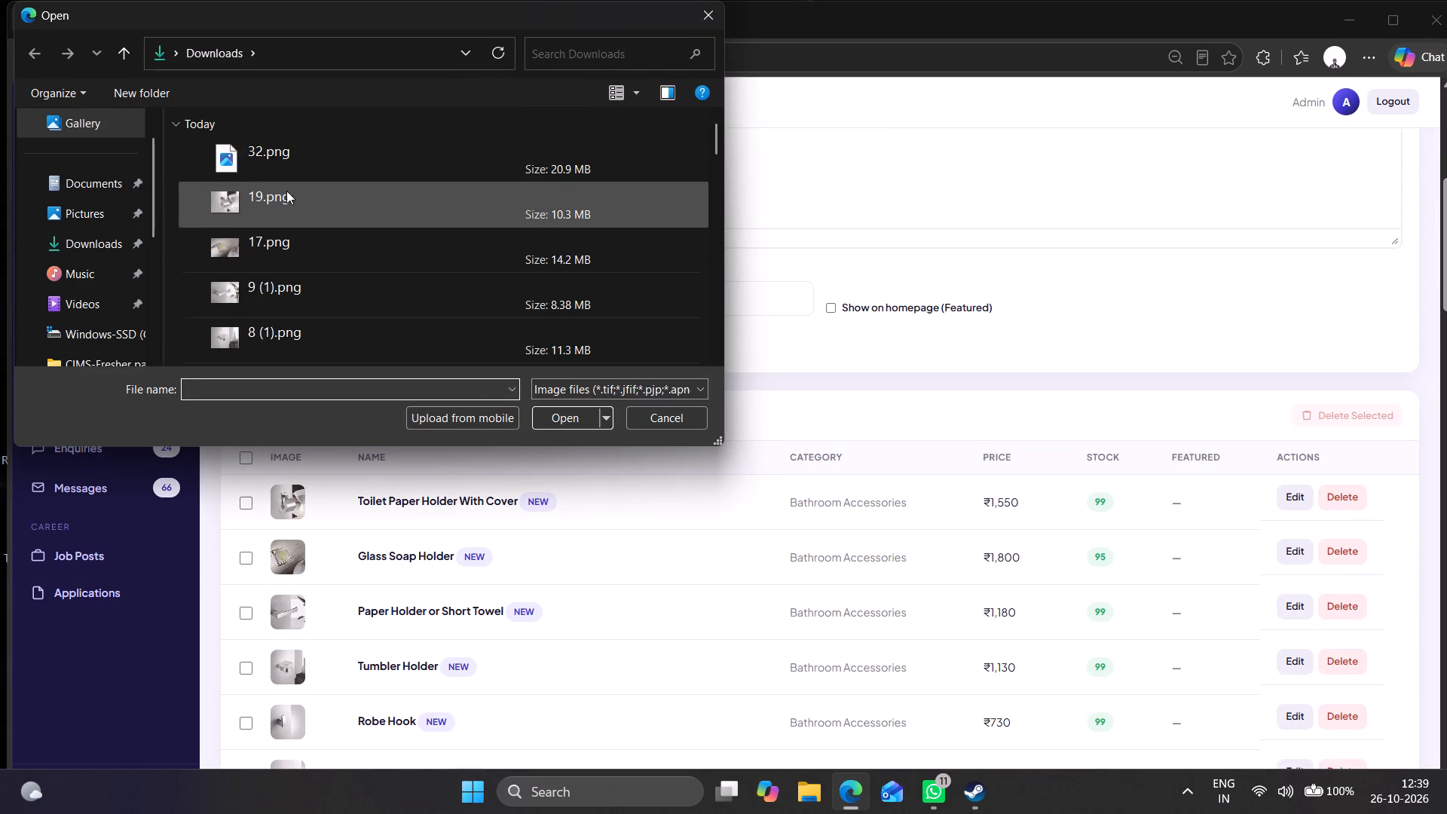
{"action": "double_click", "coordinate": [282, 167]}
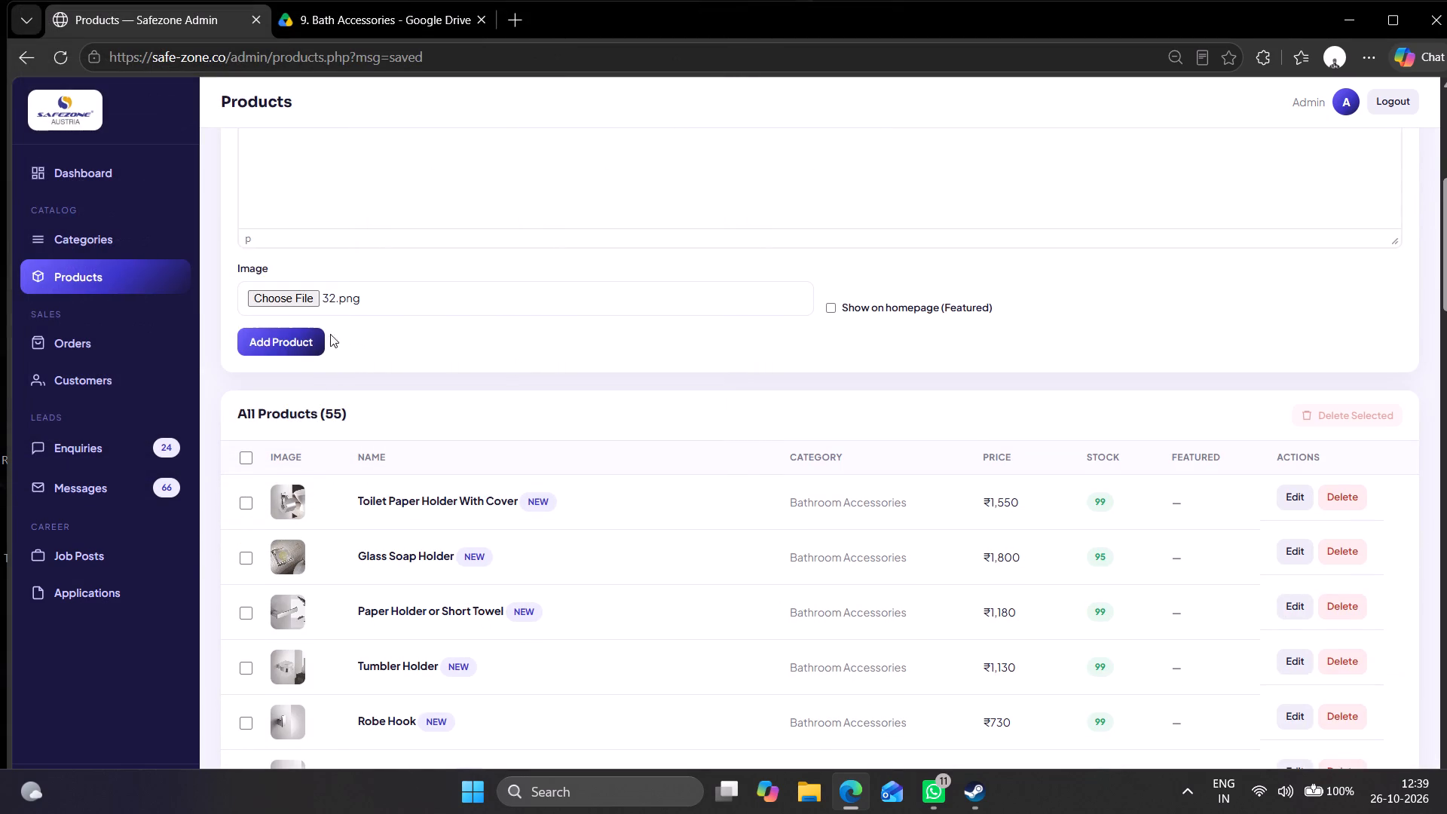
{"action": "double_click", "coordinate": [297, 334]}
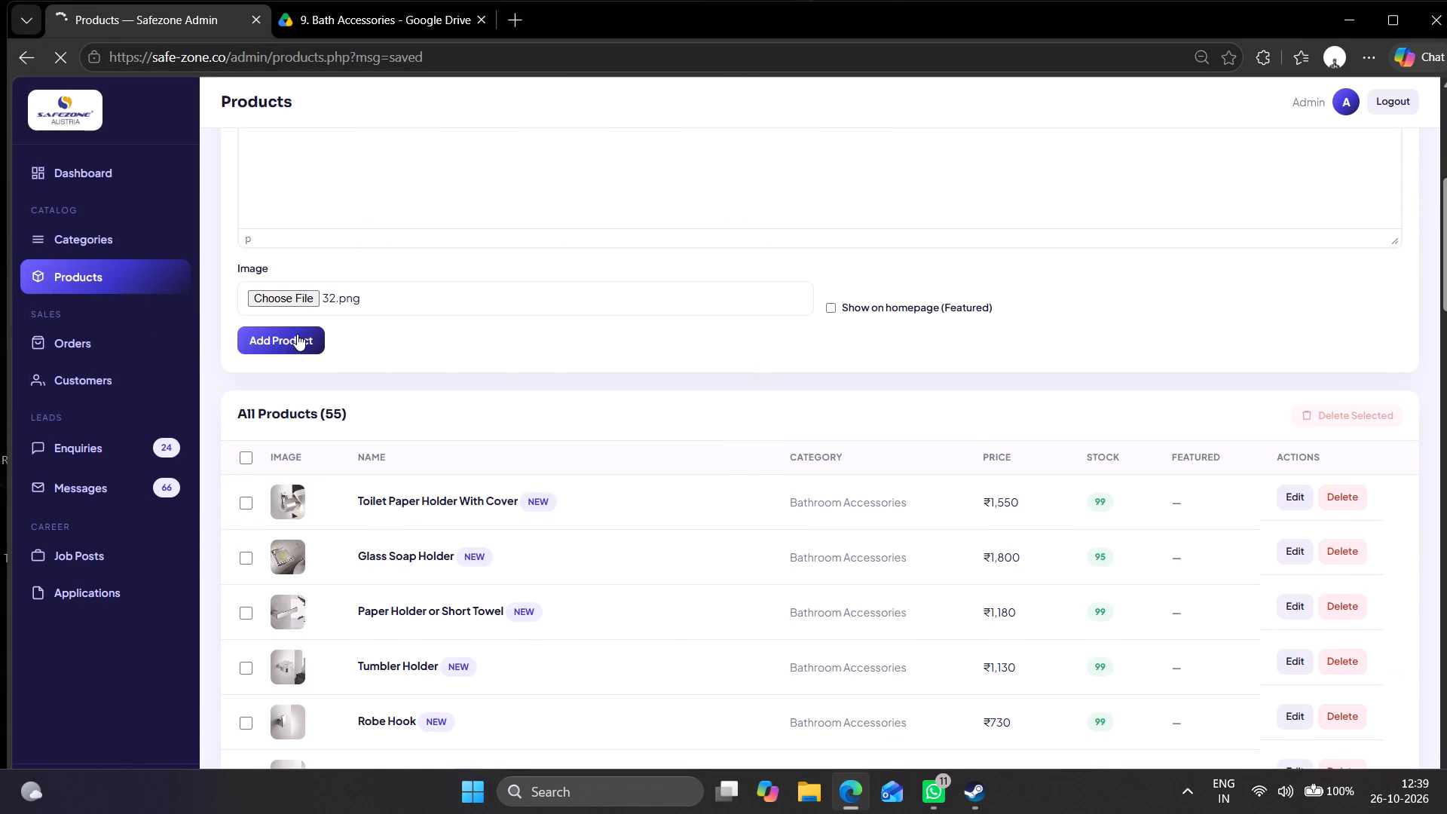
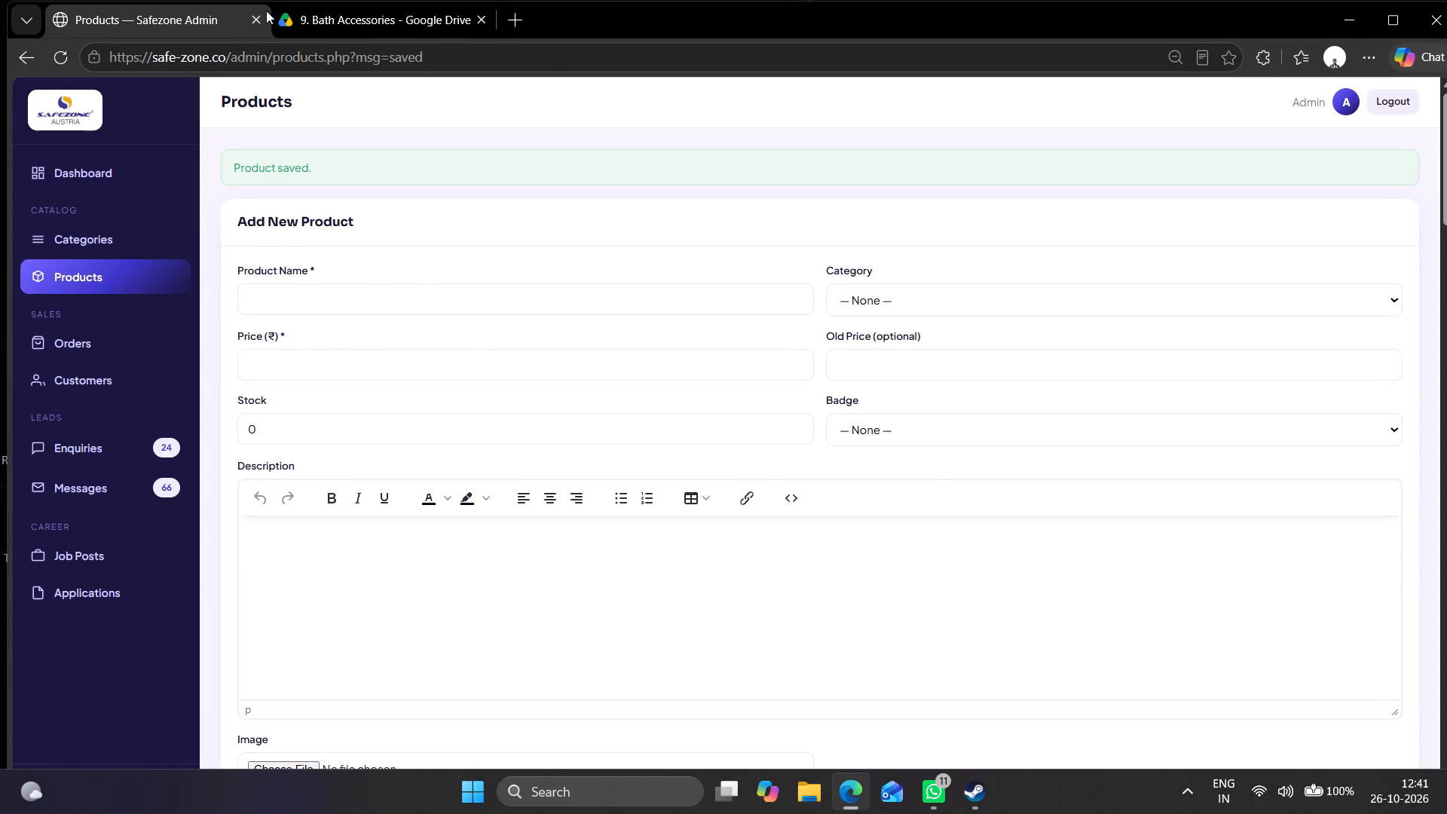
Switch to the 9. Bath Accessories folder in Google Drive and download the image 34.png.
{"action": "double_click", "coordinate": [294, 13]}
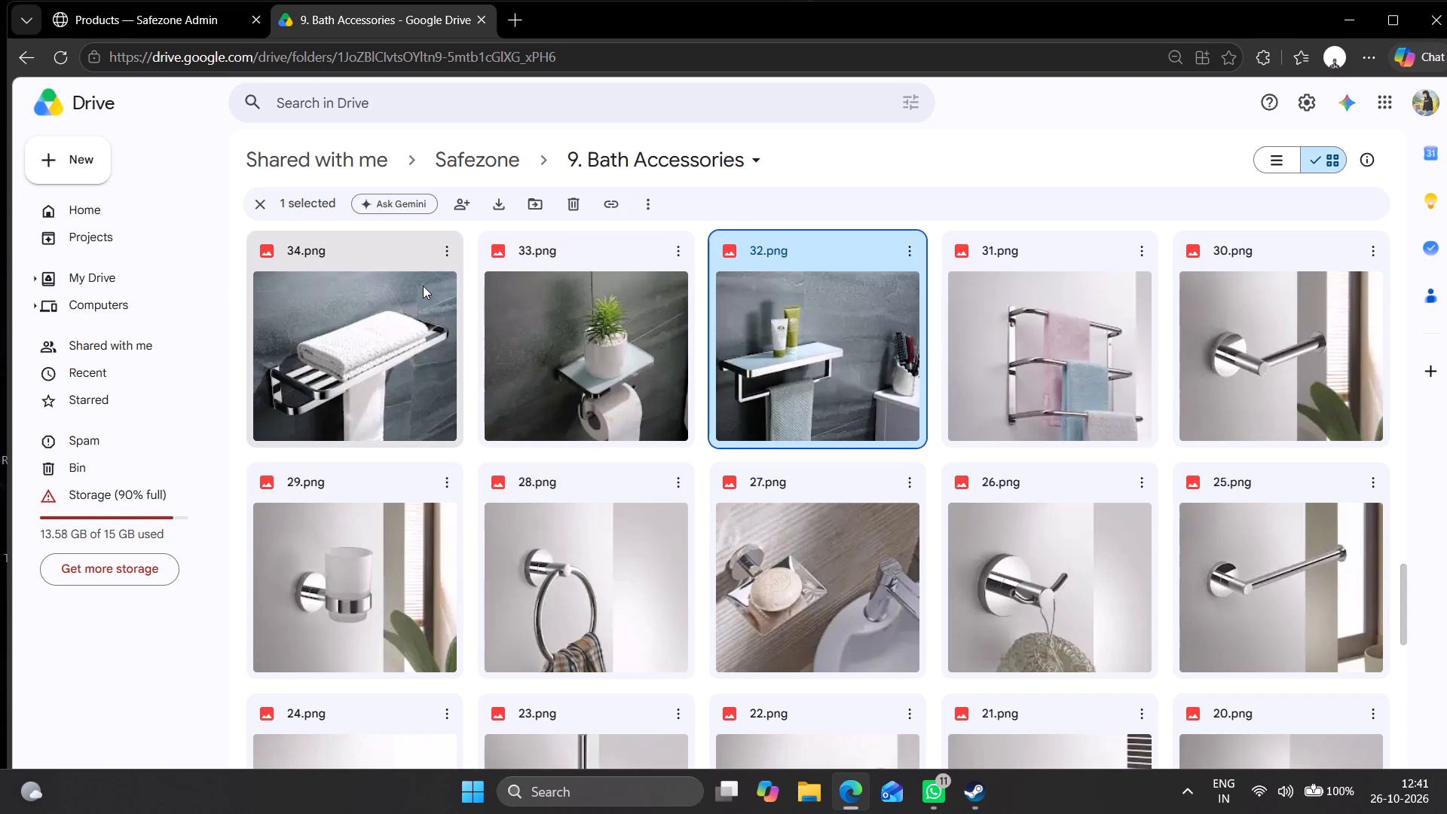
{"action": "triple_click", "coordinate": [444, 254]}
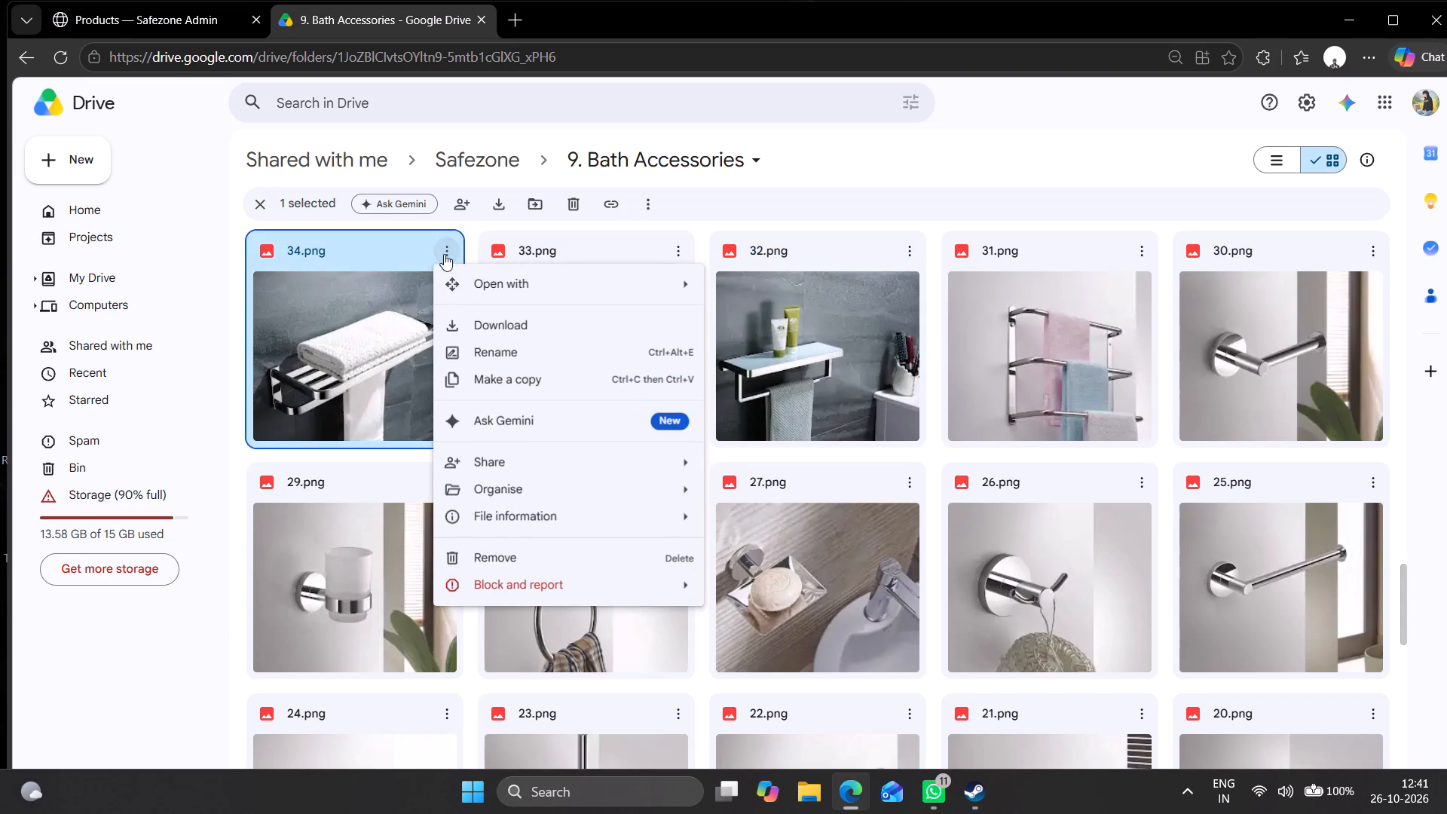
{"action": "double_click", "coordinate": [491, 335]}
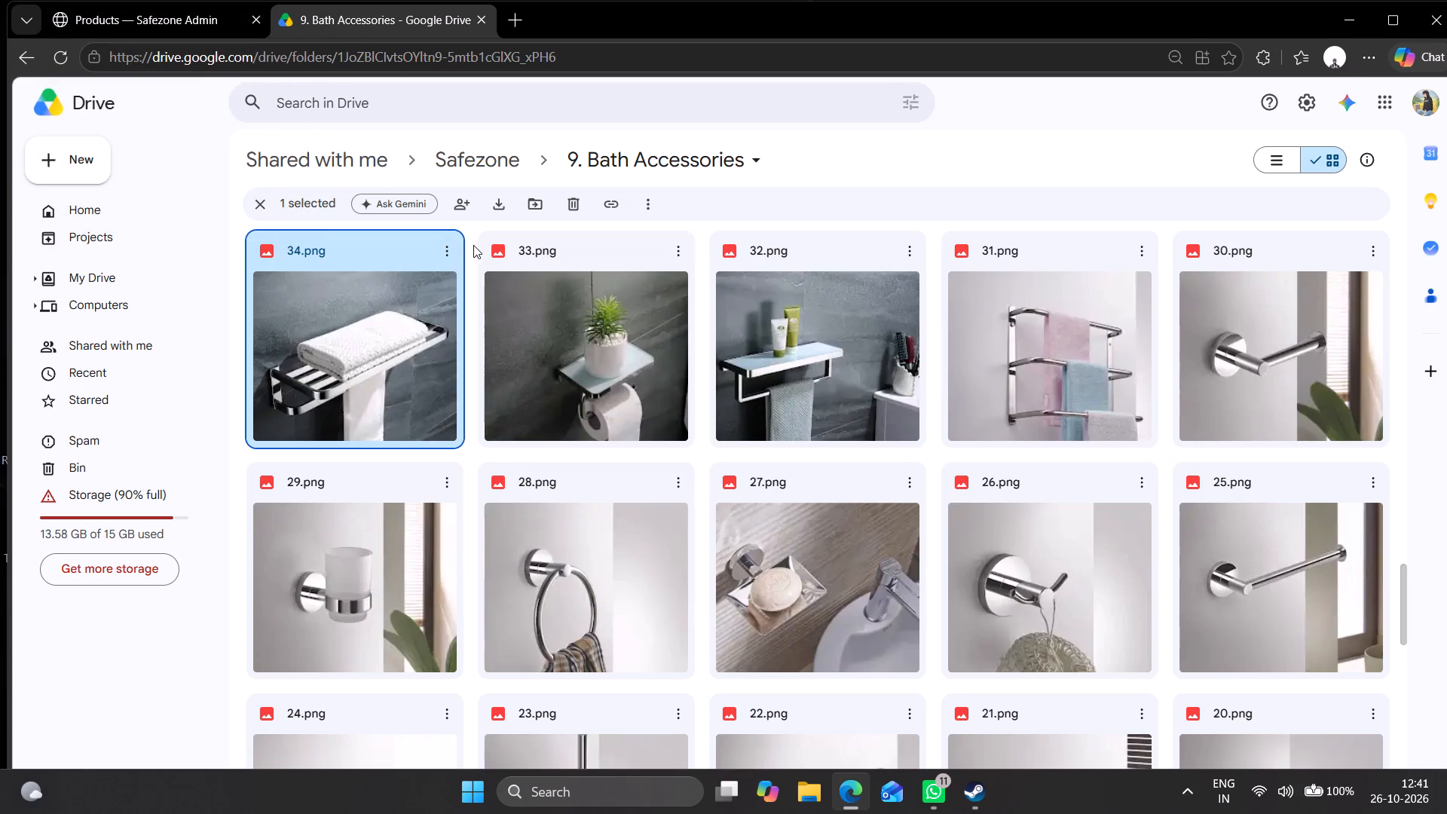
Return to the Safezone admin products page and name the new product Towel Rack.
{"action": "double_click", "coordinate": [156, 20]}
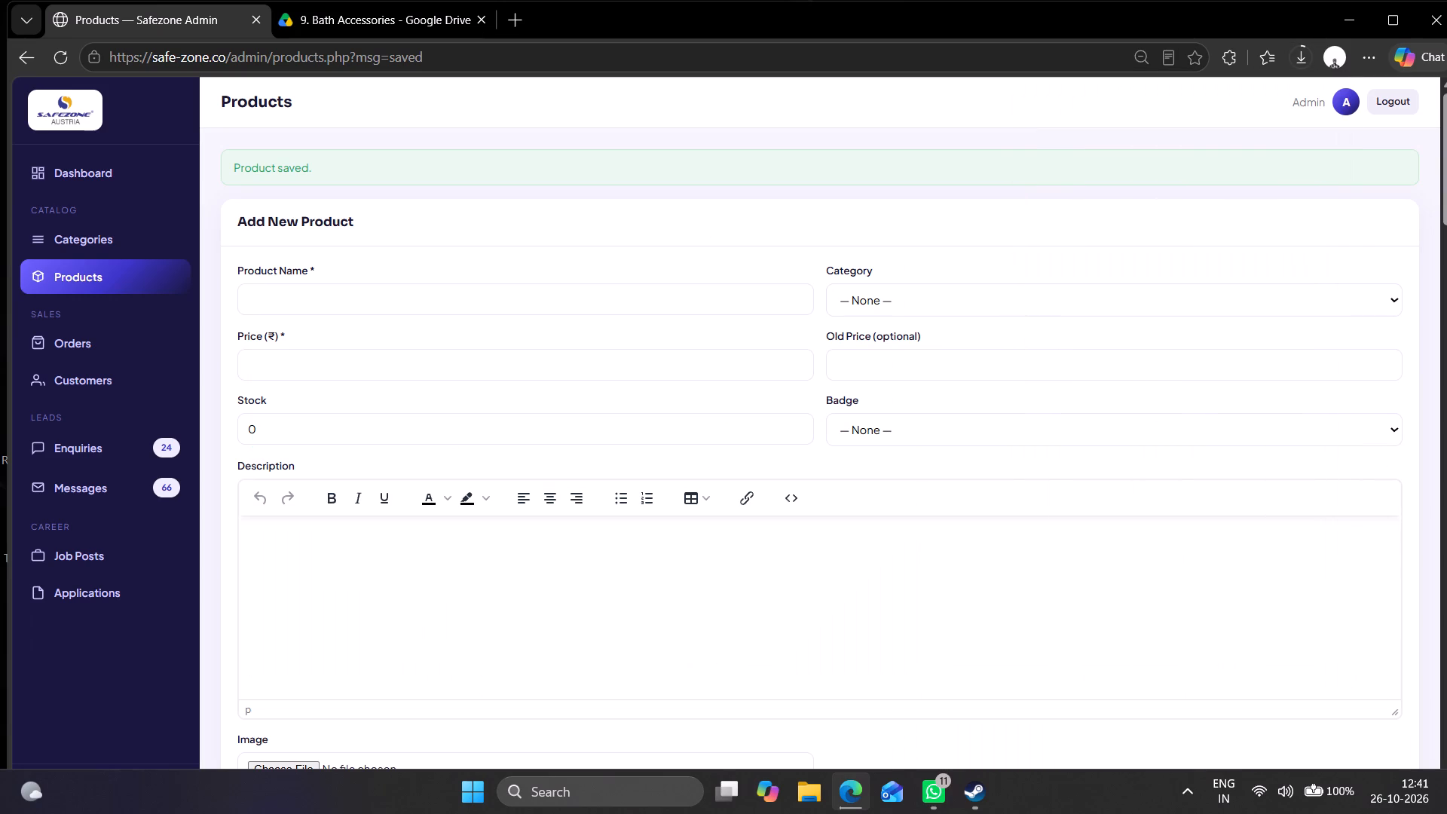
{"action": "double_click", "coordinate": [360, 307]}
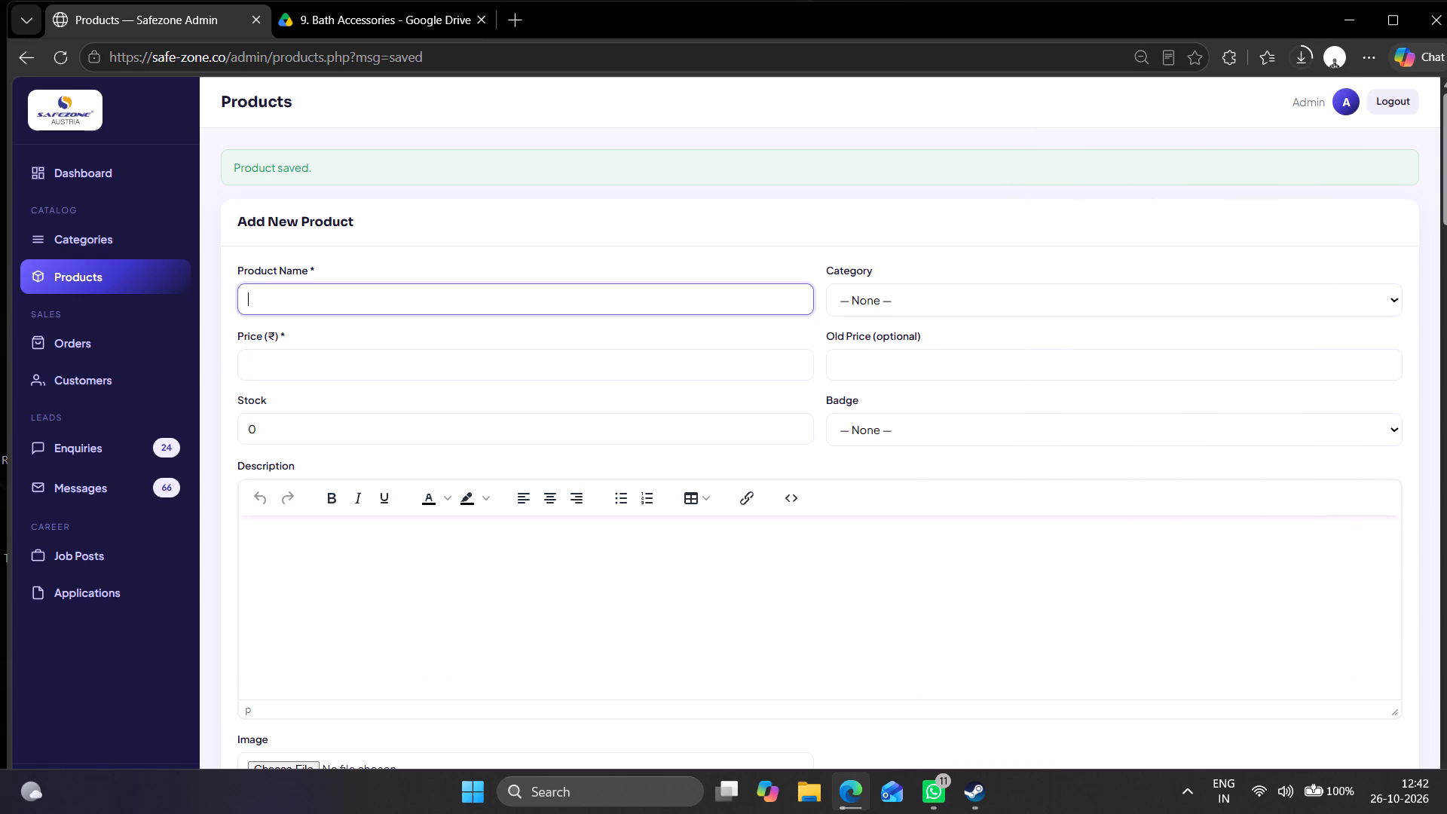
{"action": "key", "text": "shift+t"}
{"action": "key", "text": "o"}
{"action": "key", "text": "w"}
{"action": "type", "text": "el"}
{"action": "key", "text": "space"}
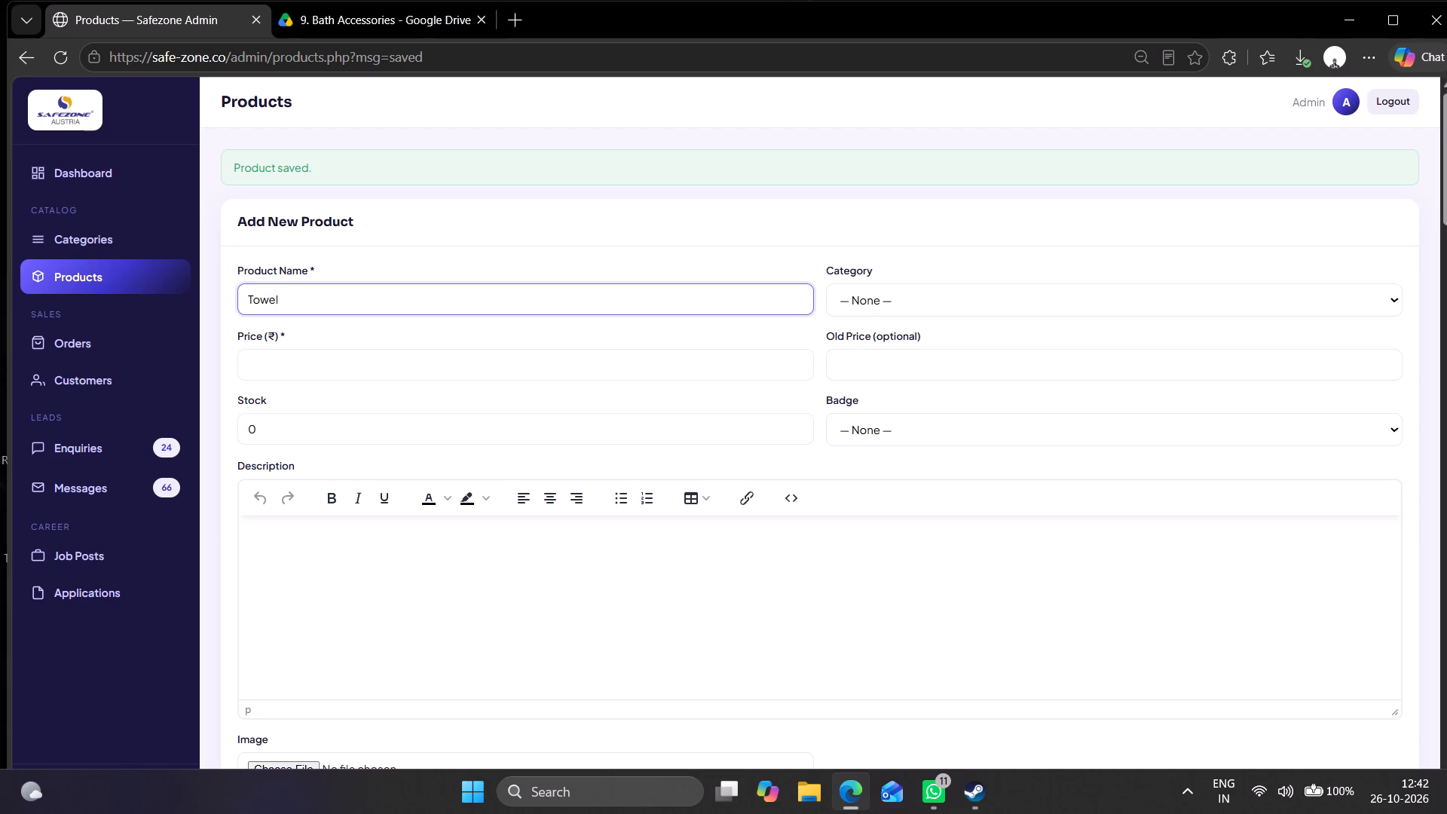
{"action": "key", "text": "shift+r"}
{"action": "key", "text": "BackSpace"}
{"action": "key", "text": "shift+r"}
{"action": "type", "text": "ac"}
{"action": "key", "text": "k"}
{"action": "key", "text": "BackSpace"}
{"action": "key", "text": "BackSpace"}
{"action": "key", "text": "BackSpace"}
{"action": "key", "text": "BackSpace"}
{"action": "key", "text": "space"}
{"action": "key", "text": "shift+r"}
{"action": "type", "text": "ack"}
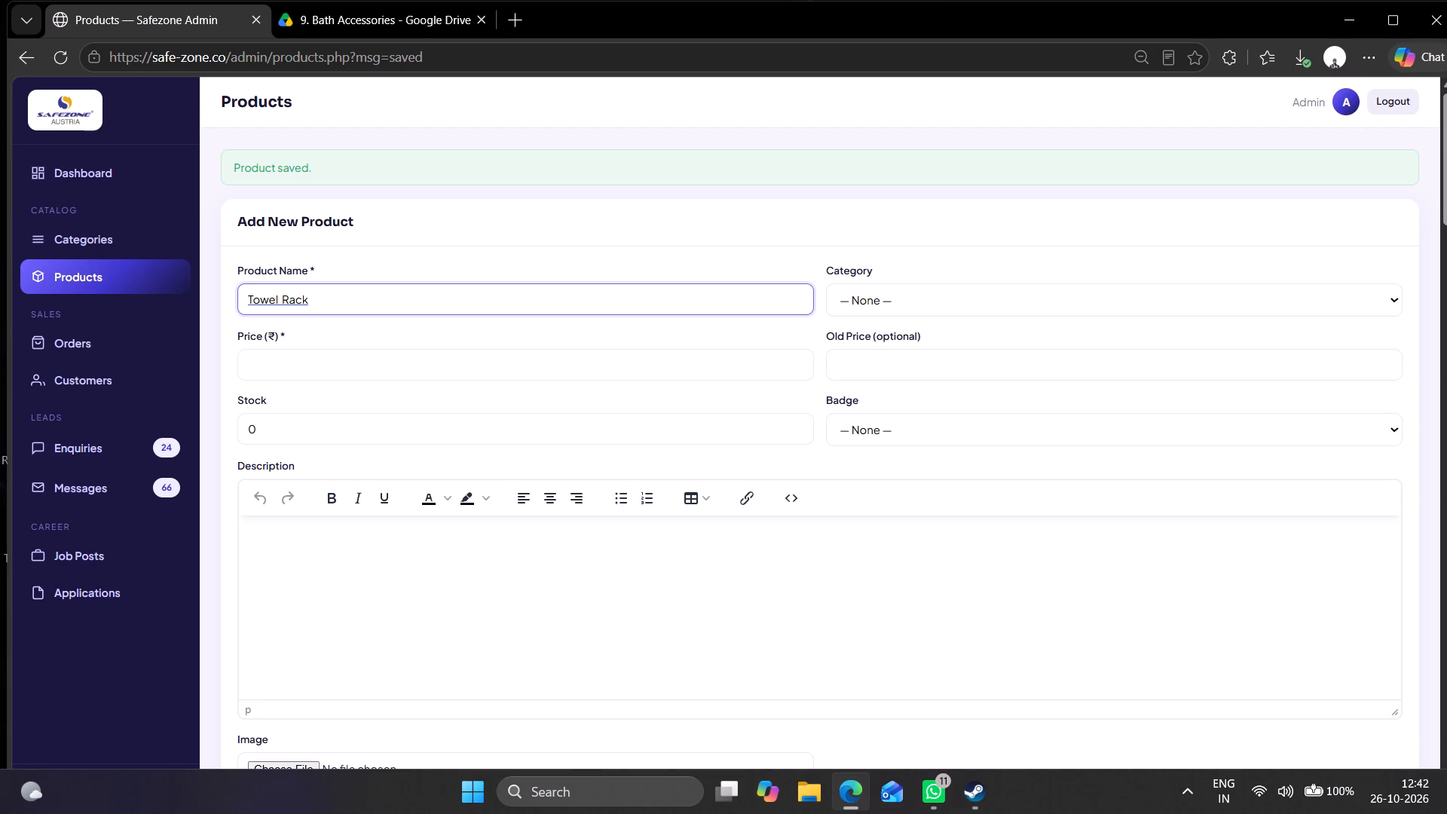
Set the Towel Rack's price to ₹10000 and its stock to 99.
{"action": "left_click", "coordinate": [271, 373]}
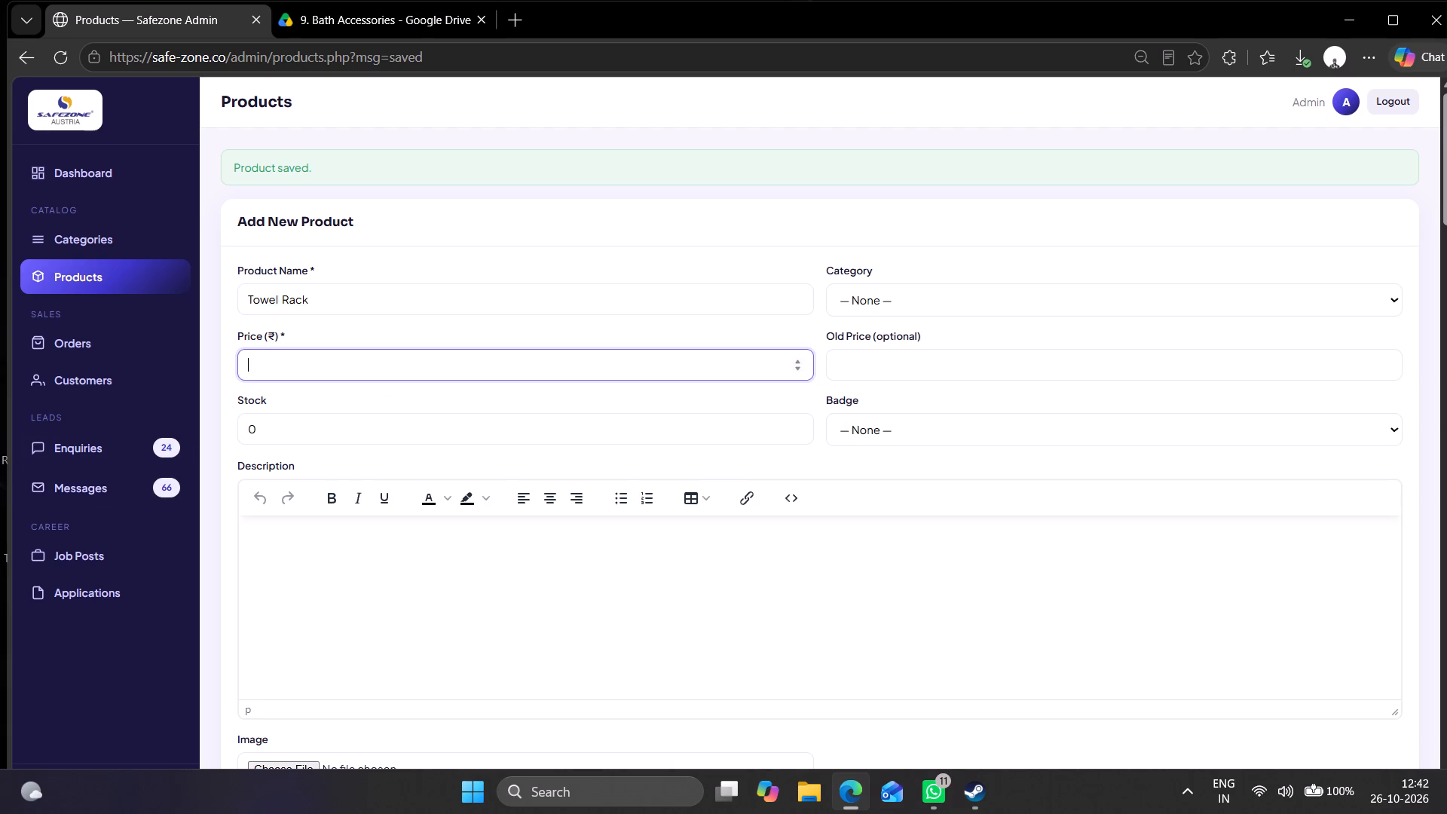
{"action": "key", "text": "1"}
{"action": "type", "text": "00"}
{"action": "type", "text": "00"}
{"action": "left_click", "coordinate": [420, 442]}
{"action": "key", "text": "BackSpace"}
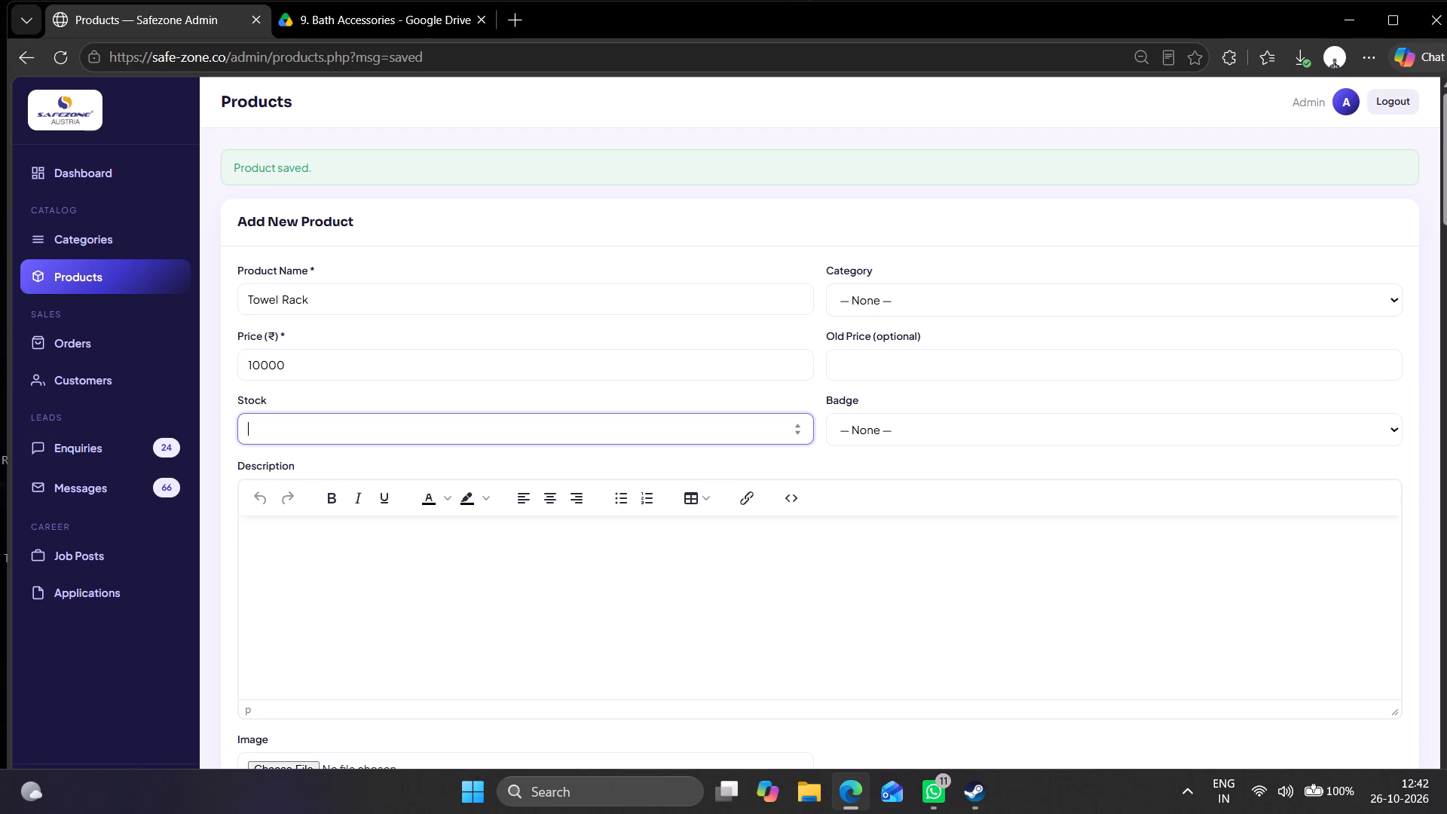
{"action": "type", "text": "99"}
Assign the Towel Rack to the Bathroom Accessories category and give it the NEW badge.
{"action": "double_click", "coordinate": [919, 303]}
{"action": "double_click", "coordinate": [920, 303]}
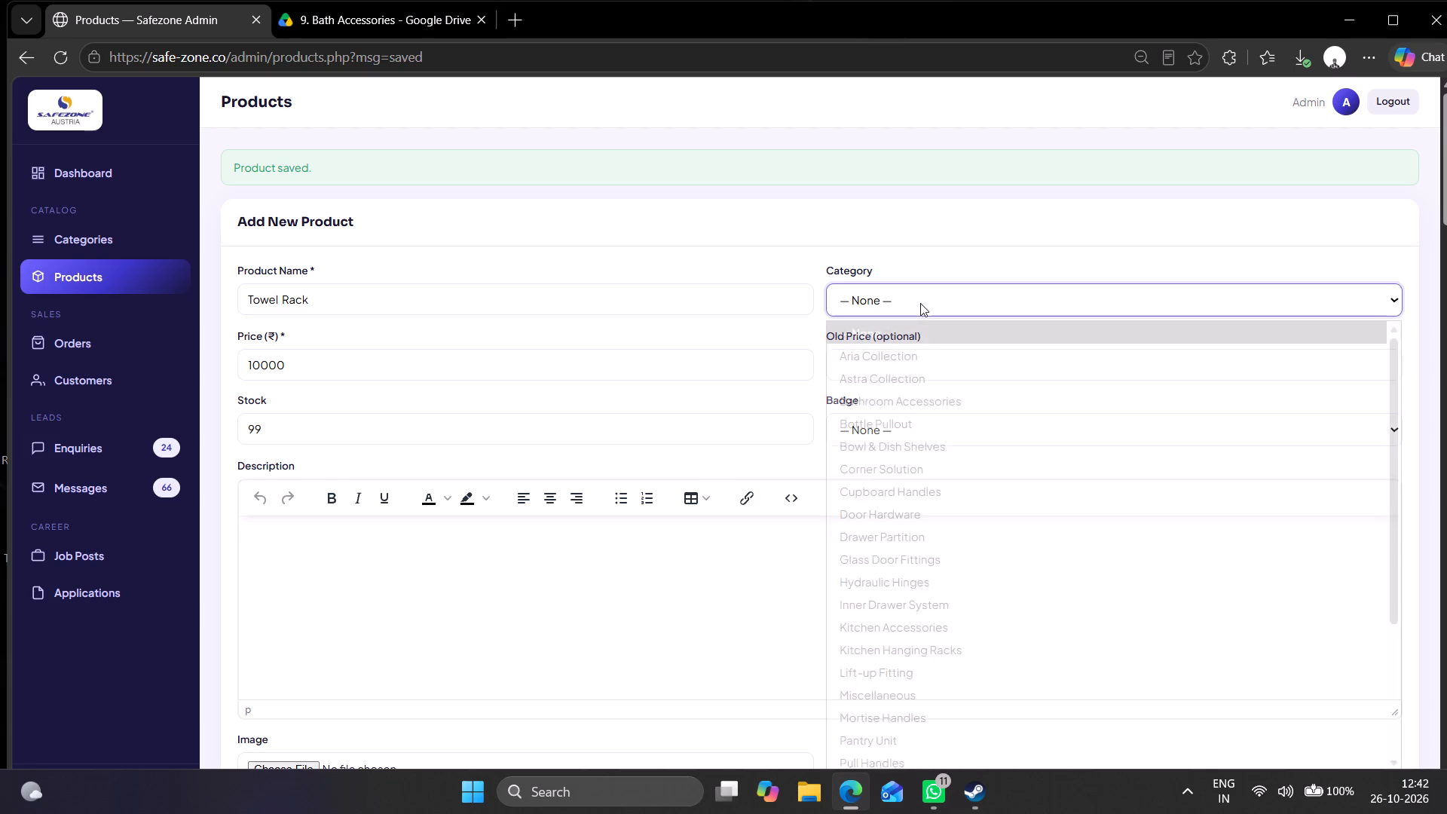
{"action": "triple_click", "coordinate": [920, 303]}
{"action": "left_click", "coordinate": [920, 303]}
{"action": "left_click", "coordinate": [926, 302]}
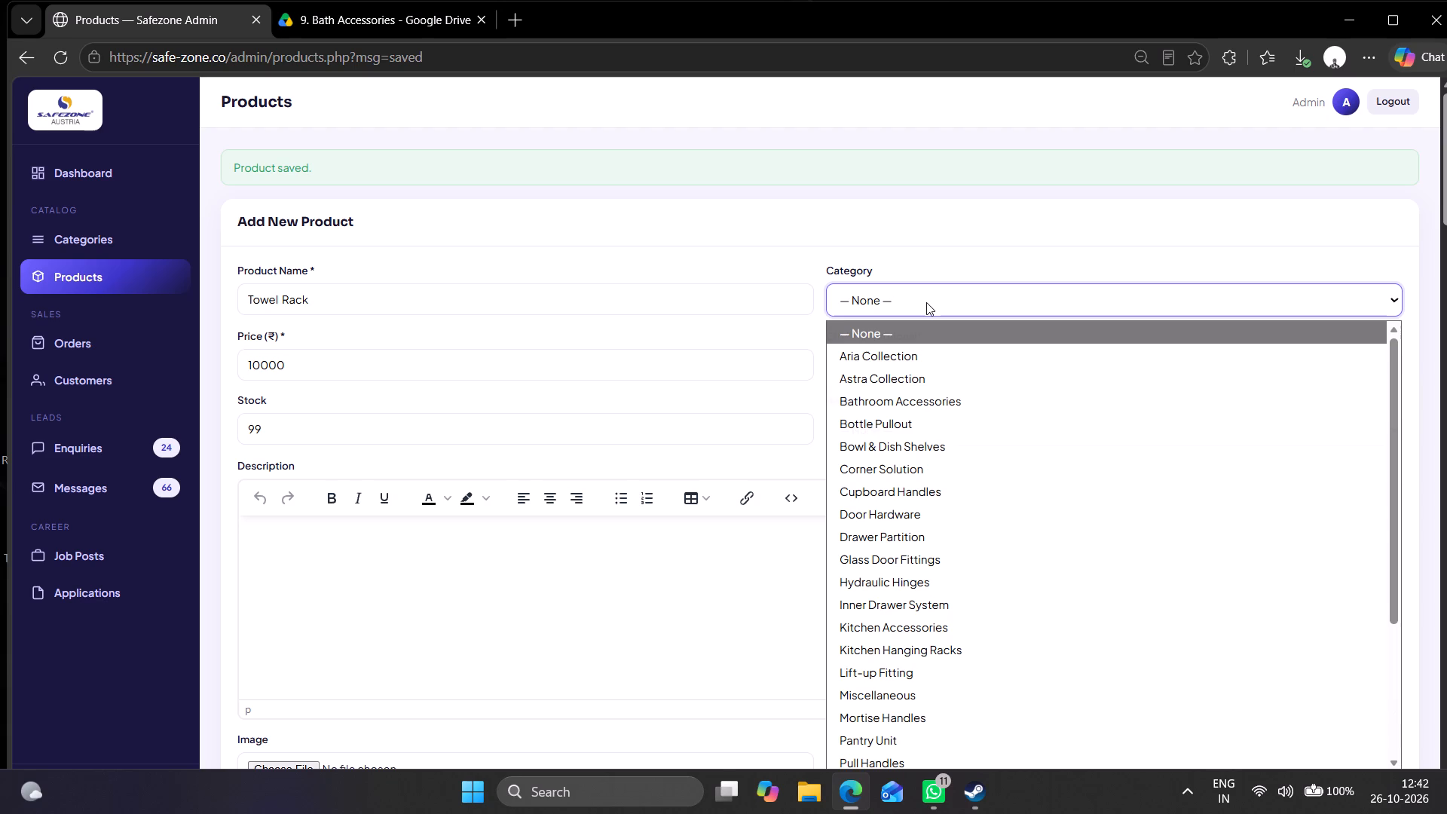
{"action": "key", "text": "b"}
{"action": "key", "text": "Return"}
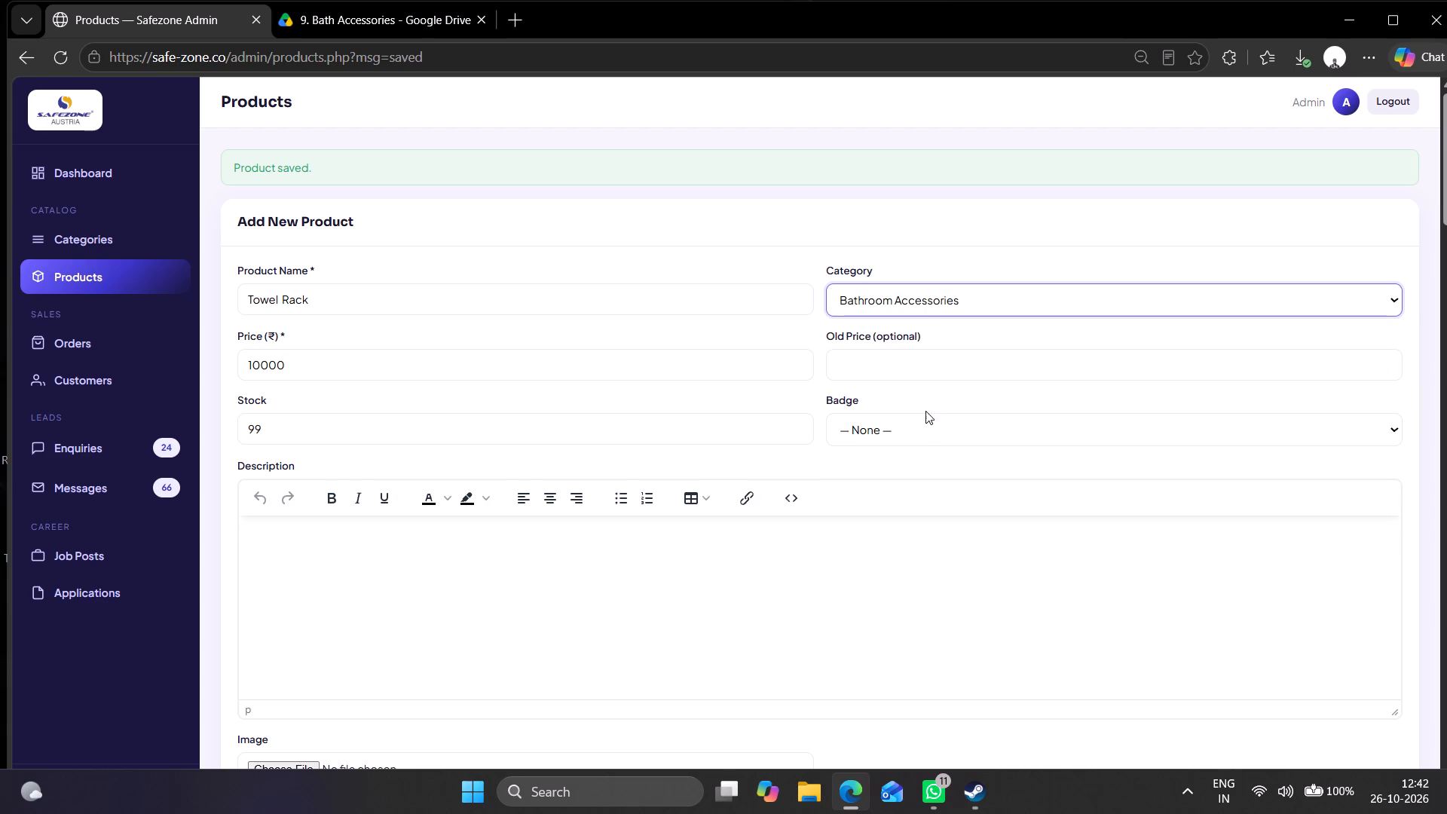
{"action": "triple_click", "coordinate": [918, 430]}
{"action": "key", "text": "n"}
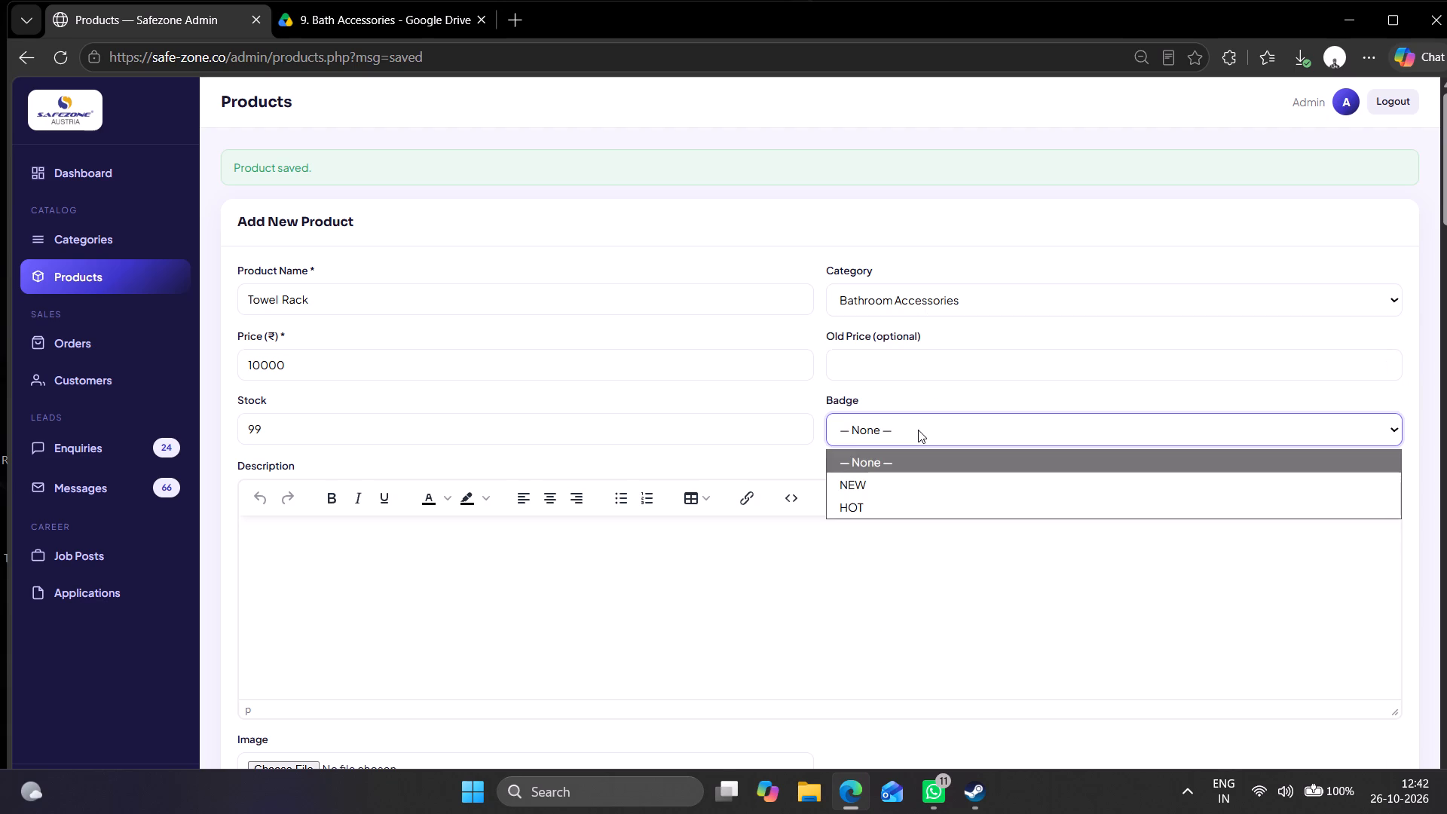
{"action": "key", "text": "Return"}
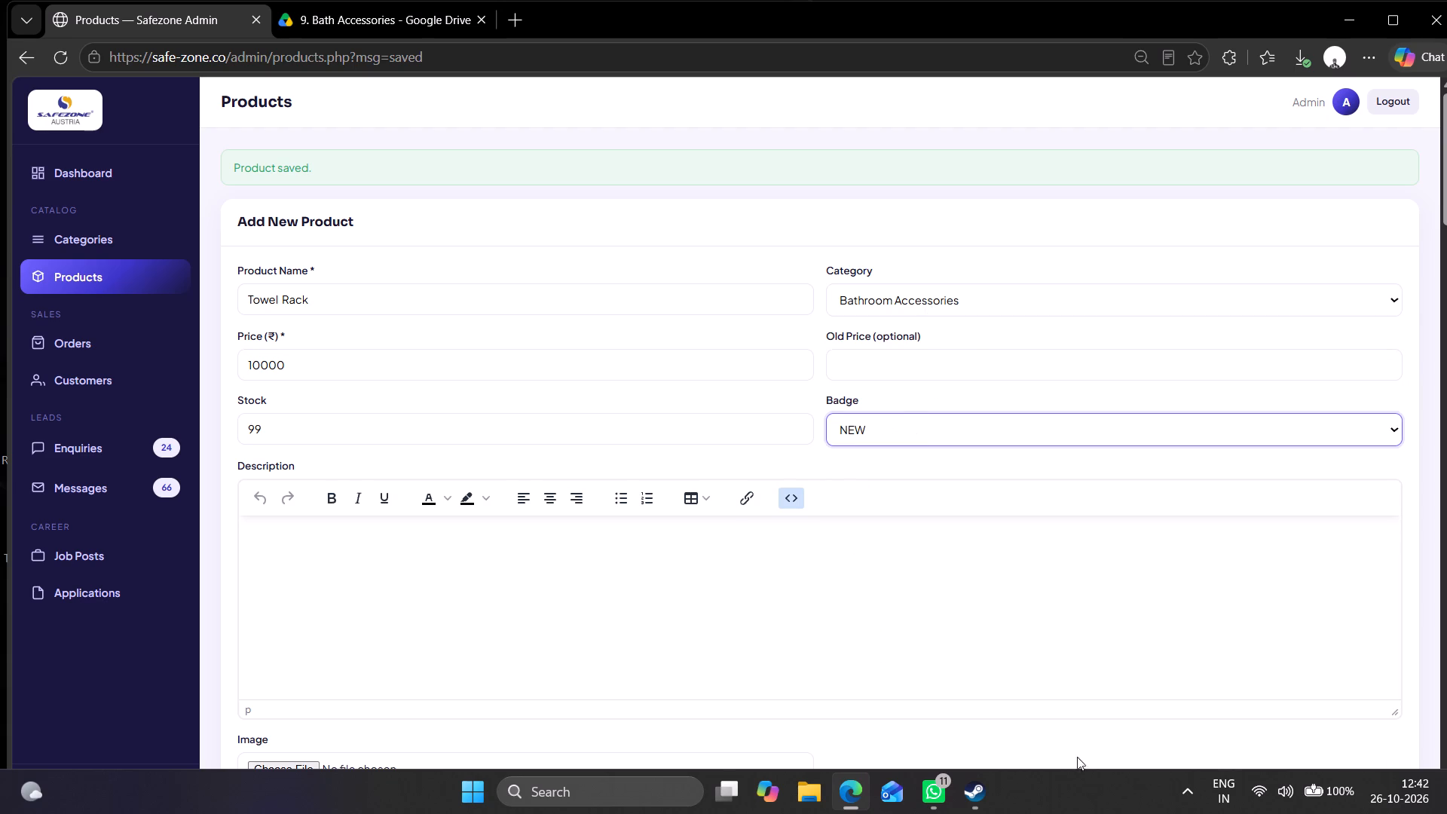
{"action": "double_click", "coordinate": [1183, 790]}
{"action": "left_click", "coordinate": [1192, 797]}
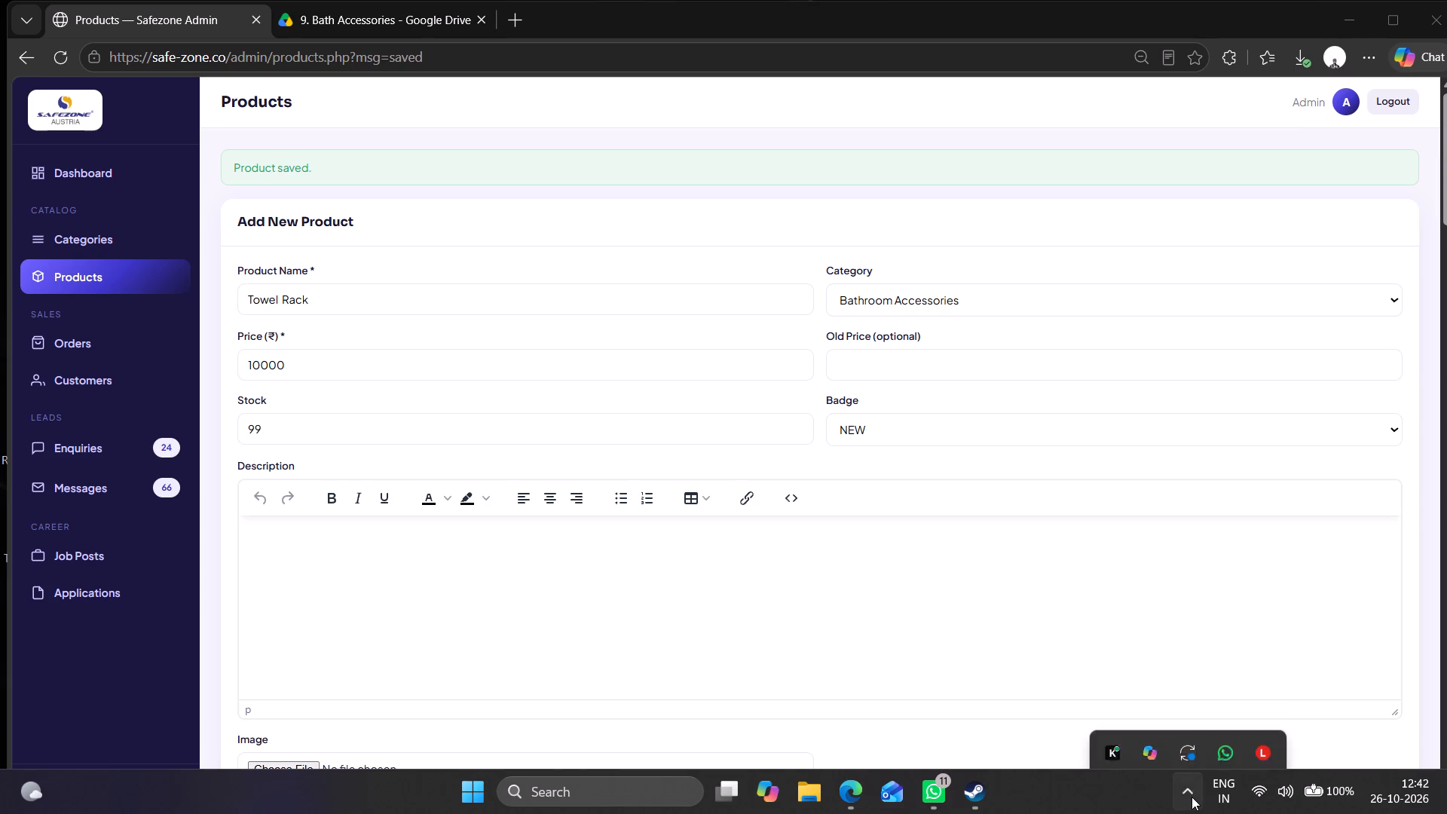
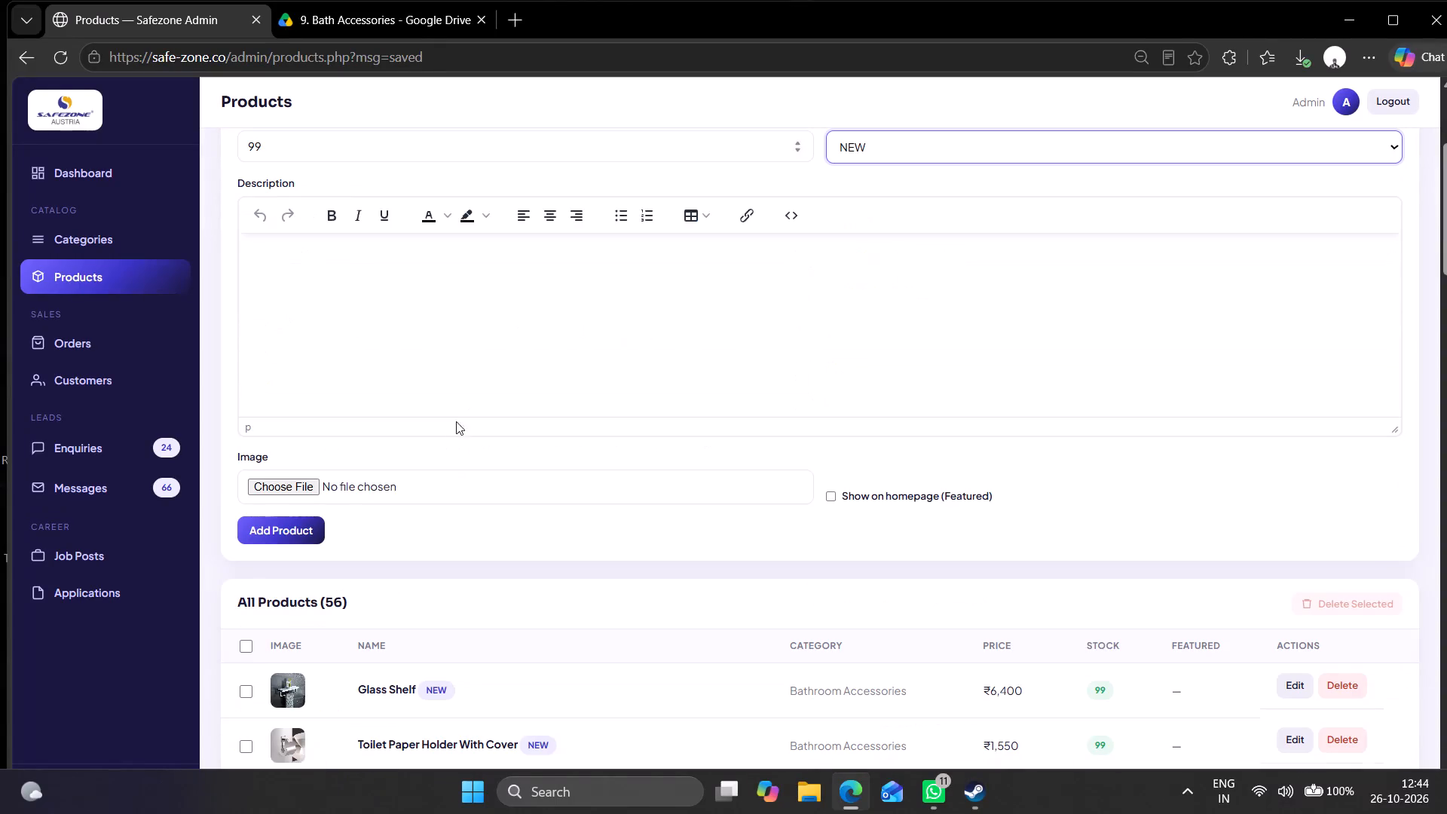
Attach 34.png from Downloads as the Towel Rack's image and add the product to the catalog.
{"action": "scroll", "coordinate": [372, 482], "scroll_direction": "up", "scroll_amount": 3}
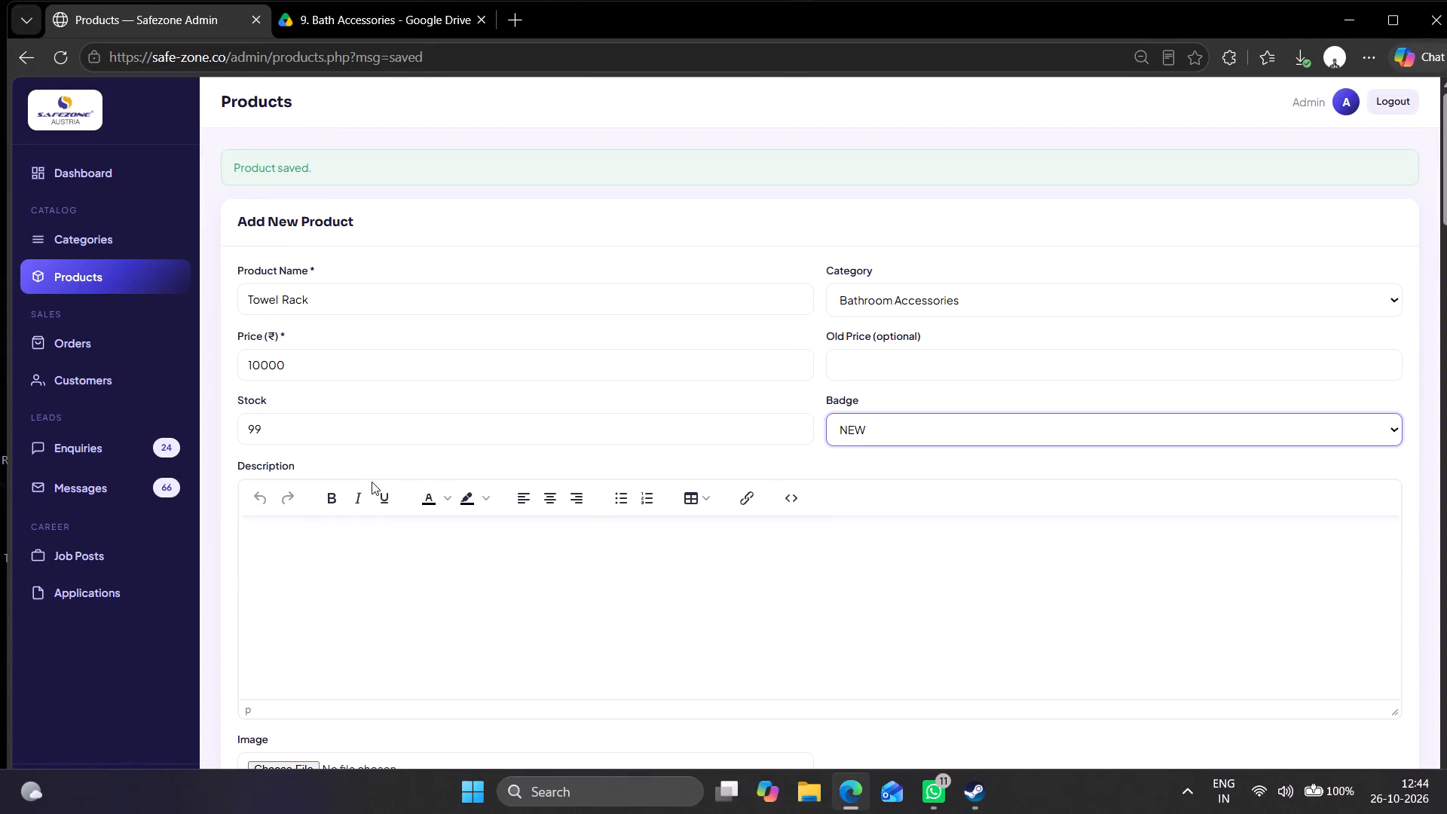
{"action": "scroll", "coordinate": [332, 384], "scroll_direction": "down", "scroll_amount": 1}
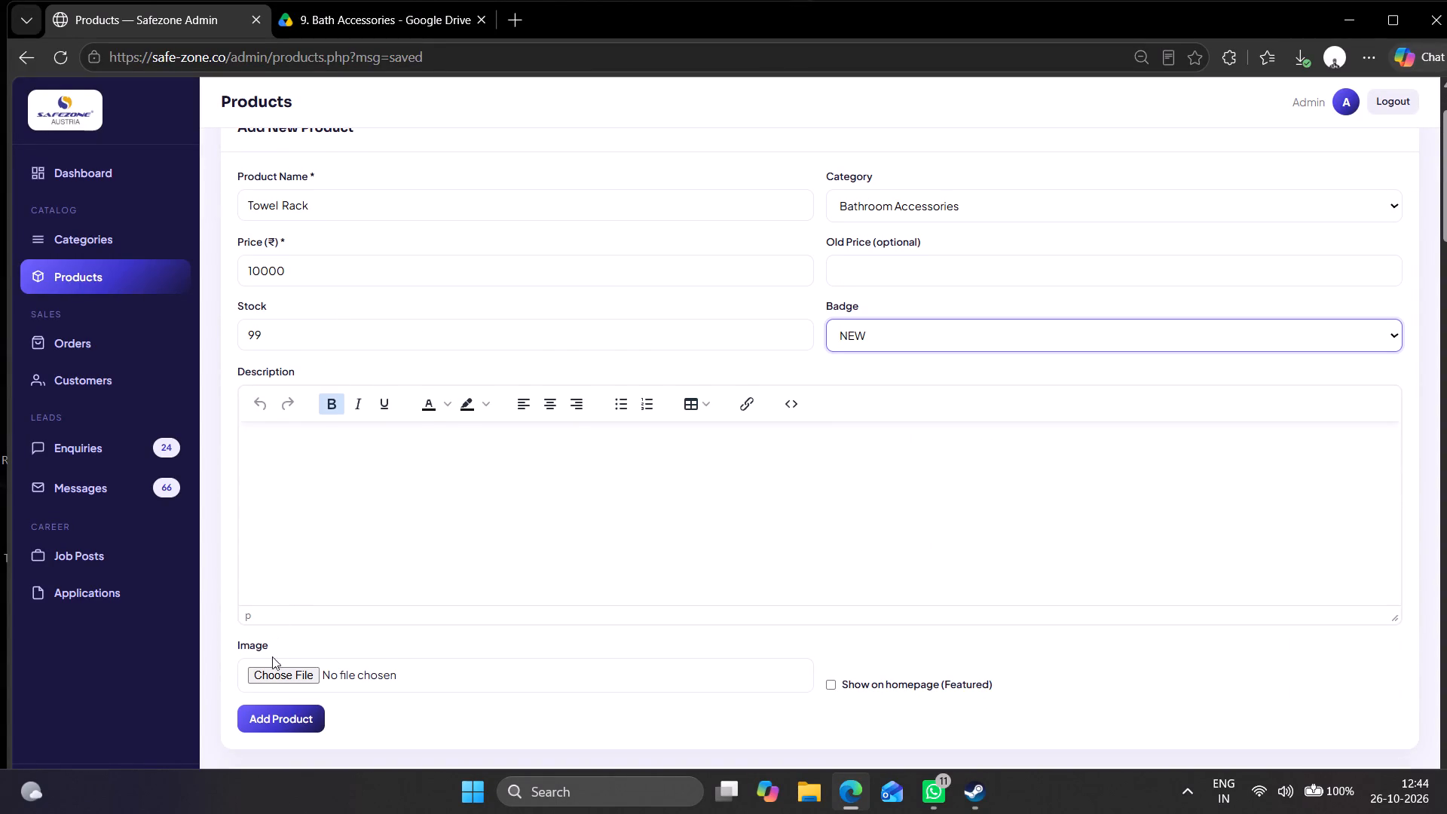
{"action": "double_click", "coordinate": [292, 669]}
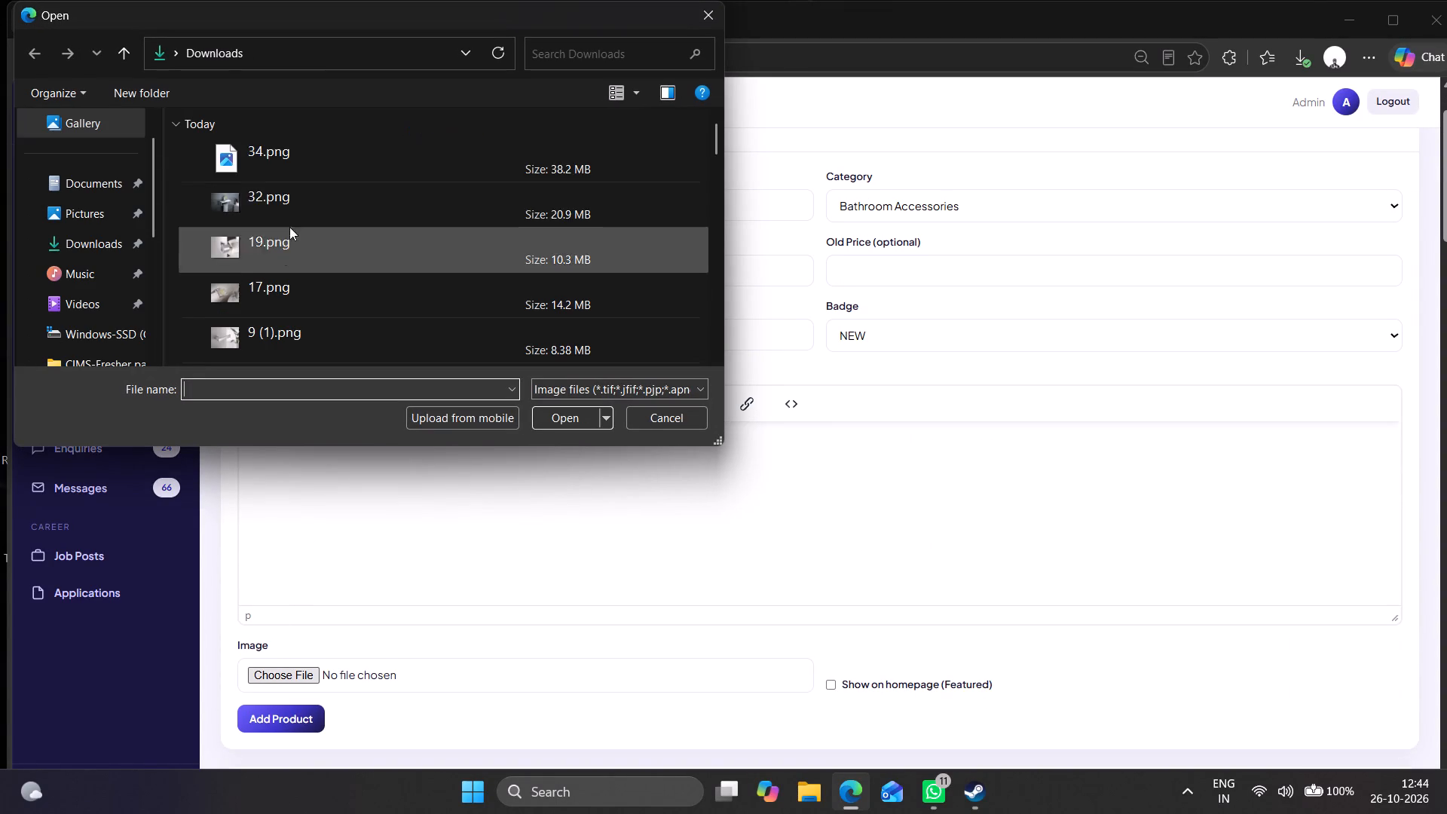
{"action": "double_click", "coordinate": [283, 170]}
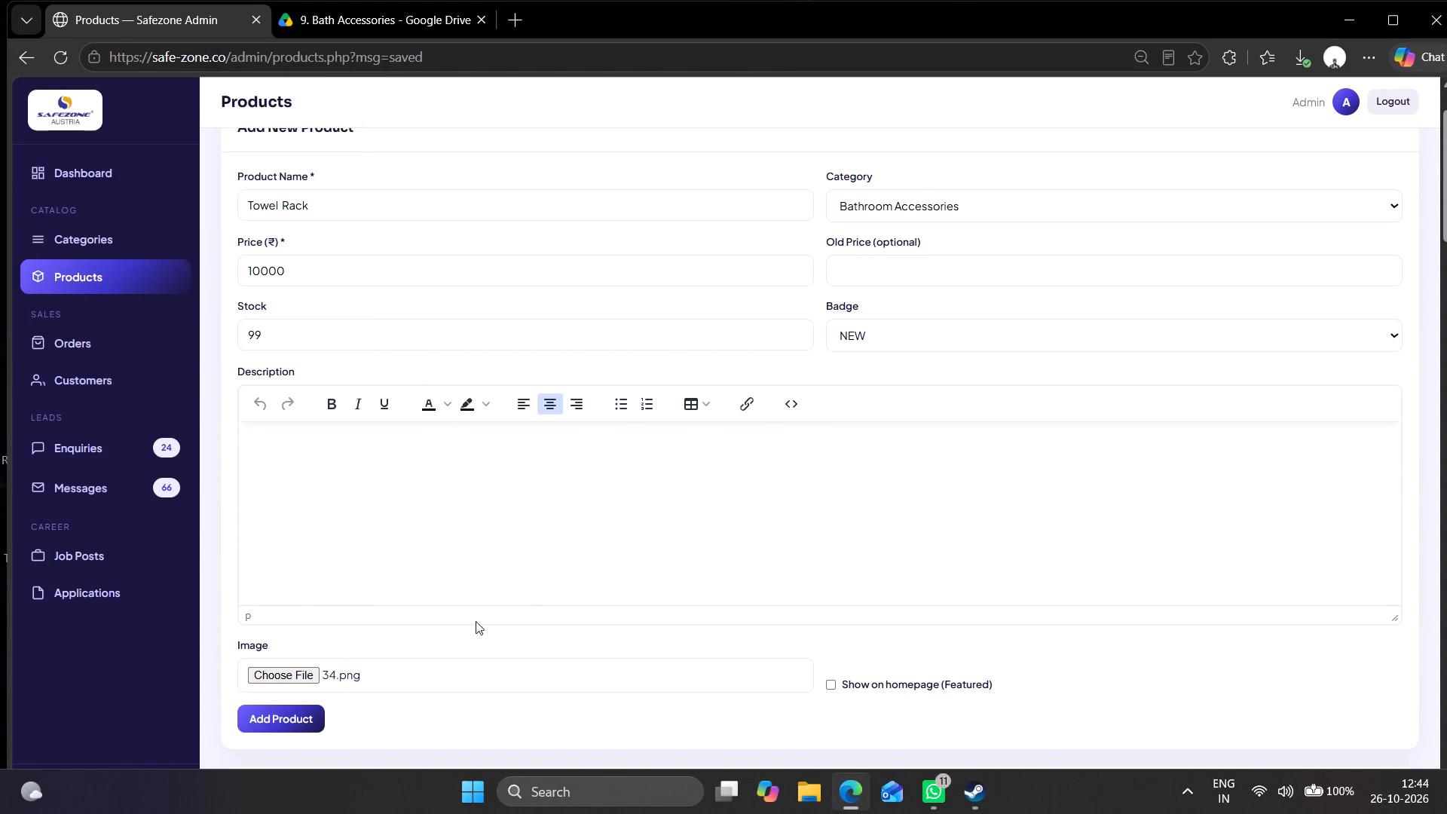
{"action": "scroll", "coordinate": [350, 649], "scroll_direction": "up", "scroll_amount": 2}
{"action": "scroll", "coordinate": [352, 647], "scroll_direction": "down", "scroll_amount": 2}
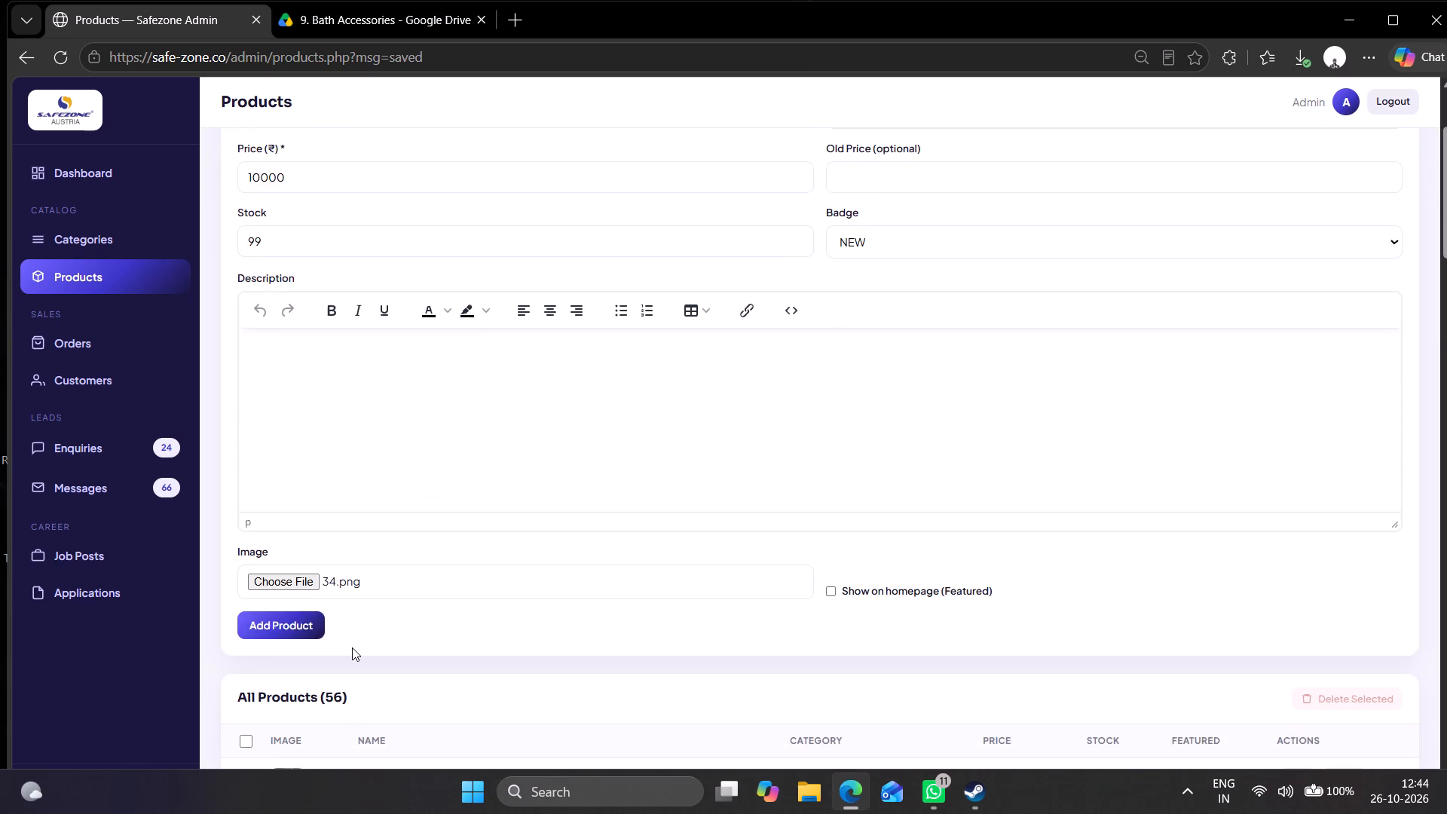
{"action": "scroll", "coordinate": [352, 647], "scroll_direction": "up", "scroll_amount": 4}
{"action": "scroll", "coordinate": [352, 647], "scroll_direction": "down", "scroll_amount": 3}
{"action": "double_click", "coordinate": [322, 523]}
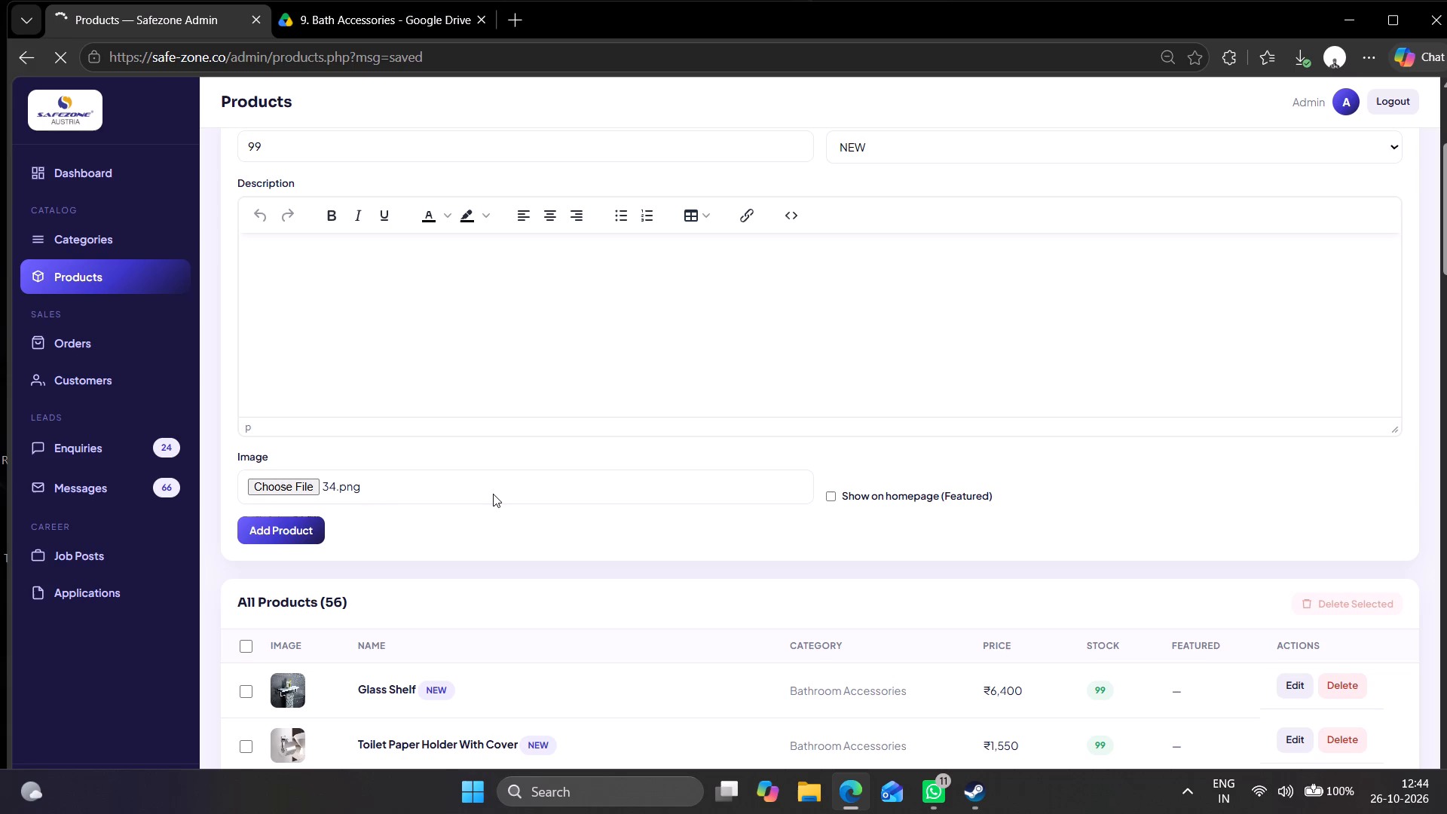
{"action": "scroll", "coordinate": [501, 474], "scroll_direction": "up", "scroll_amount": 3}
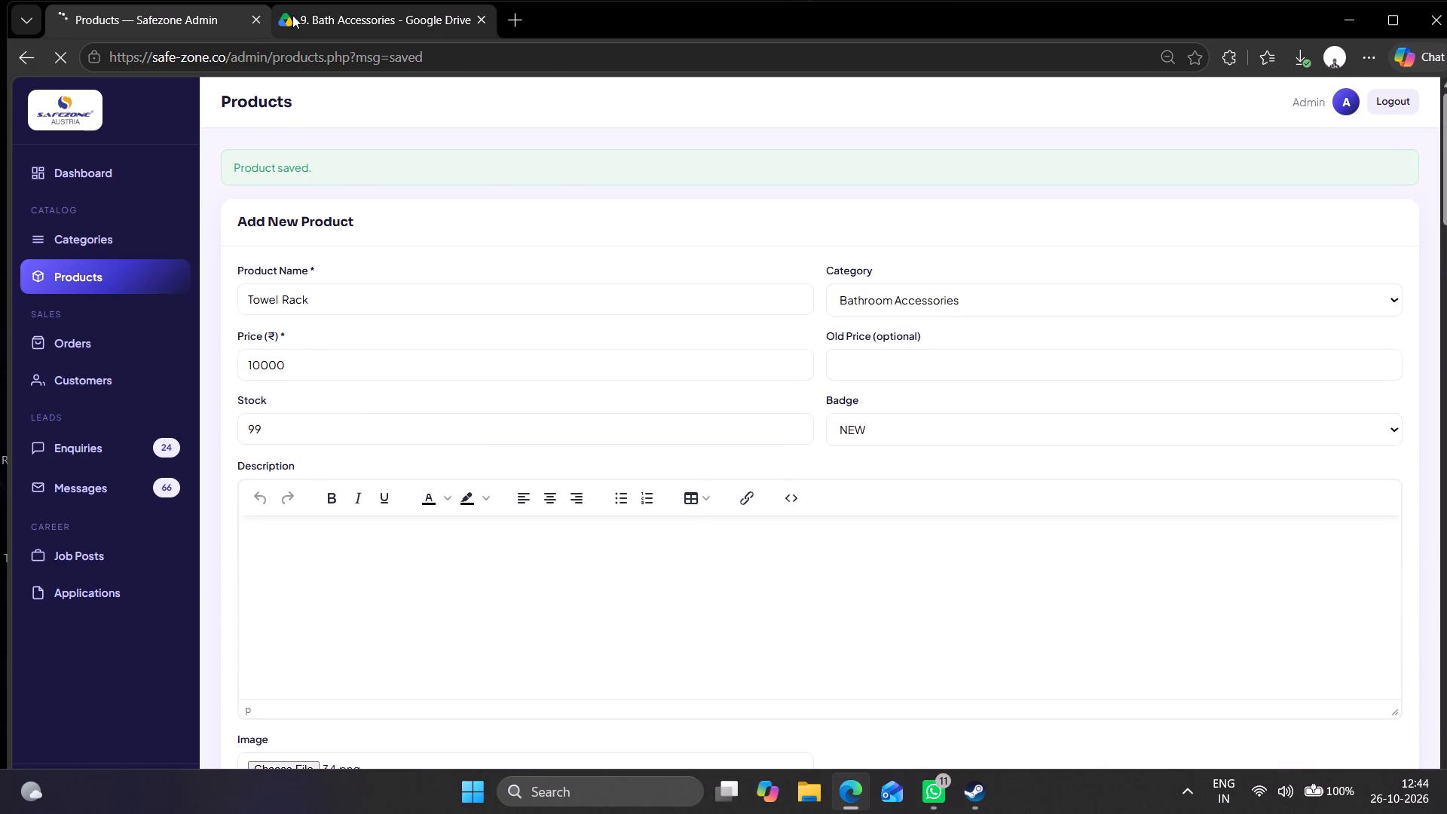
Download 35.png from the 9. Bath Accessories folder in Google Drive, returning to the Safezone admin products page.
{"action": "left_click", "coordinate": [292, 15]}
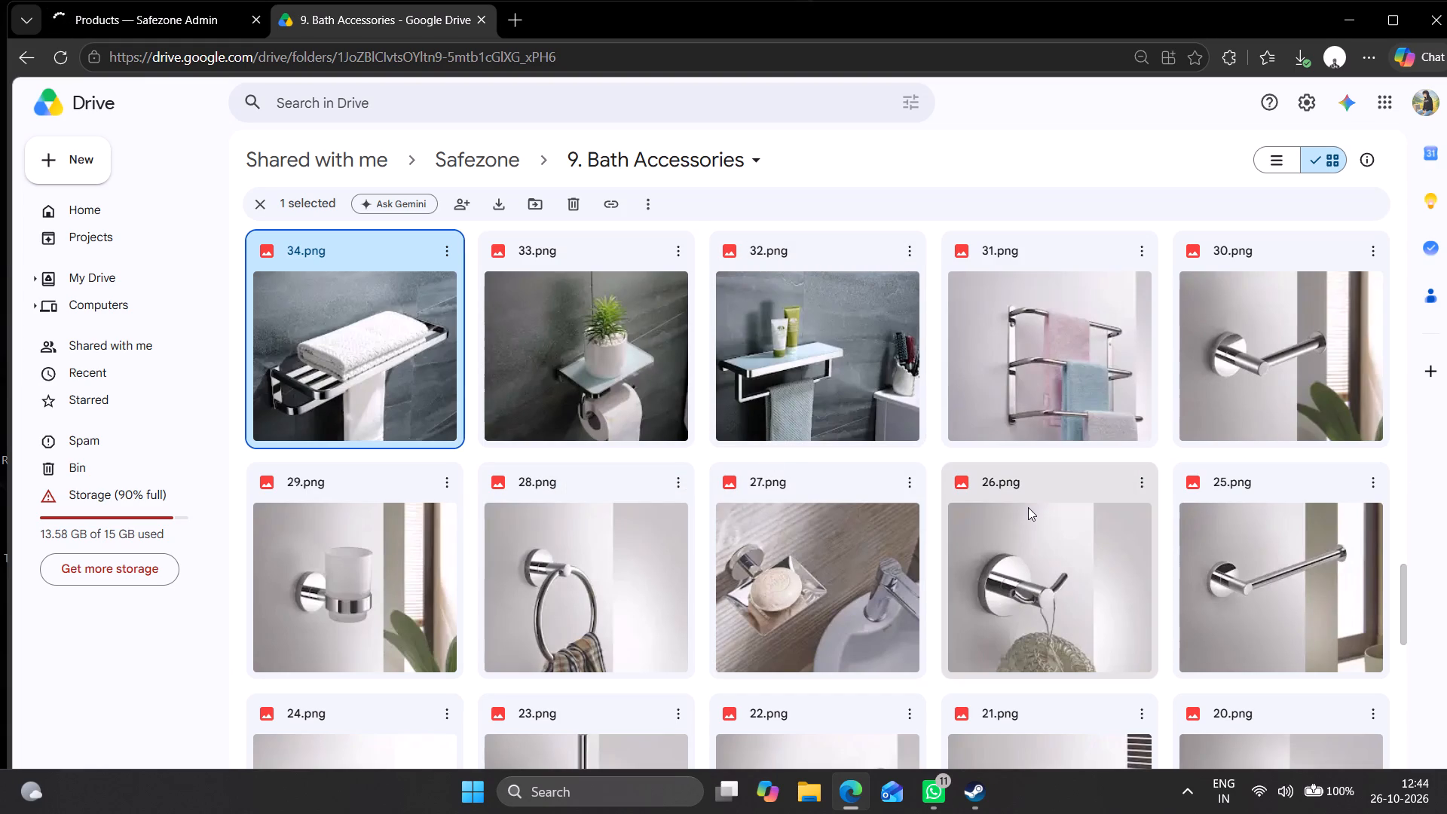
{"action": "scroll", "coordinate": [821, 500], "scroll_direction": "up", "scroll_amount": 4}
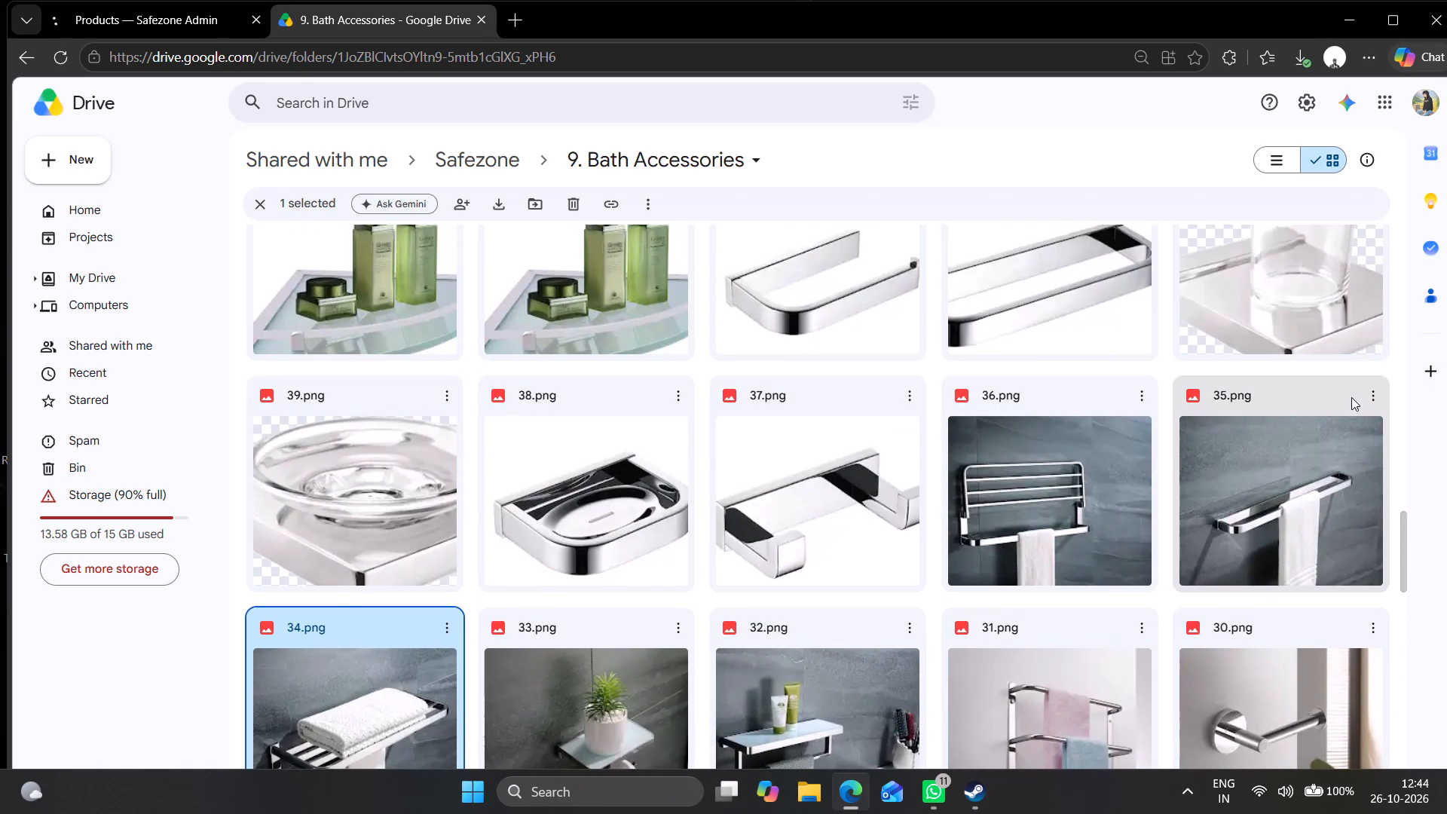
{"action": "double_click", "coordinate": [1370, 391]}
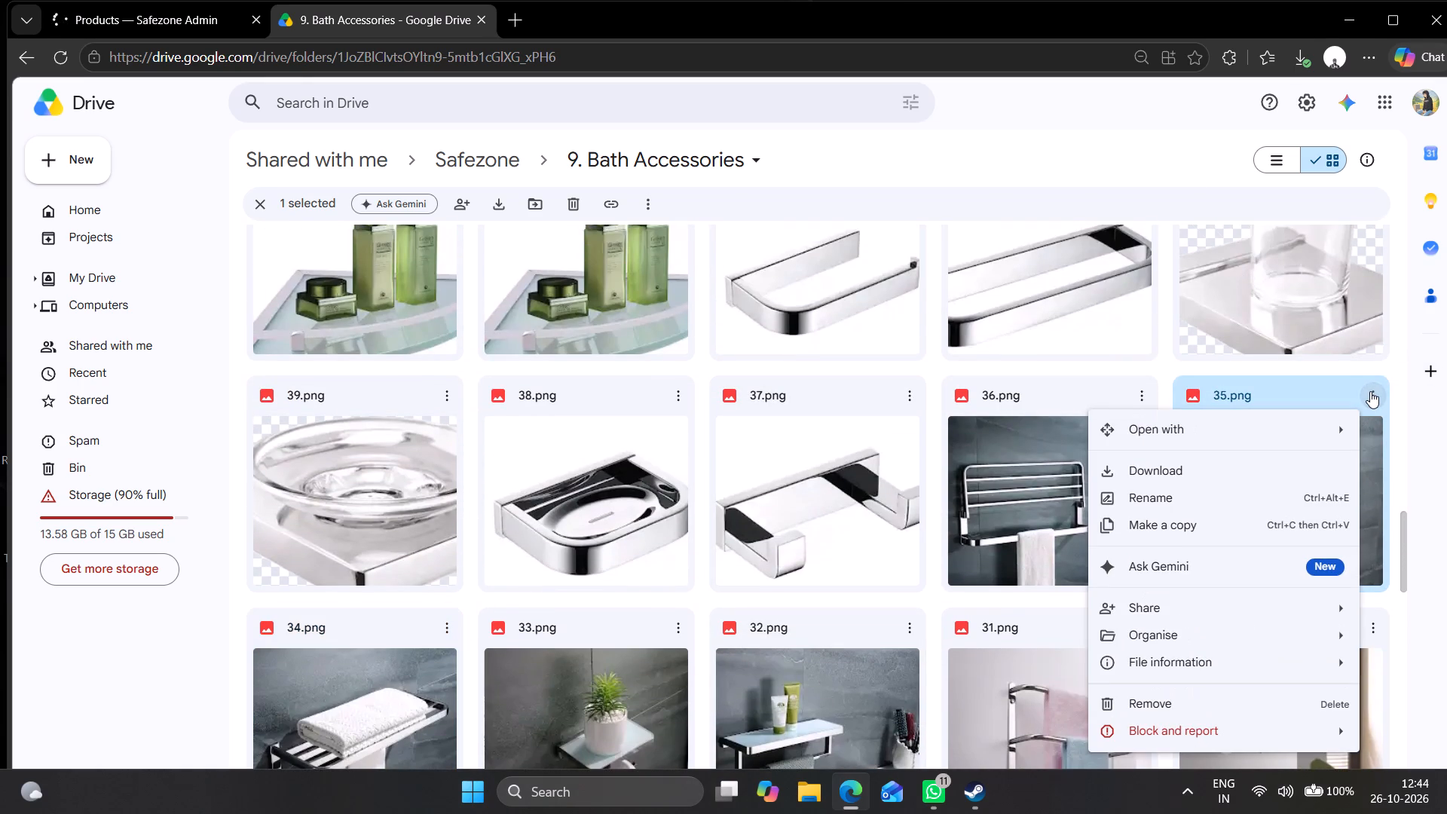
{"action": "double_click", "coordinate": [1196, 472]}
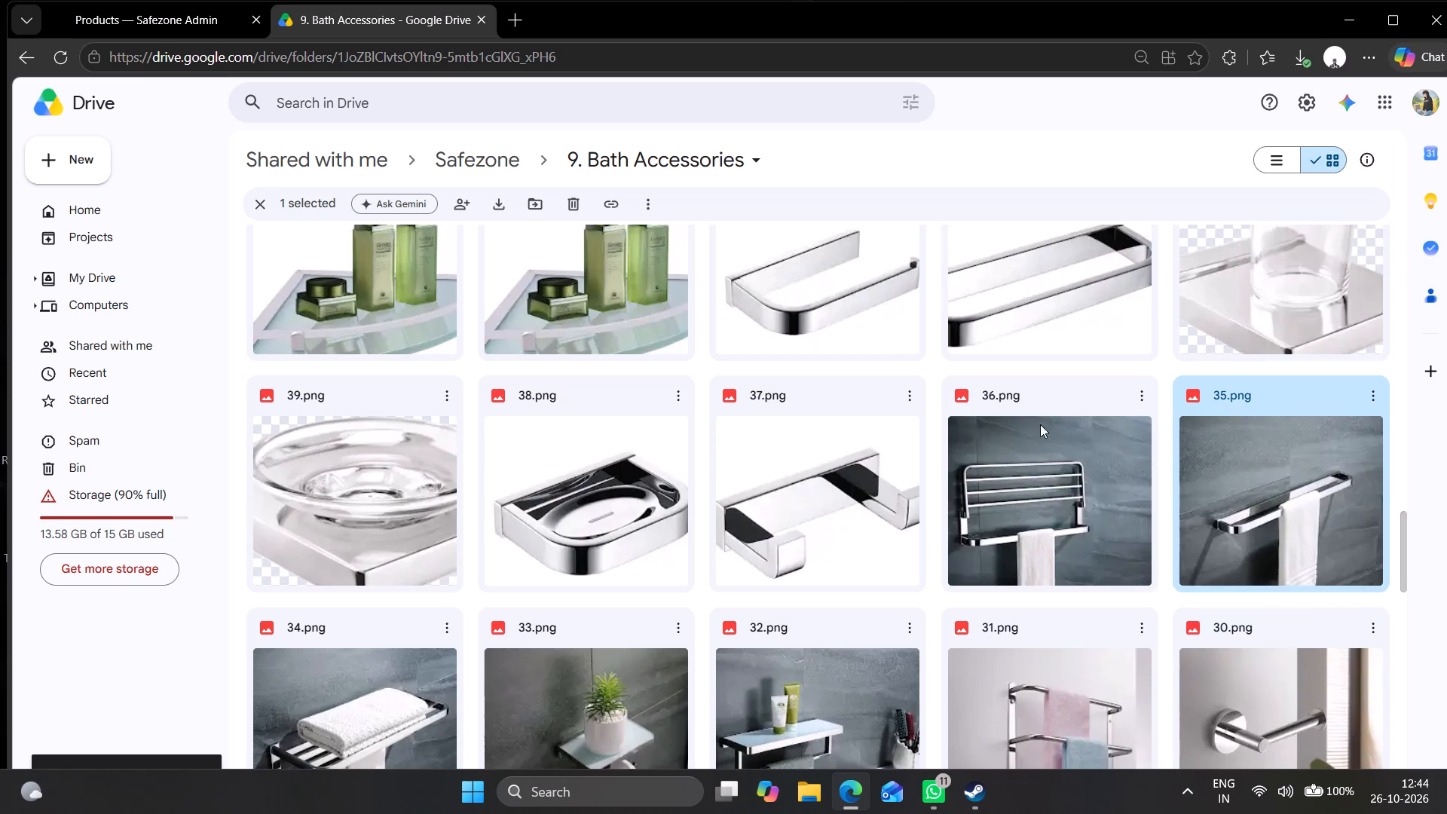
{"action": "triple_click", "coordinate": [182, 6]}
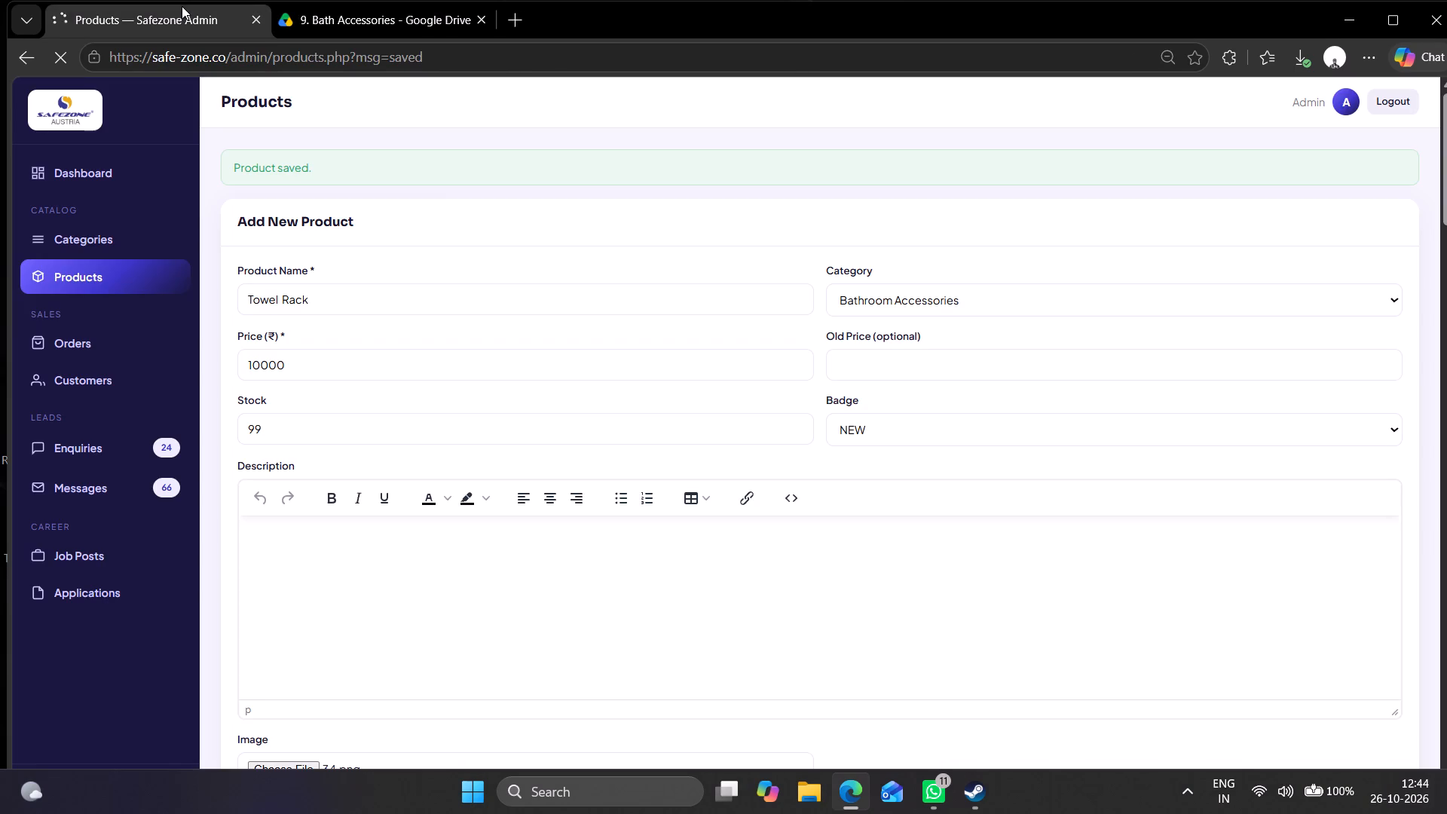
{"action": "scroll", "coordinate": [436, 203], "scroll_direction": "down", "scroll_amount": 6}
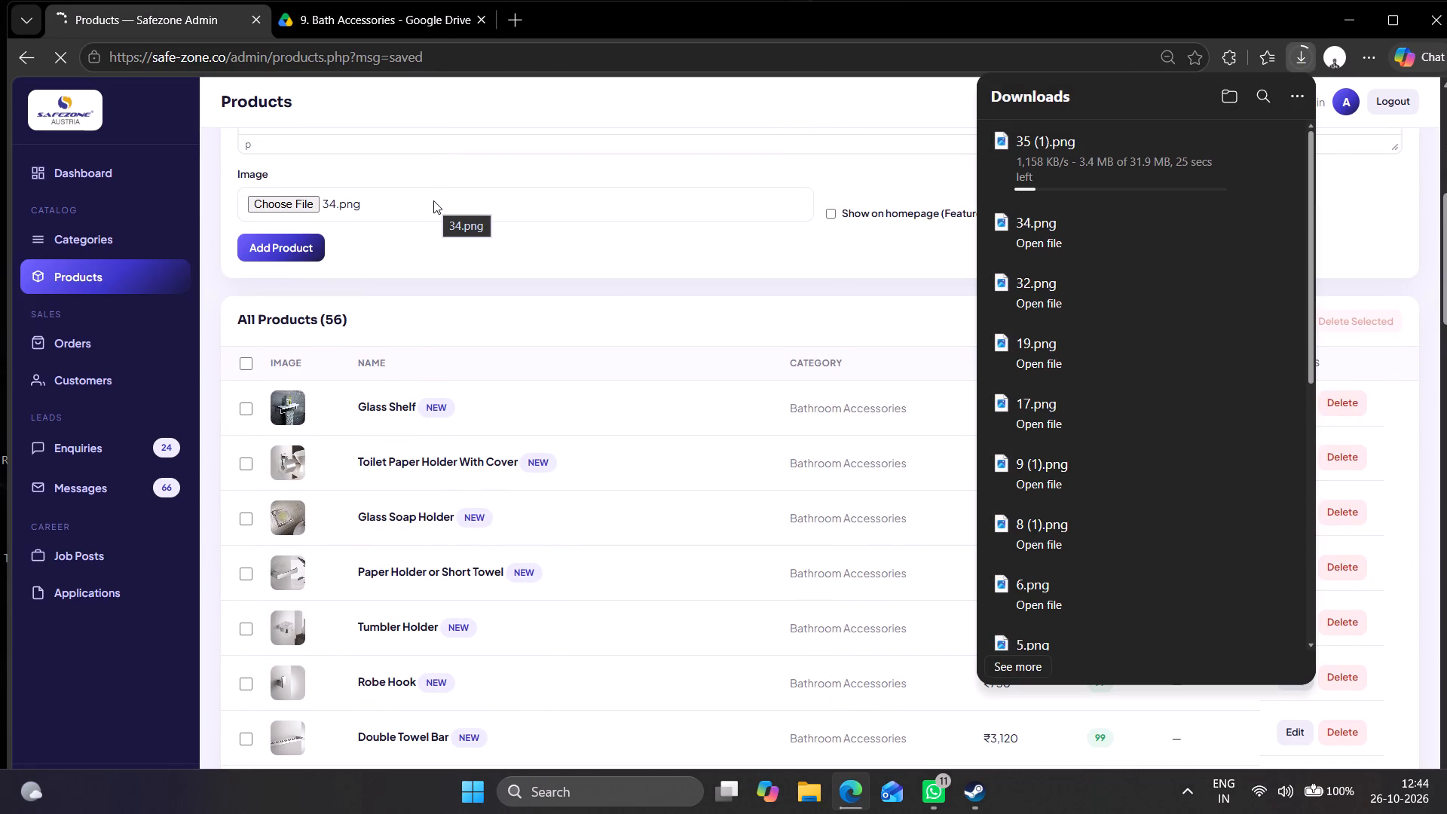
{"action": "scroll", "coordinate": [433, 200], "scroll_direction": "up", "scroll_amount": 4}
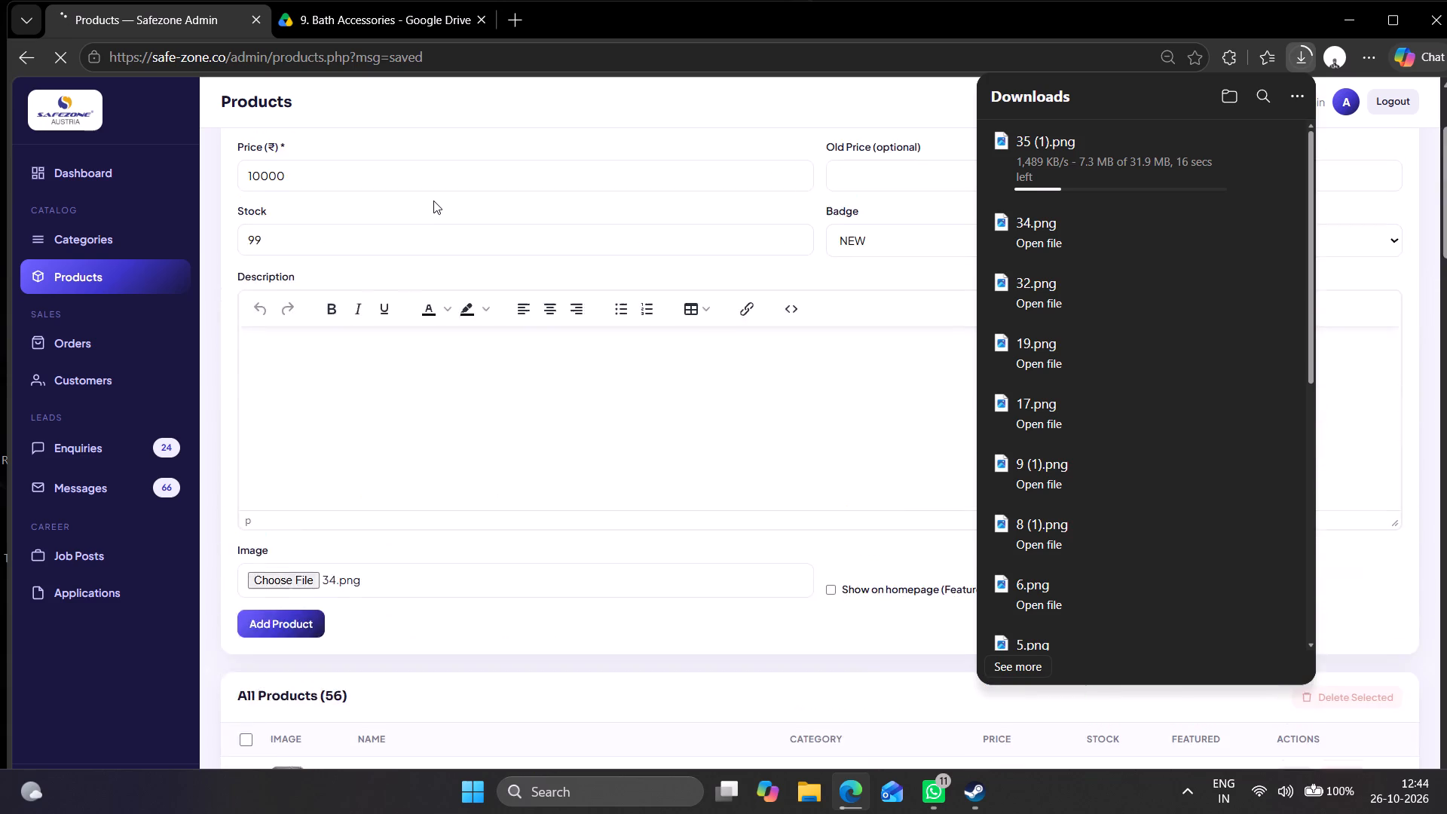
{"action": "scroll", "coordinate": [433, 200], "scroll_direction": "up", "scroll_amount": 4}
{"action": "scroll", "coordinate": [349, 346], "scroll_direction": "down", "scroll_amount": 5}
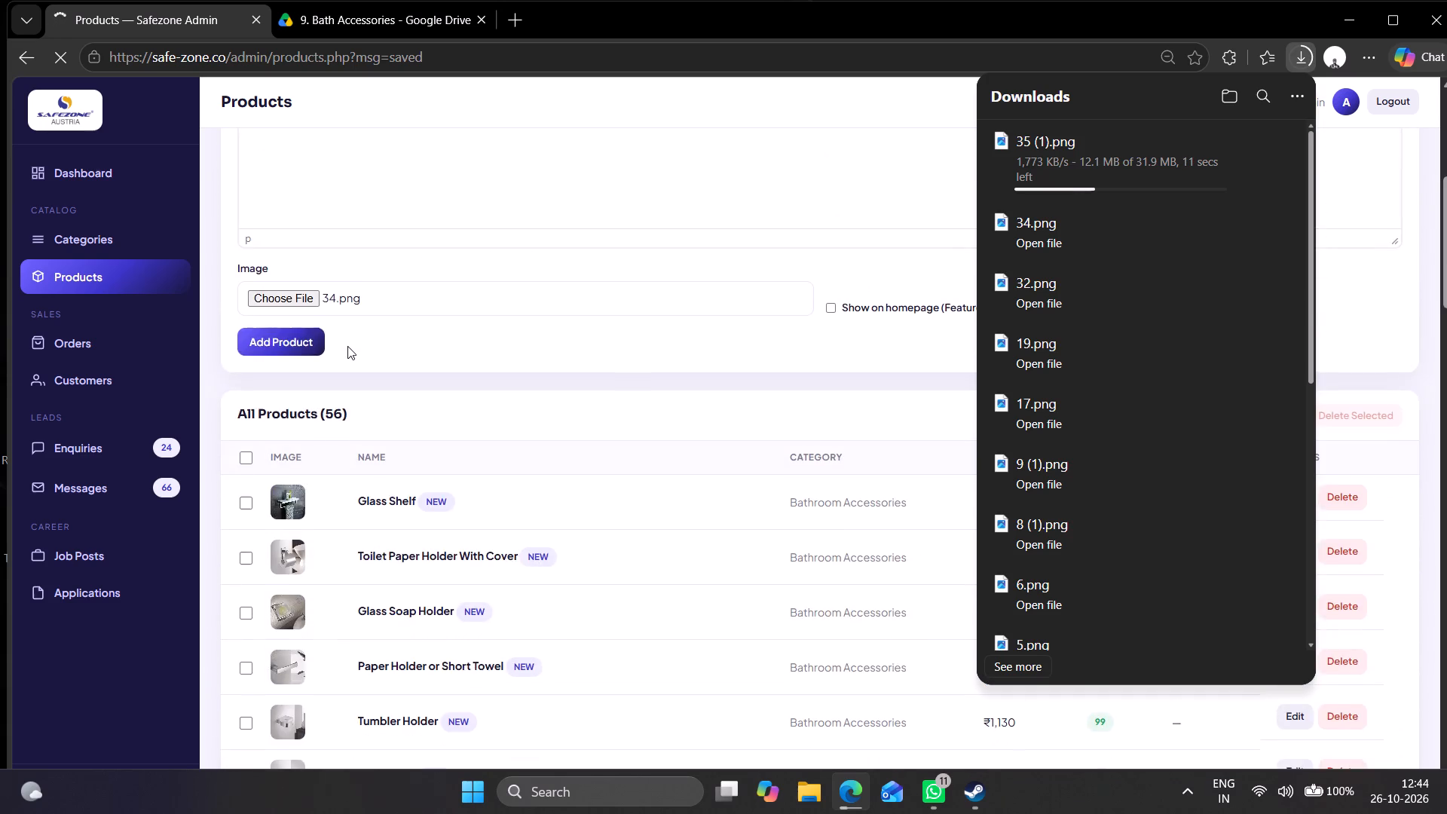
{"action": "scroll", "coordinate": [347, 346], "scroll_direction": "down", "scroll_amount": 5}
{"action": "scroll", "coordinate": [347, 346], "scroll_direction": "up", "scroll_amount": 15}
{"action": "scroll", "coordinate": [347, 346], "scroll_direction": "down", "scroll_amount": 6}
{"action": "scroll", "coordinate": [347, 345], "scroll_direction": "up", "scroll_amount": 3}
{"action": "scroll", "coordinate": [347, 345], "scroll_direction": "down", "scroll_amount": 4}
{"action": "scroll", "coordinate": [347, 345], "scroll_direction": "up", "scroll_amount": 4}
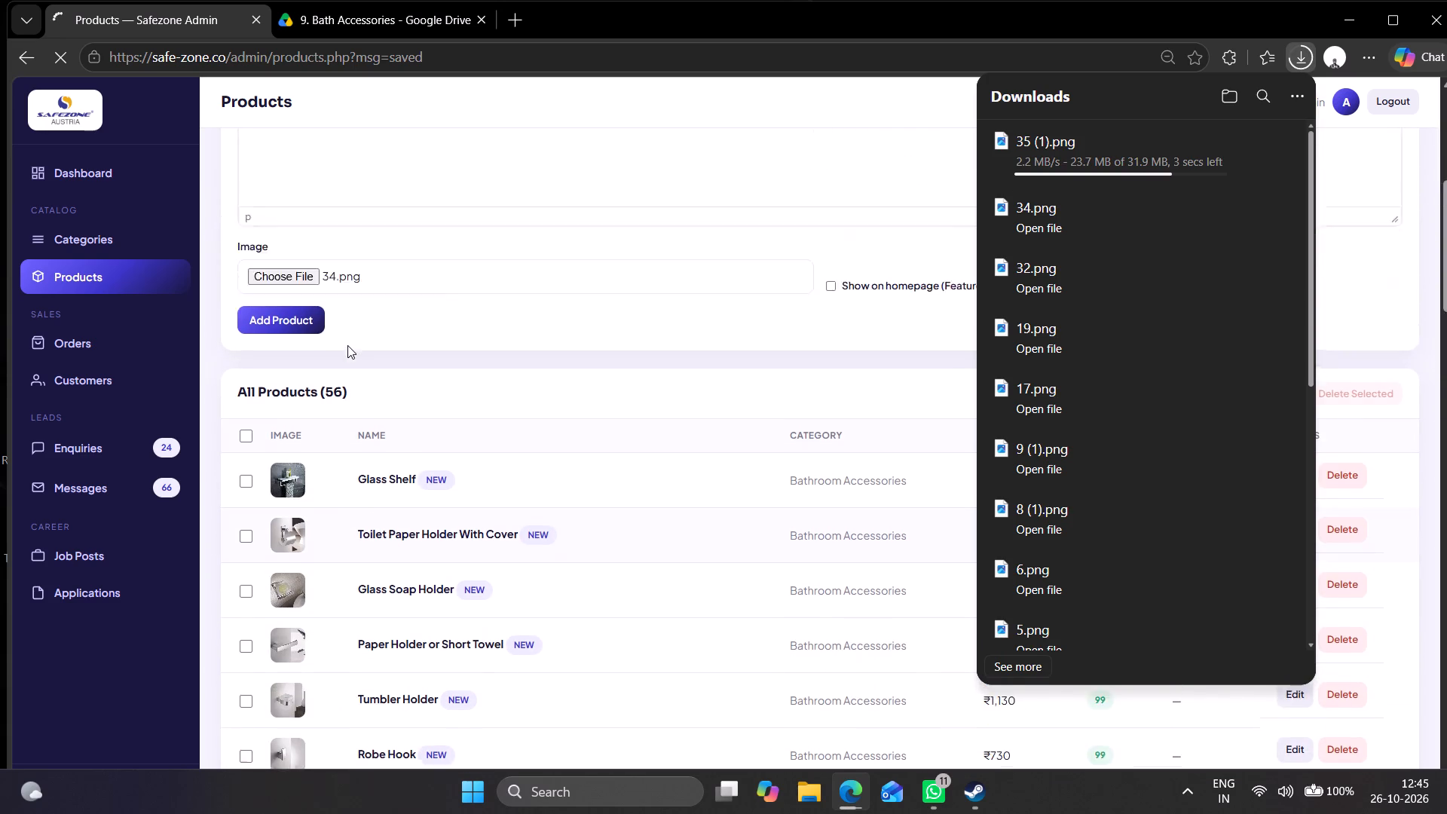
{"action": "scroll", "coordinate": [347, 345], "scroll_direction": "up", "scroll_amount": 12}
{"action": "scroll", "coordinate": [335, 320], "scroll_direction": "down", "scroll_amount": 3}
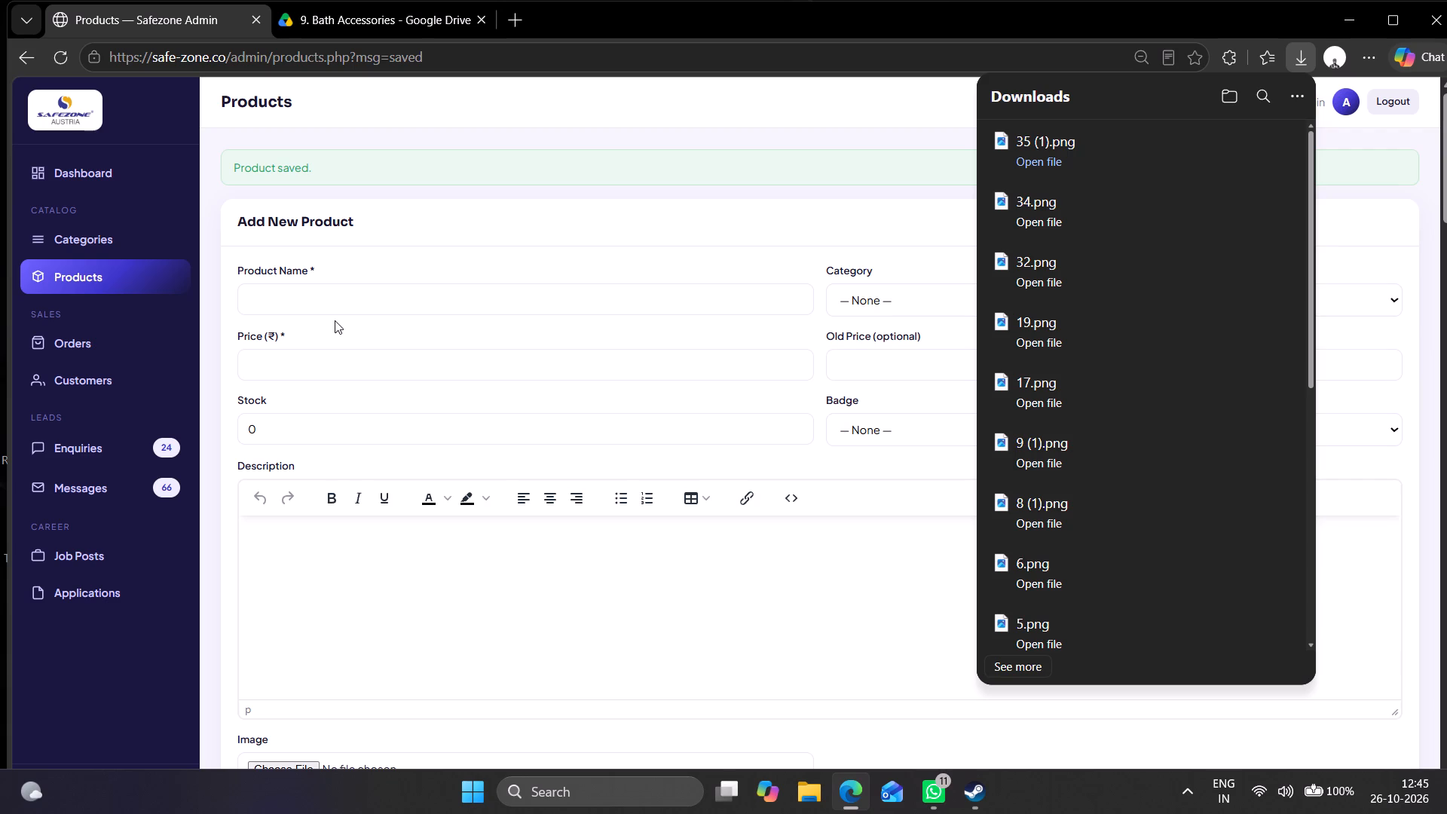
Name the new product Towel Bar.
{"action": "left_click", "coordinate": [329, 304]}
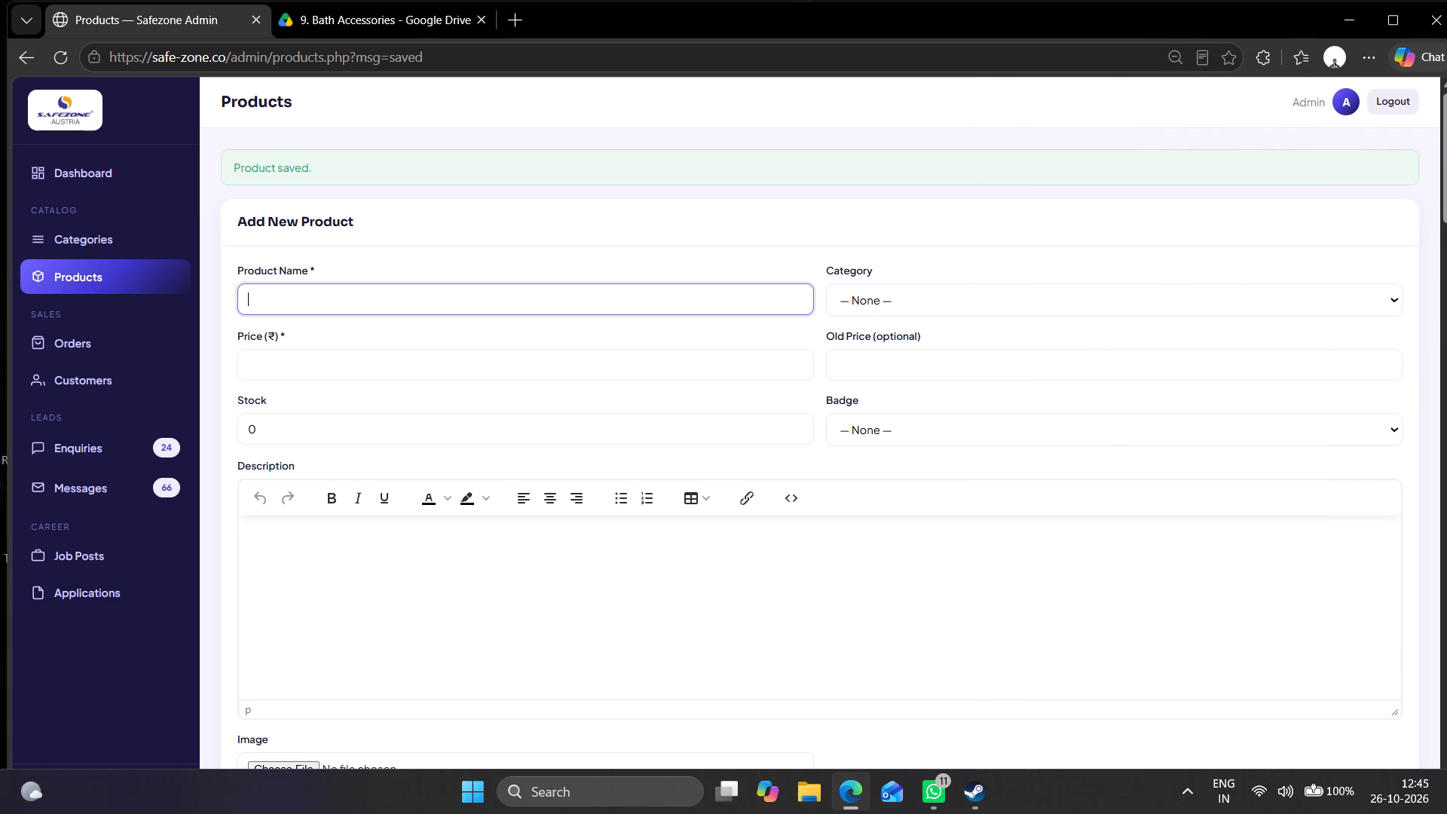
{"action": "type", "text": "To"}
{"action": "type", "text": "wel"}
{"action": "key", "text": "space"}
{"action": "type", "text": "Bar"}
{"action": "key", "text": "space"}
Set the Towel Bar's price to ₹3600 and its stock to 99.
{"action": "left_click", "coordinate": [282, 358]}
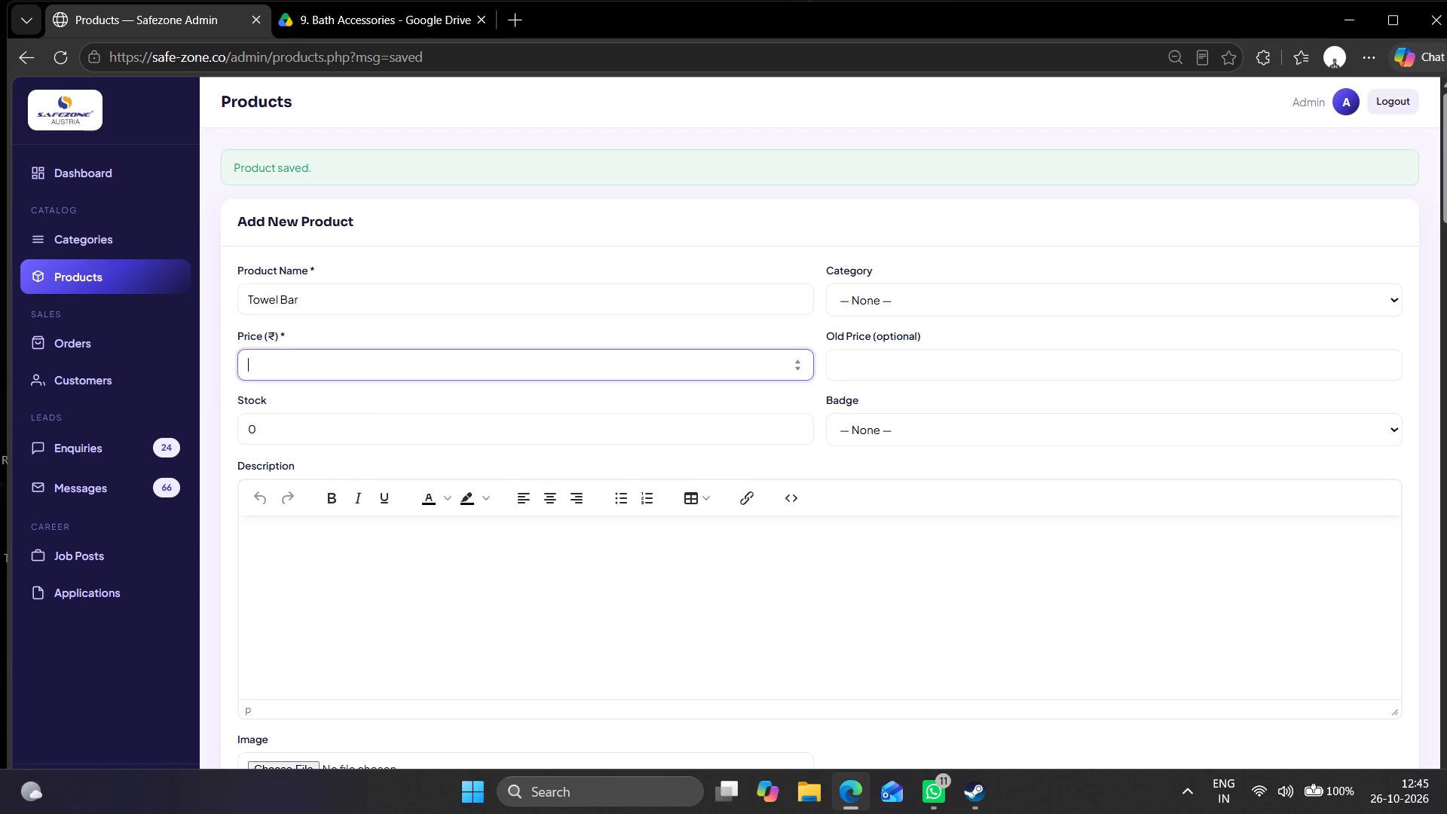
{"action": "type", "text": "36"}
{"action": "type", "text": "00"}
{"action": "double_click", "coordinate": [298, 422]}
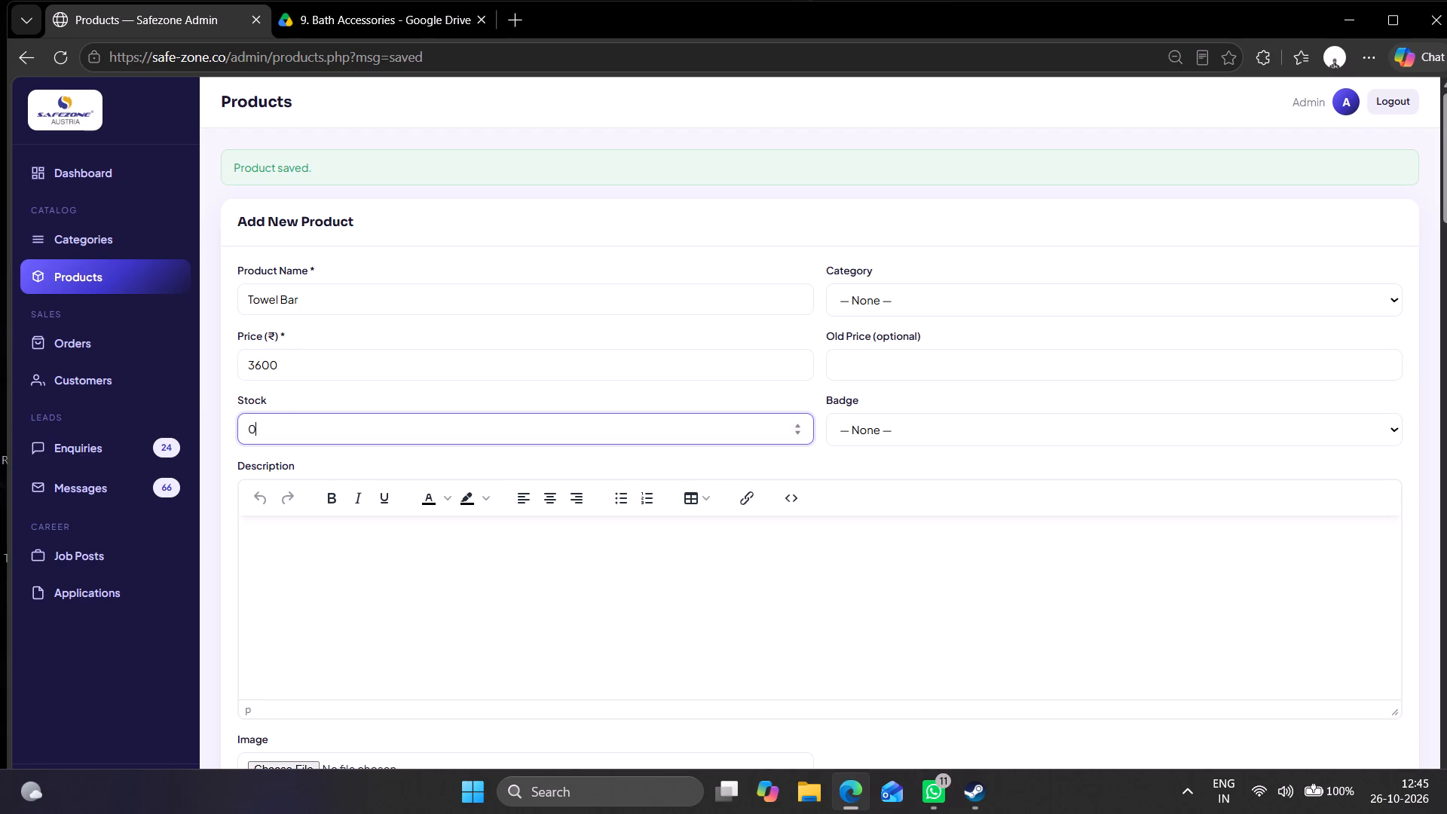
{"action": "key", "text": "BackSpace"}
{"action": "type", "text": "99"}
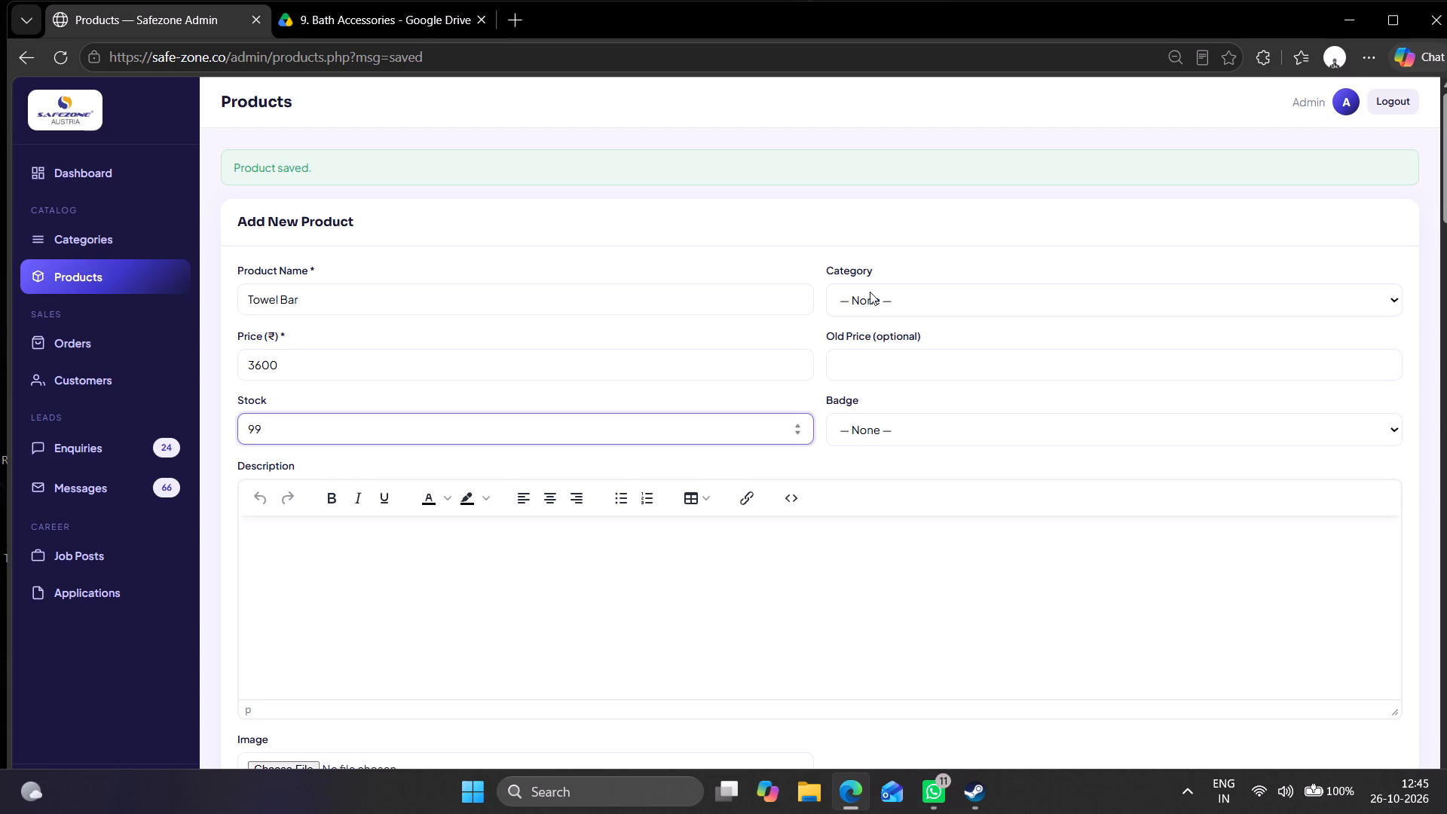
Assign the Towel Bar to the Bathroom Accessories category and give it the NEW badge.
{"action": "double_click", "coordinate": [870, 292]}
{"action": "triple_click", "coordinate": [870, 292]}
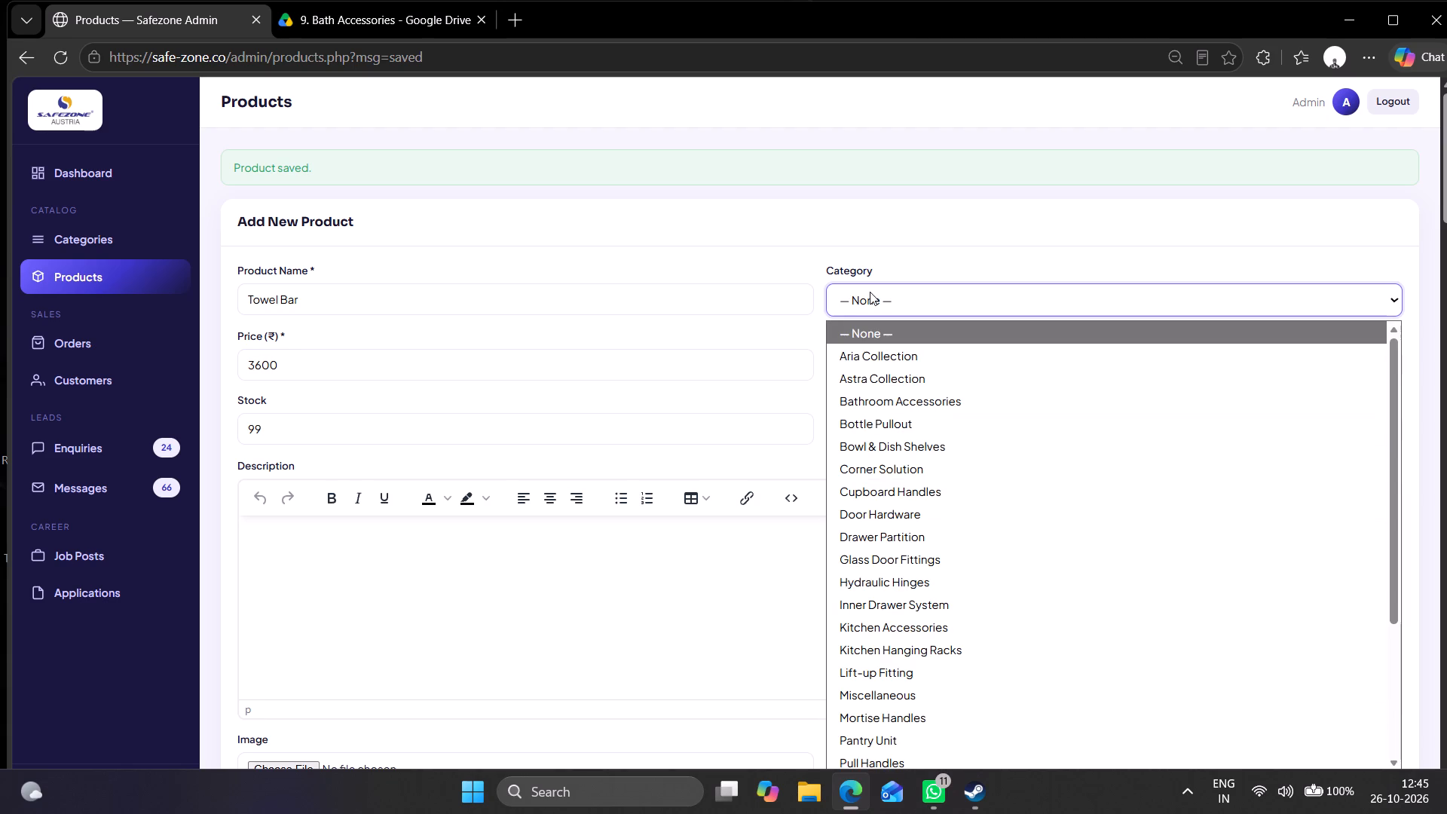
{"action": "key", "text": "b"}
{"action": "key", "text": "Return"}
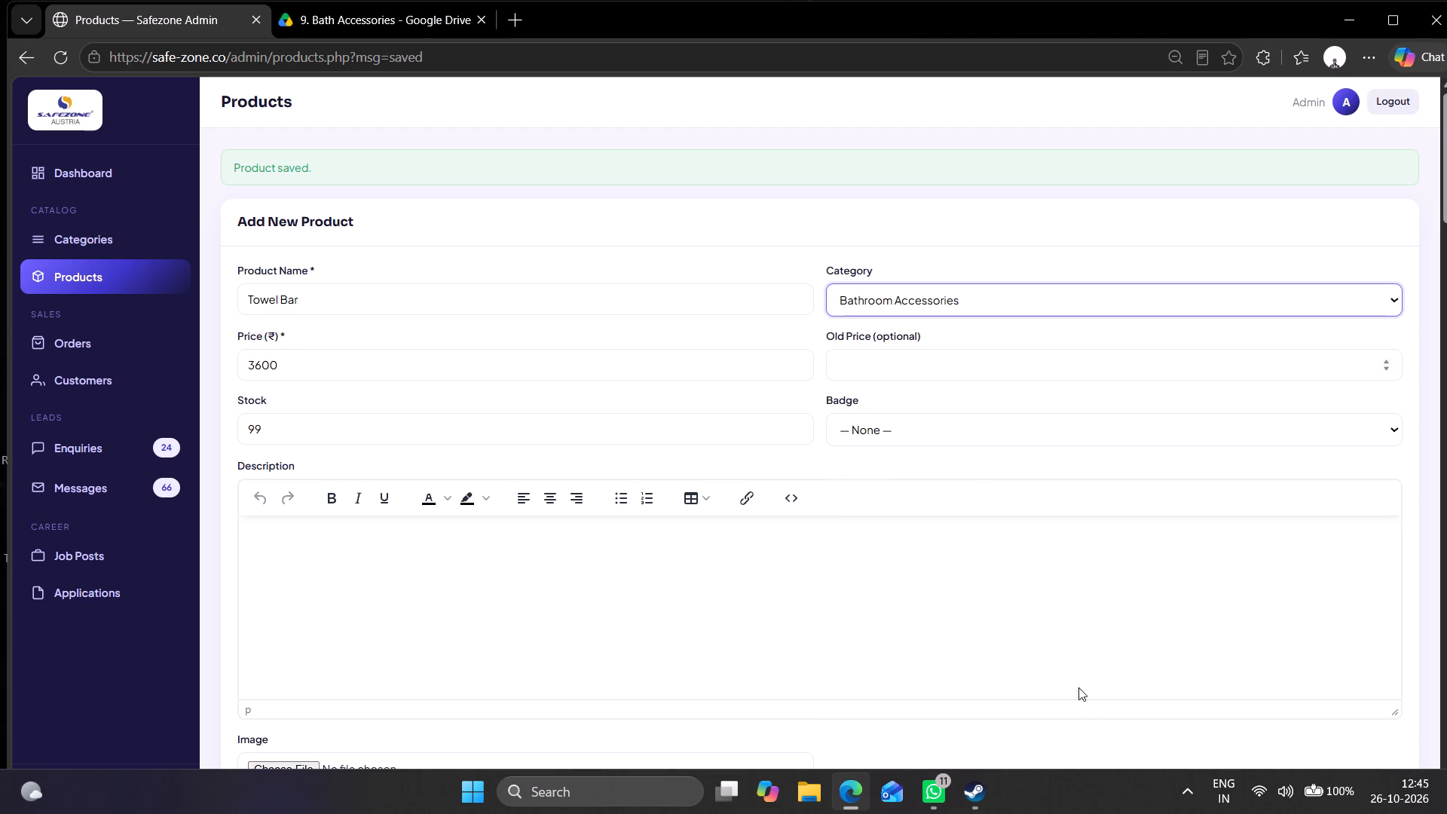
{"action": "double_click", "coordinate": [949, 436]}
{"action": "triple_click", "coordinate": [949, 436]}
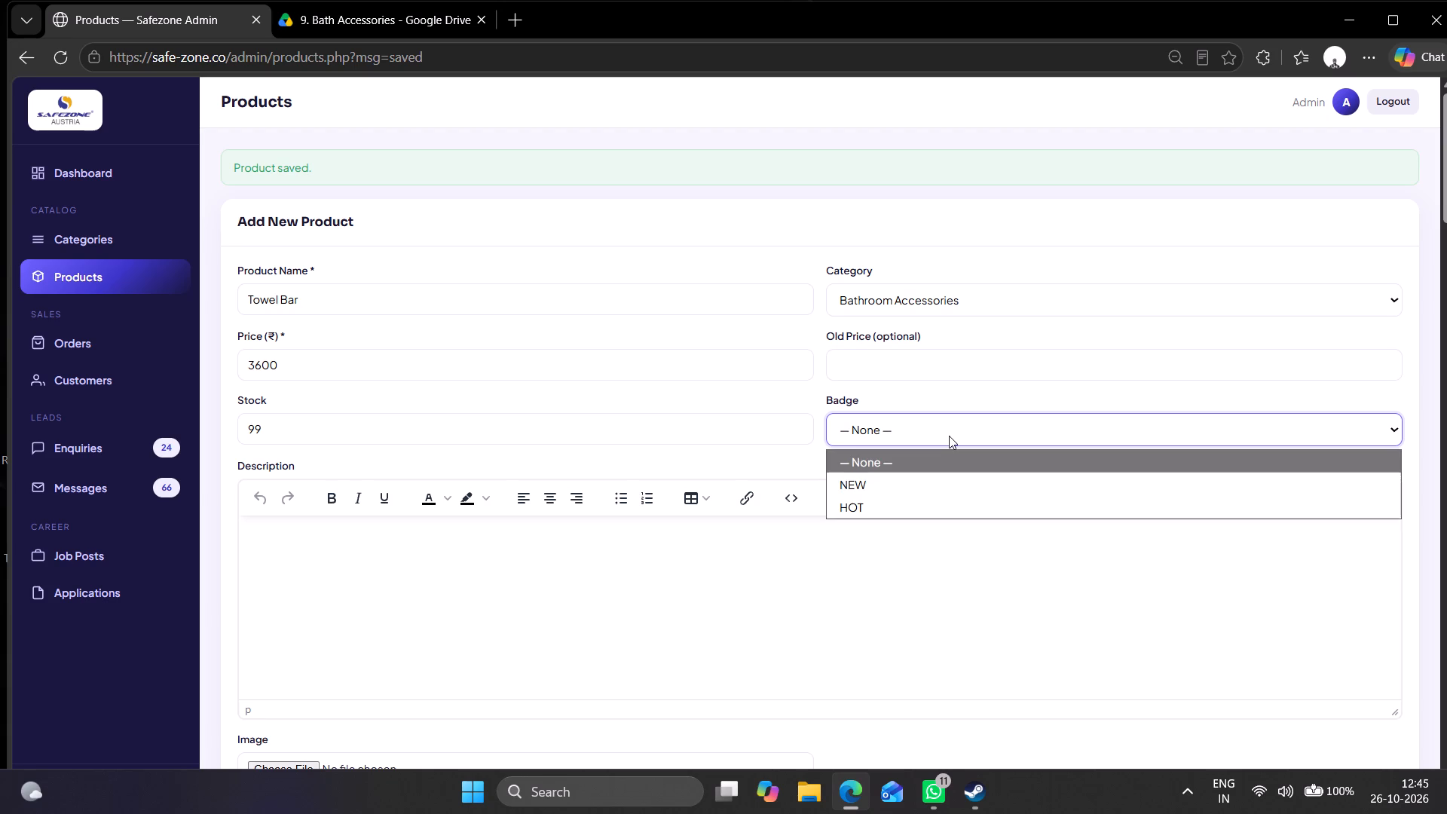
{"action": "key", "text": "n"}
{"action": "key", "text": "Return"}
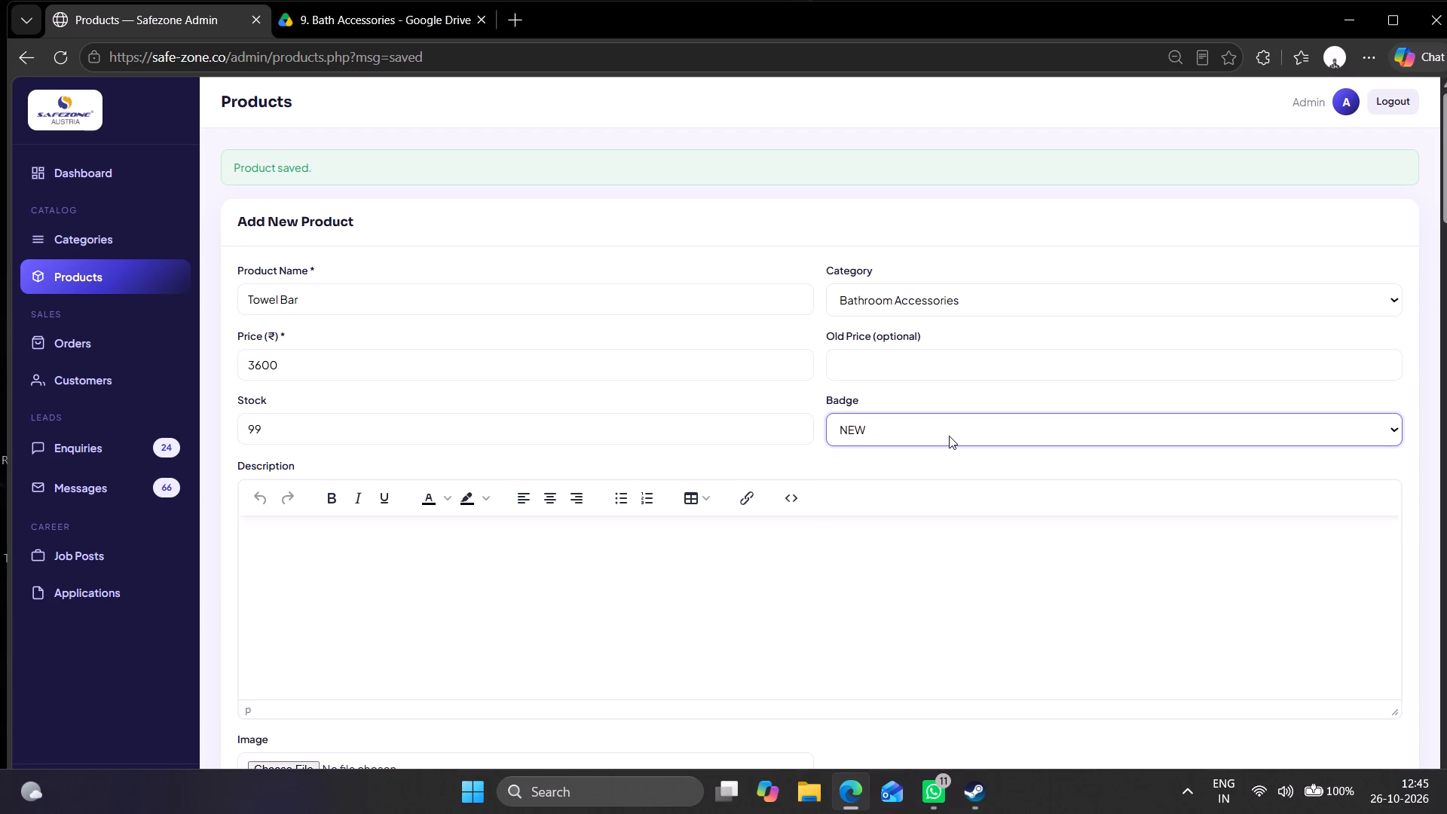
Attach 35 (1).png from Downloads as the Towel Bar's image and add the product to the catalog.
{"action": "scroll", "coordinate": [927, 513], "scroll_direction": "down", "scroll_amount": 2}
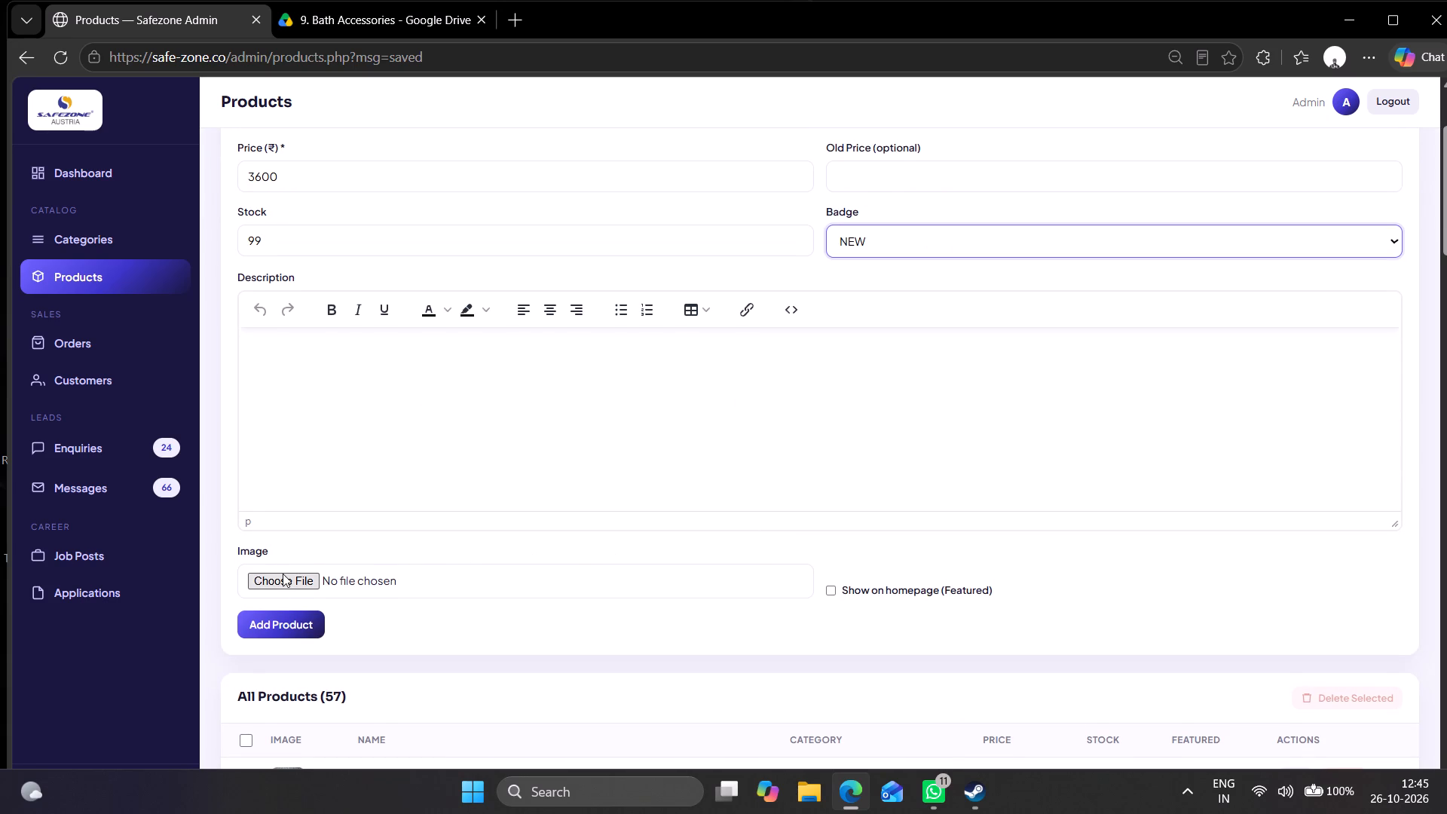
{"action": "double_click", "coordinate": [283, 574]}
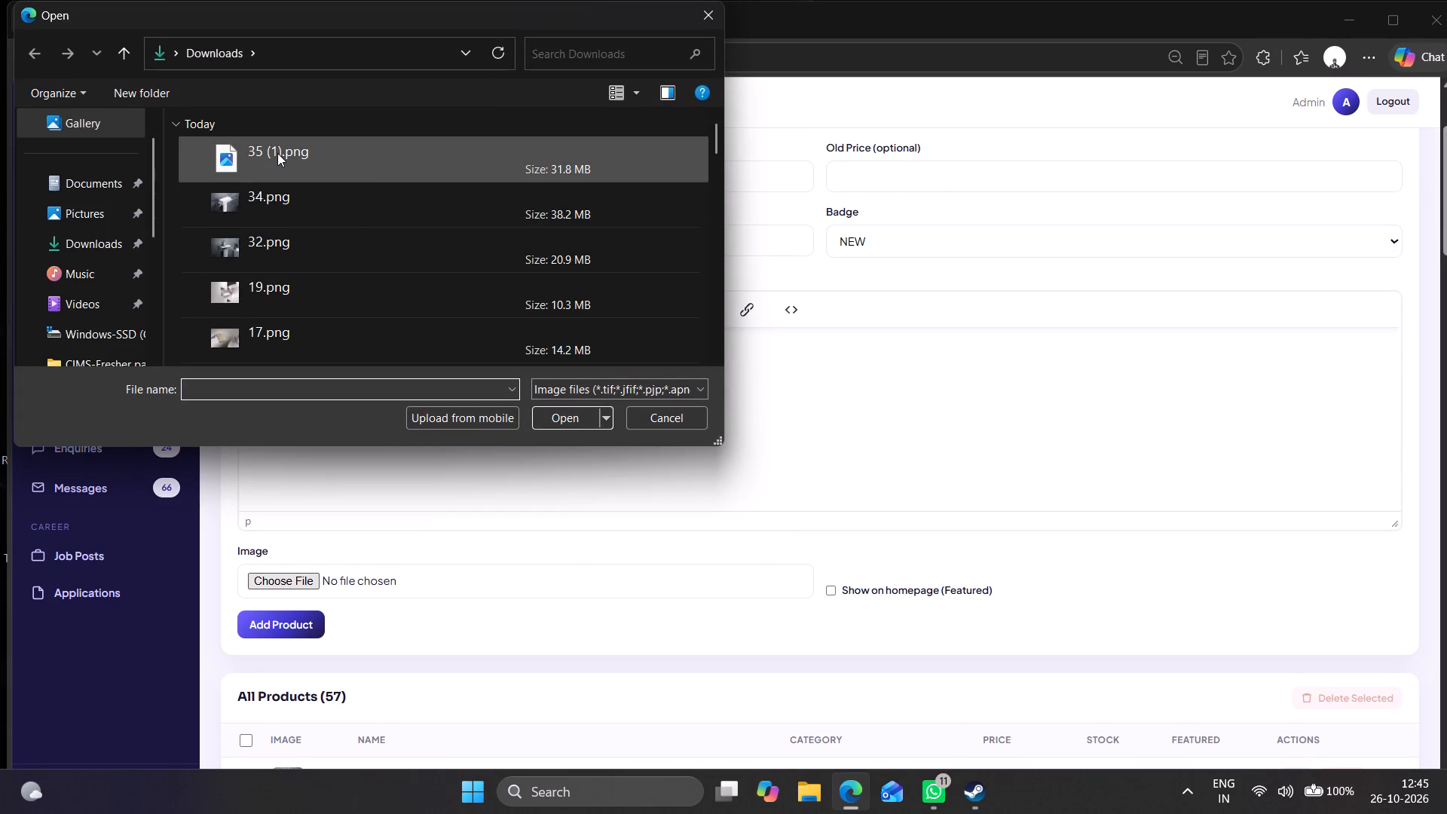
{"action": "double_click", "coordinate": [277, 153]}
{"action": "scroll", "coordinate": [213, 488], "scroll_direction": "down", "scroll_amount": 1}
{"action": "scroll", "coordinate": [354, 534], "scroll_direction": "up", "scroll_amount": 2}
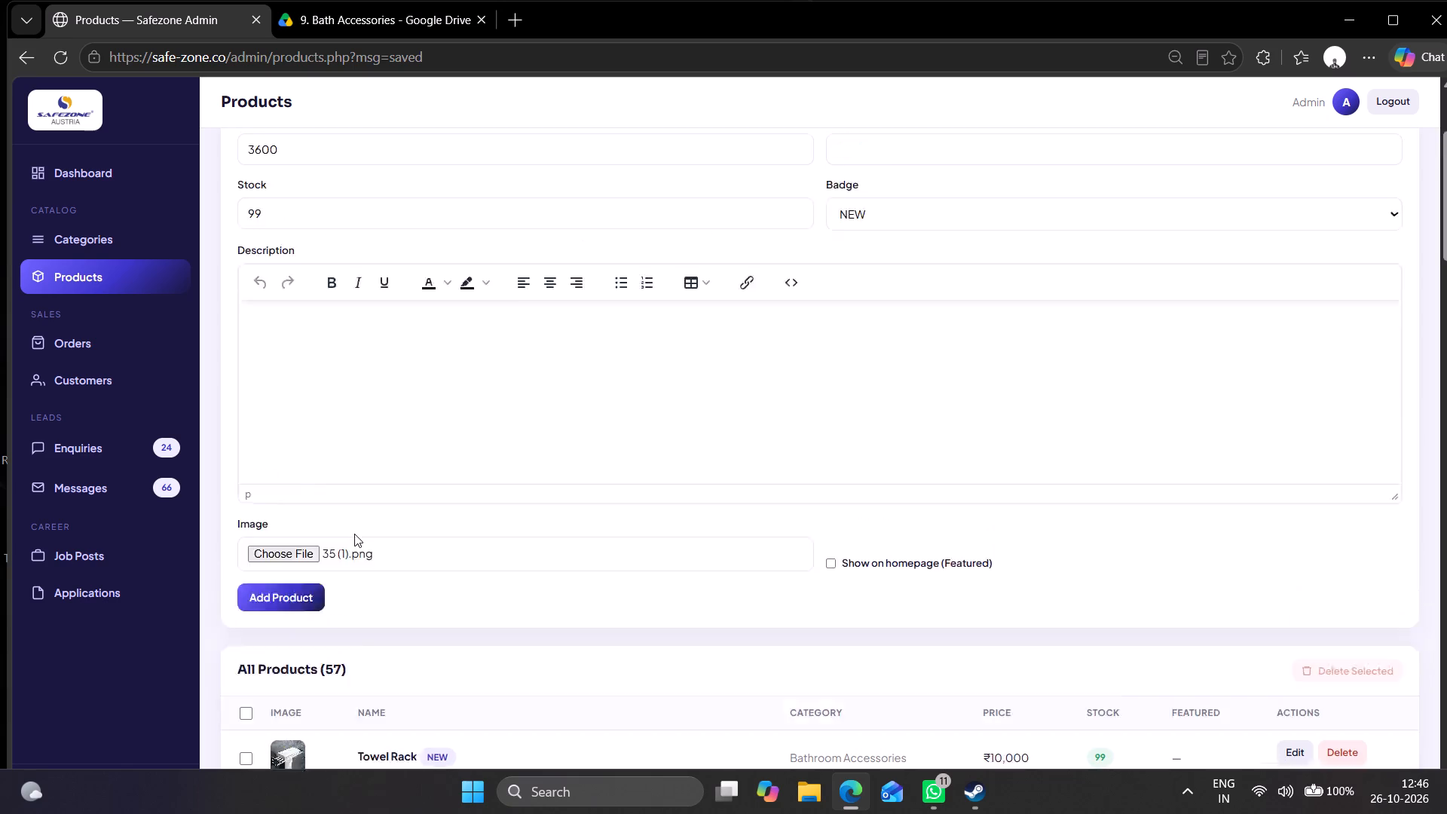
{"action": "scroll", "coordinate": [354, 534], "scroll_direction": "up", "scroll_amount": 5}
{"action": "scroll", "coordinate": [358, 533], "scroll_direction": "down", "scroll_amount": 3}
{"action": "double_click", "coordinate": [307, 537]}
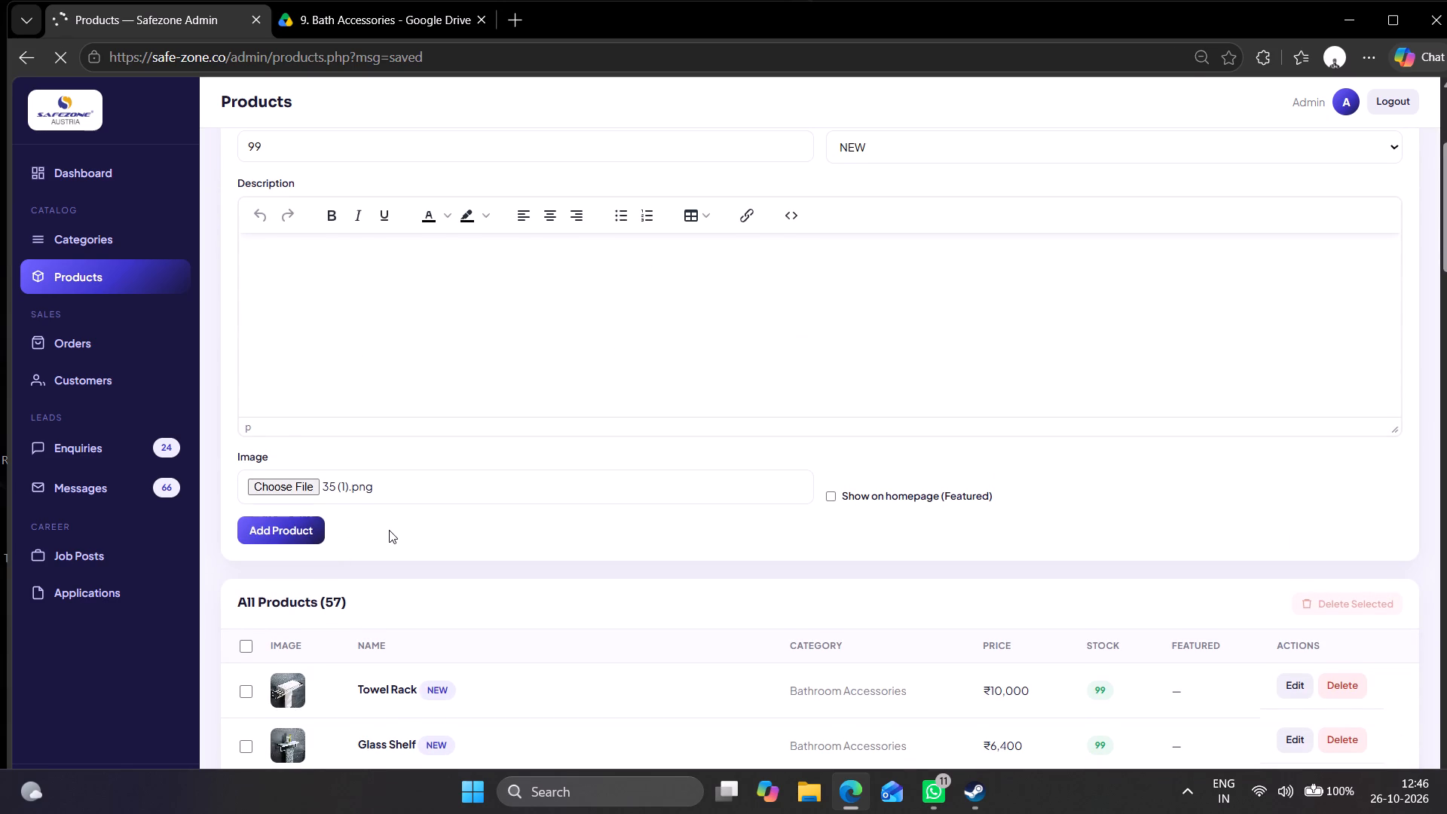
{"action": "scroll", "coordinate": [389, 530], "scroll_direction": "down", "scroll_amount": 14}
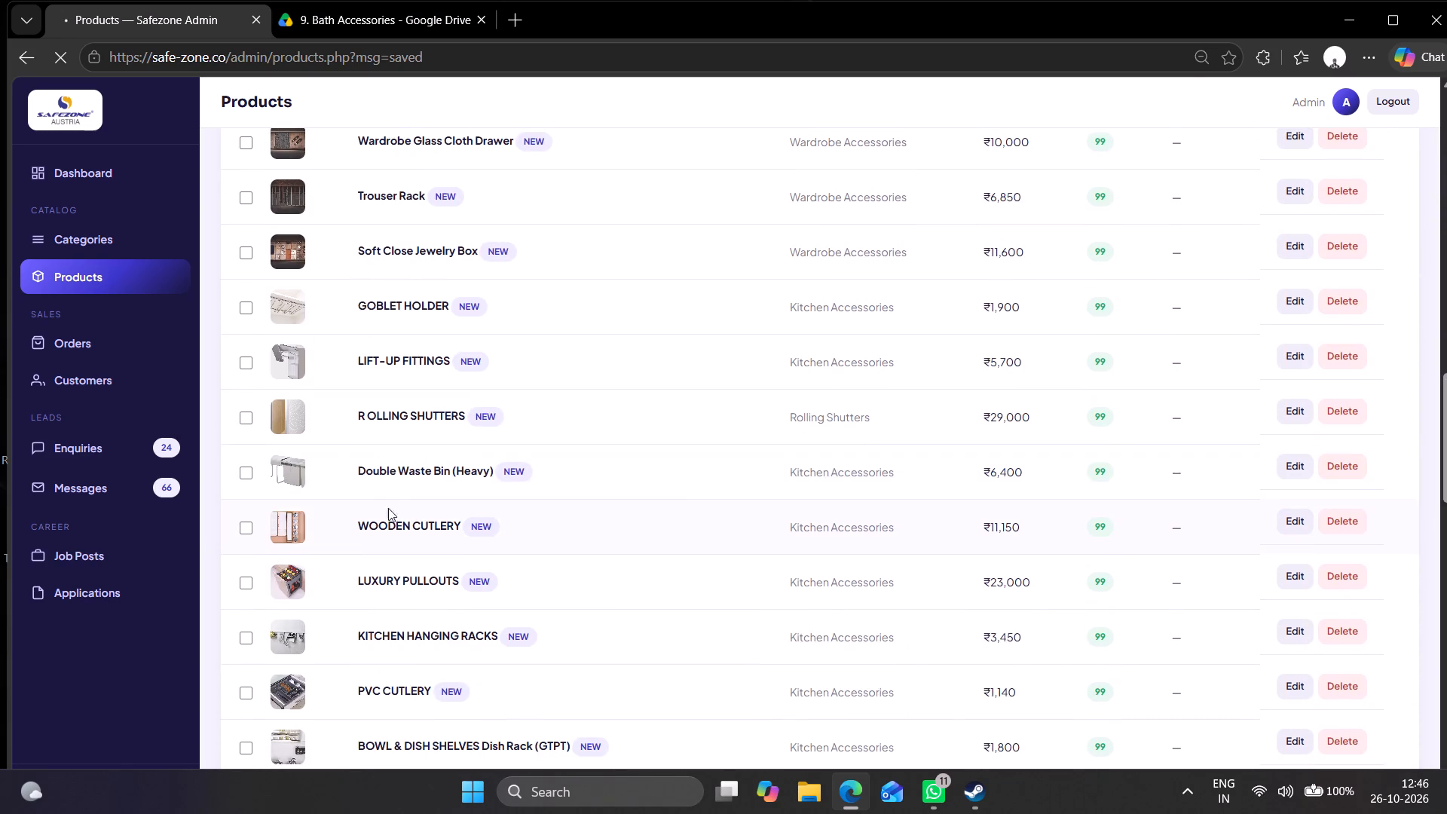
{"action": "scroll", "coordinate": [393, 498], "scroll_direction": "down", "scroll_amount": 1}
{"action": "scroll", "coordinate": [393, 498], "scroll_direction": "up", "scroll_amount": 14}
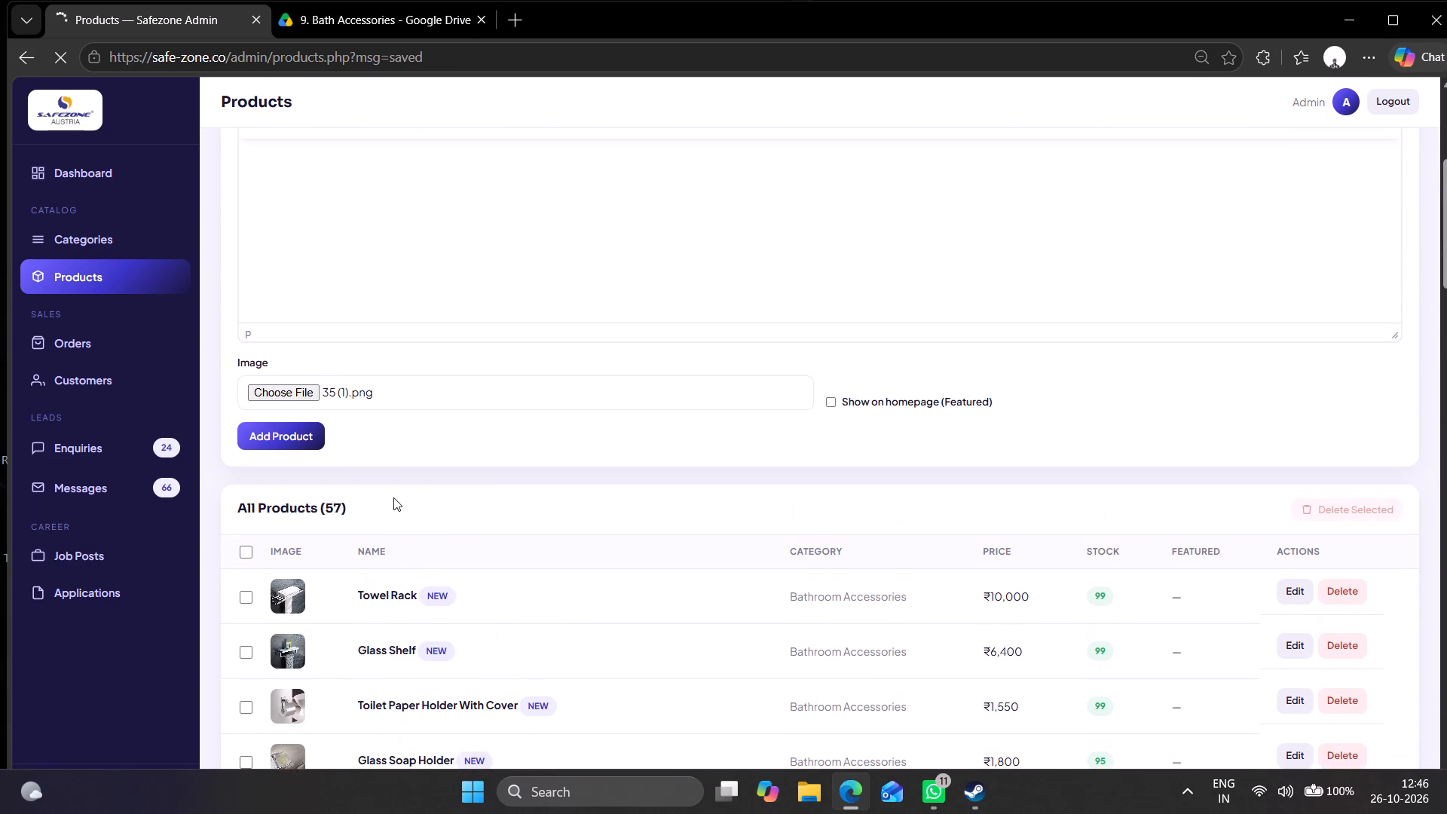
Download 36.png, the folding towel rack image, from the Bath Accessories Drive folder and return to the Safezone product form.
{"action": "scroll", "coordinate": [393, 497], "scroll_direction": "up", "scroll_amount": 6}
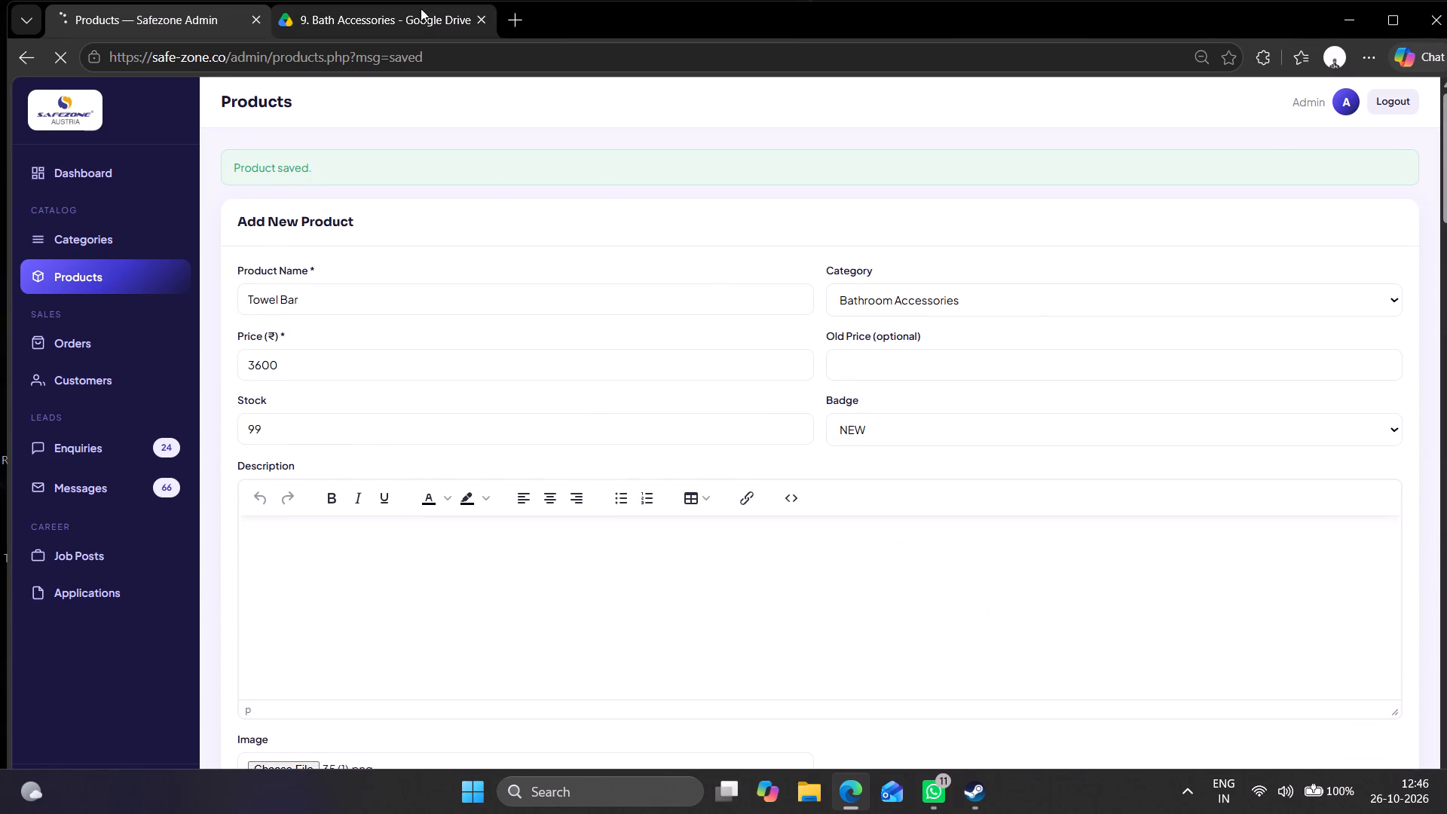
{"action": "double_click", "coordinate": [418, 11]}
{"action": "scroll", "coordinate": [536, 320], "scroll_direction": "down", "scroll_amount": 3}
{"action": "scroll", "coordinate": [540, 320], "scroll_direction": "up", "scroll_amount": 2}
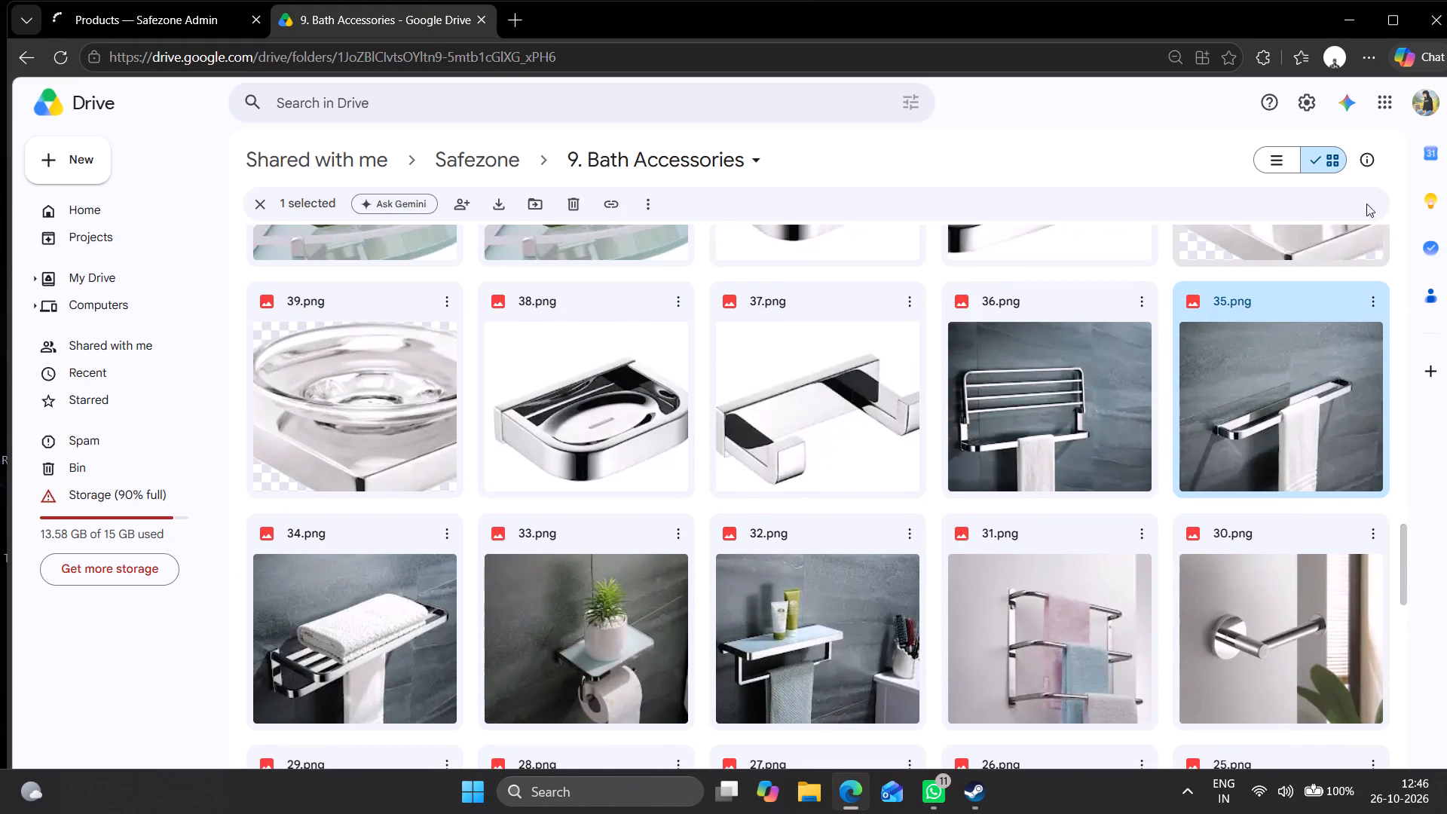
{"action": "double_click", "coordinate": [1137, 300]}
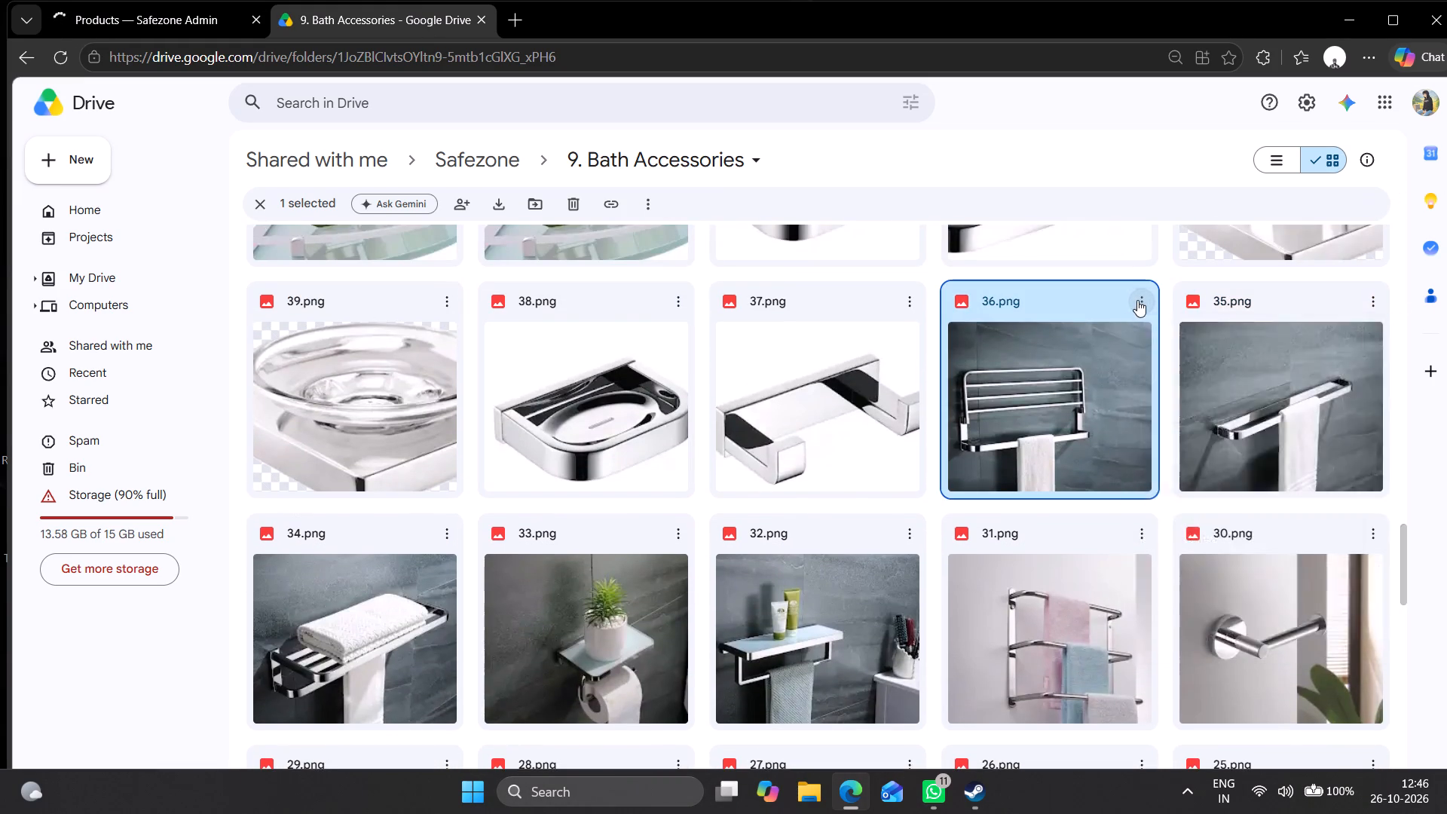
{"action": "double_click", "coordinate": [1188, 385]}
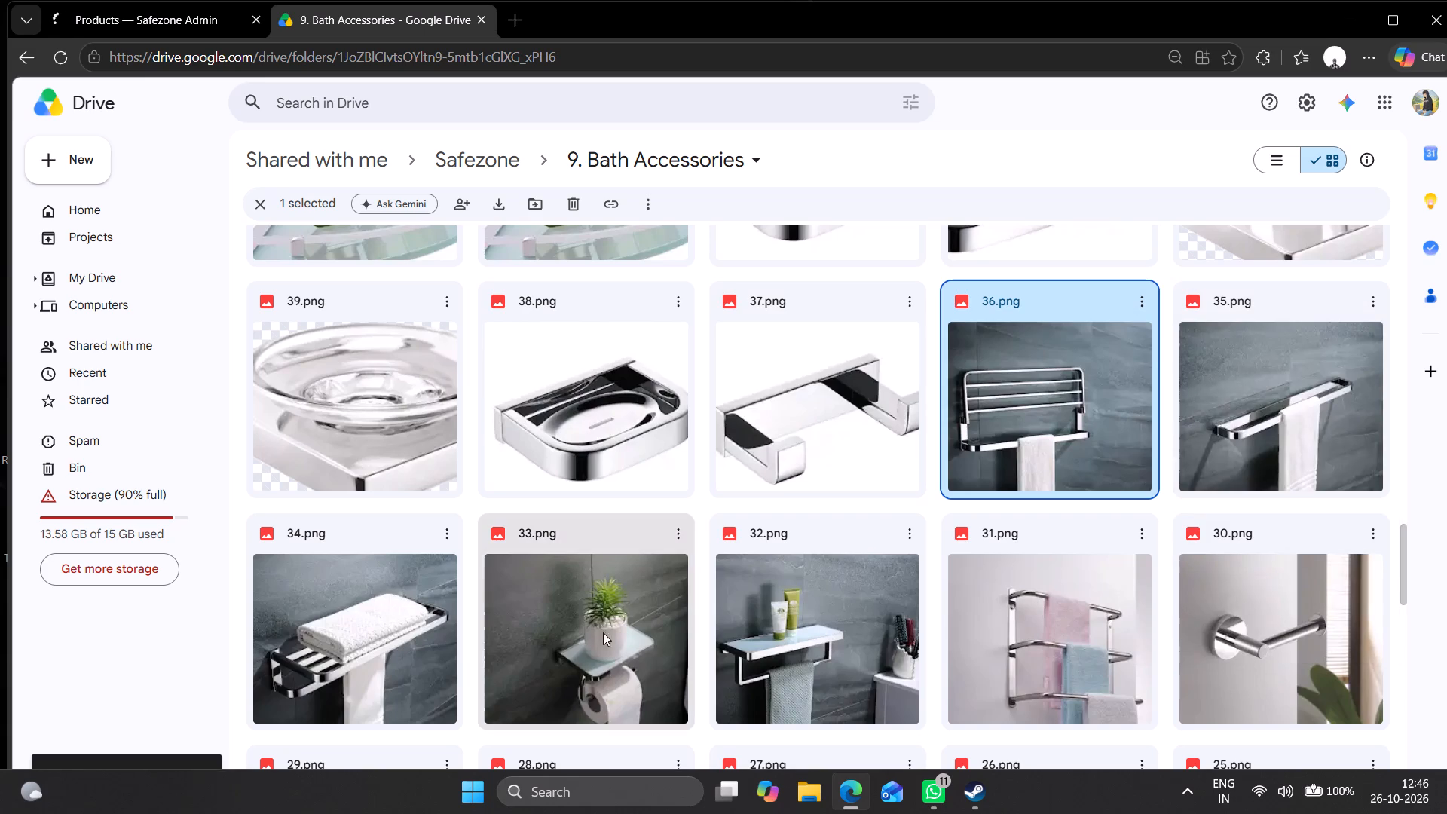
{"action": "double_click", "coordinate": [141, 11]}
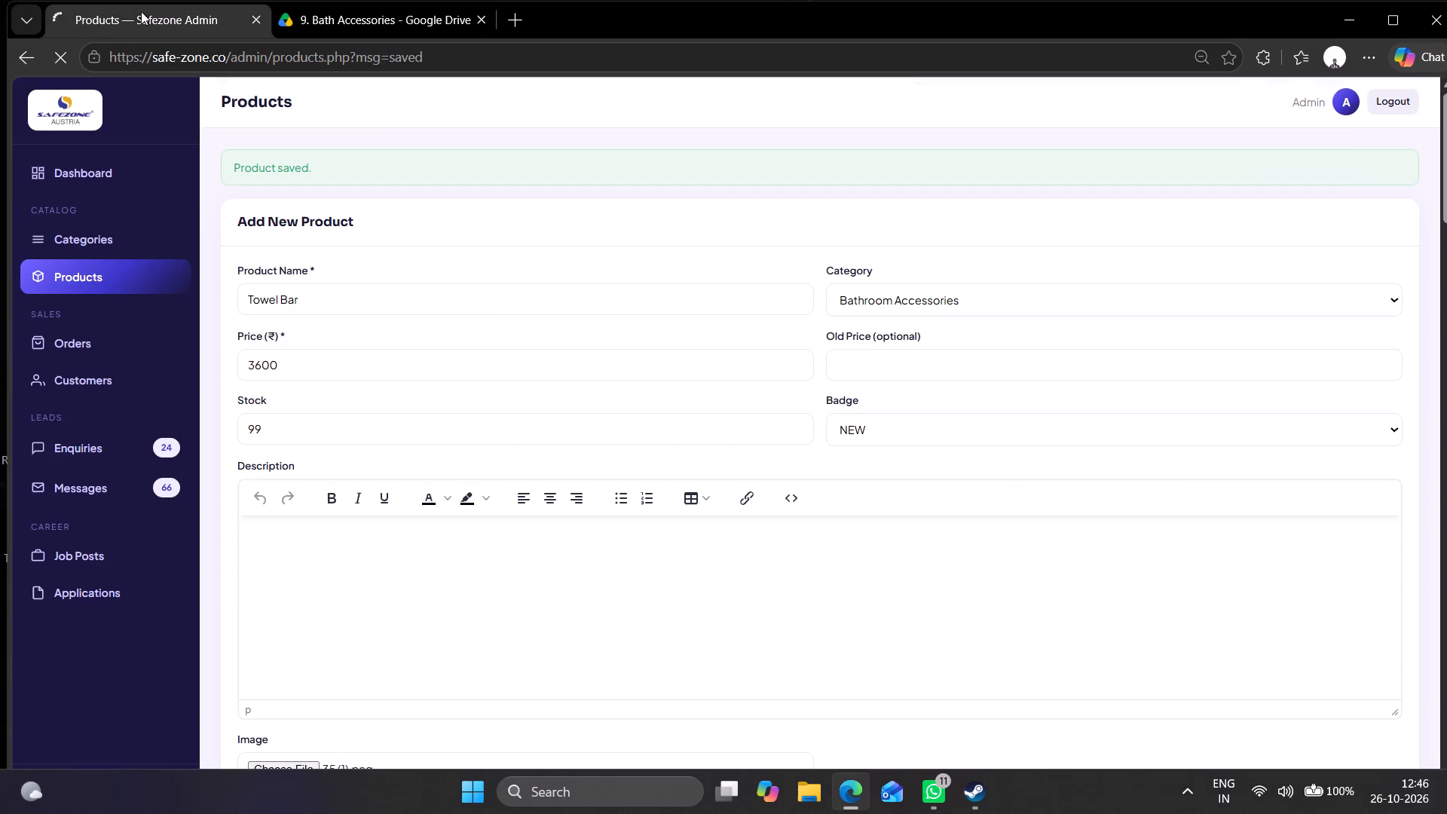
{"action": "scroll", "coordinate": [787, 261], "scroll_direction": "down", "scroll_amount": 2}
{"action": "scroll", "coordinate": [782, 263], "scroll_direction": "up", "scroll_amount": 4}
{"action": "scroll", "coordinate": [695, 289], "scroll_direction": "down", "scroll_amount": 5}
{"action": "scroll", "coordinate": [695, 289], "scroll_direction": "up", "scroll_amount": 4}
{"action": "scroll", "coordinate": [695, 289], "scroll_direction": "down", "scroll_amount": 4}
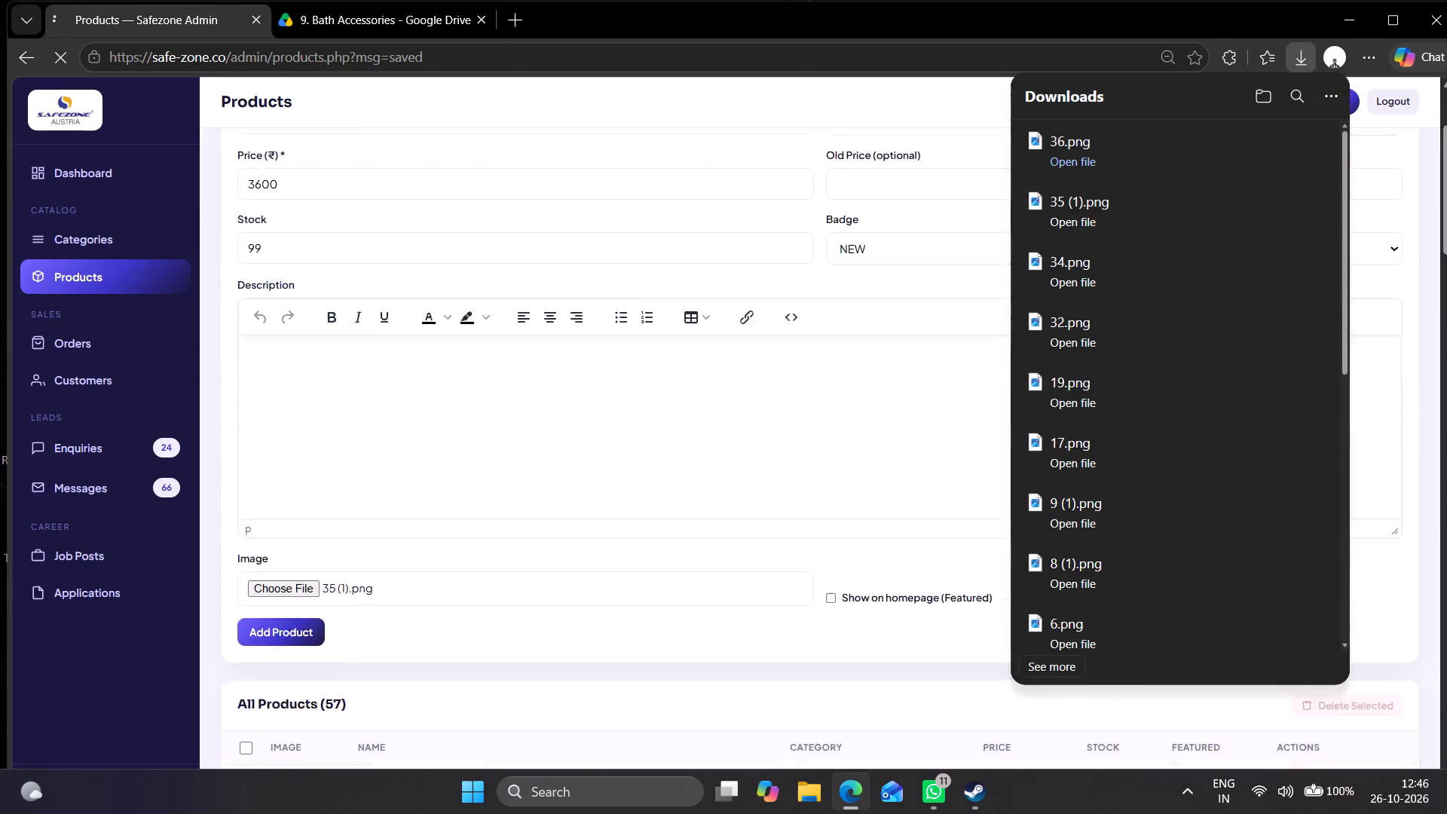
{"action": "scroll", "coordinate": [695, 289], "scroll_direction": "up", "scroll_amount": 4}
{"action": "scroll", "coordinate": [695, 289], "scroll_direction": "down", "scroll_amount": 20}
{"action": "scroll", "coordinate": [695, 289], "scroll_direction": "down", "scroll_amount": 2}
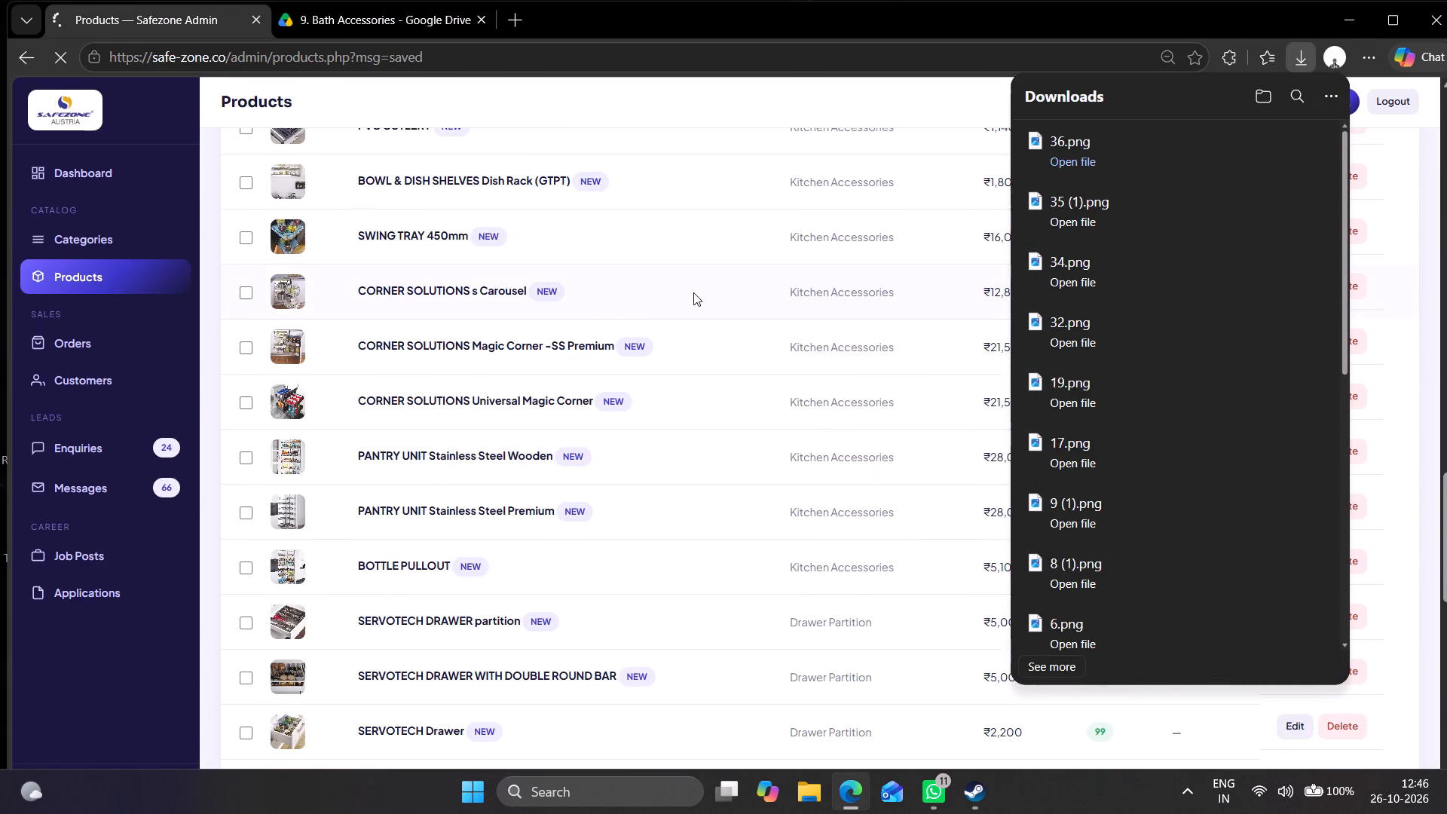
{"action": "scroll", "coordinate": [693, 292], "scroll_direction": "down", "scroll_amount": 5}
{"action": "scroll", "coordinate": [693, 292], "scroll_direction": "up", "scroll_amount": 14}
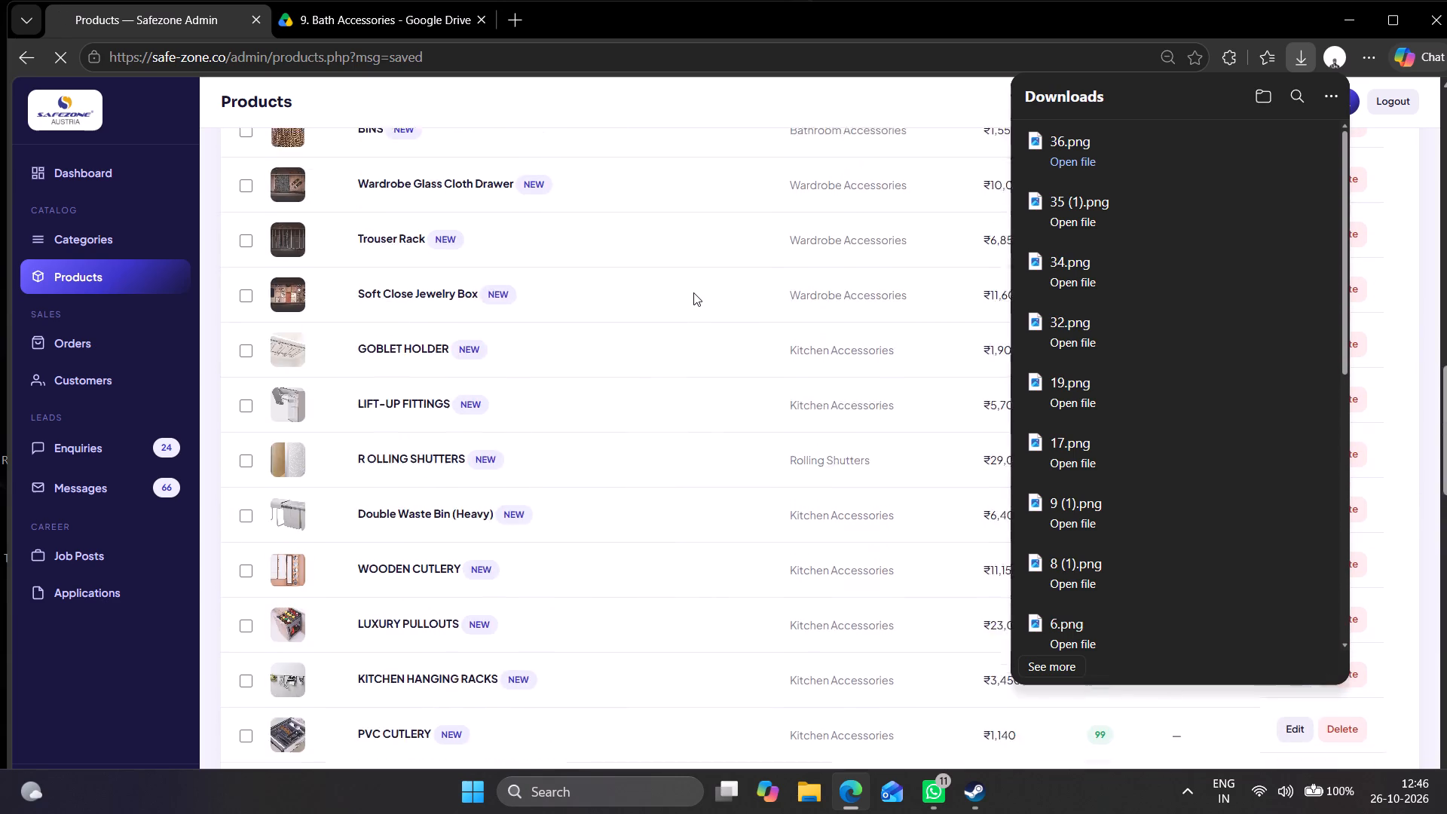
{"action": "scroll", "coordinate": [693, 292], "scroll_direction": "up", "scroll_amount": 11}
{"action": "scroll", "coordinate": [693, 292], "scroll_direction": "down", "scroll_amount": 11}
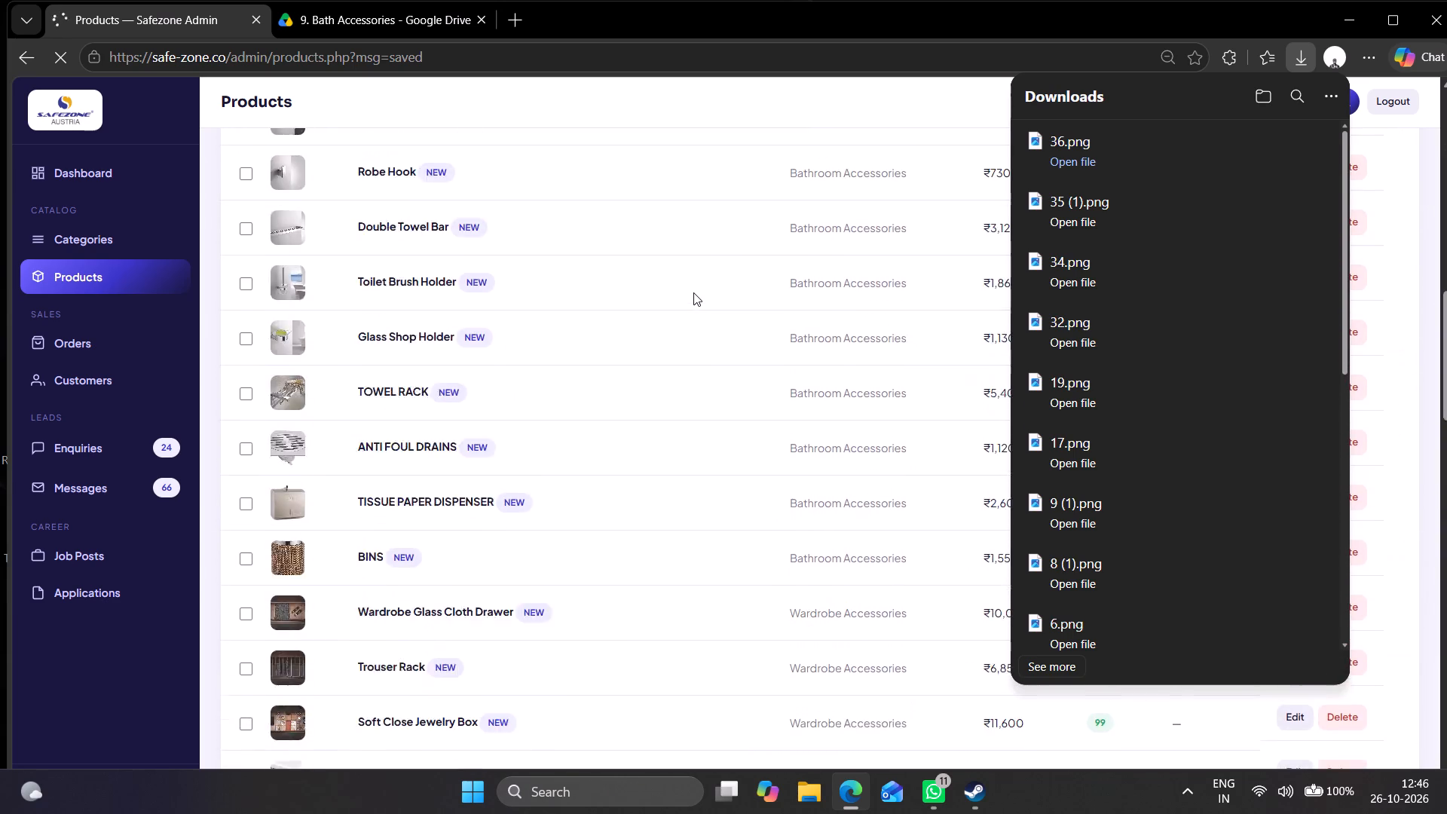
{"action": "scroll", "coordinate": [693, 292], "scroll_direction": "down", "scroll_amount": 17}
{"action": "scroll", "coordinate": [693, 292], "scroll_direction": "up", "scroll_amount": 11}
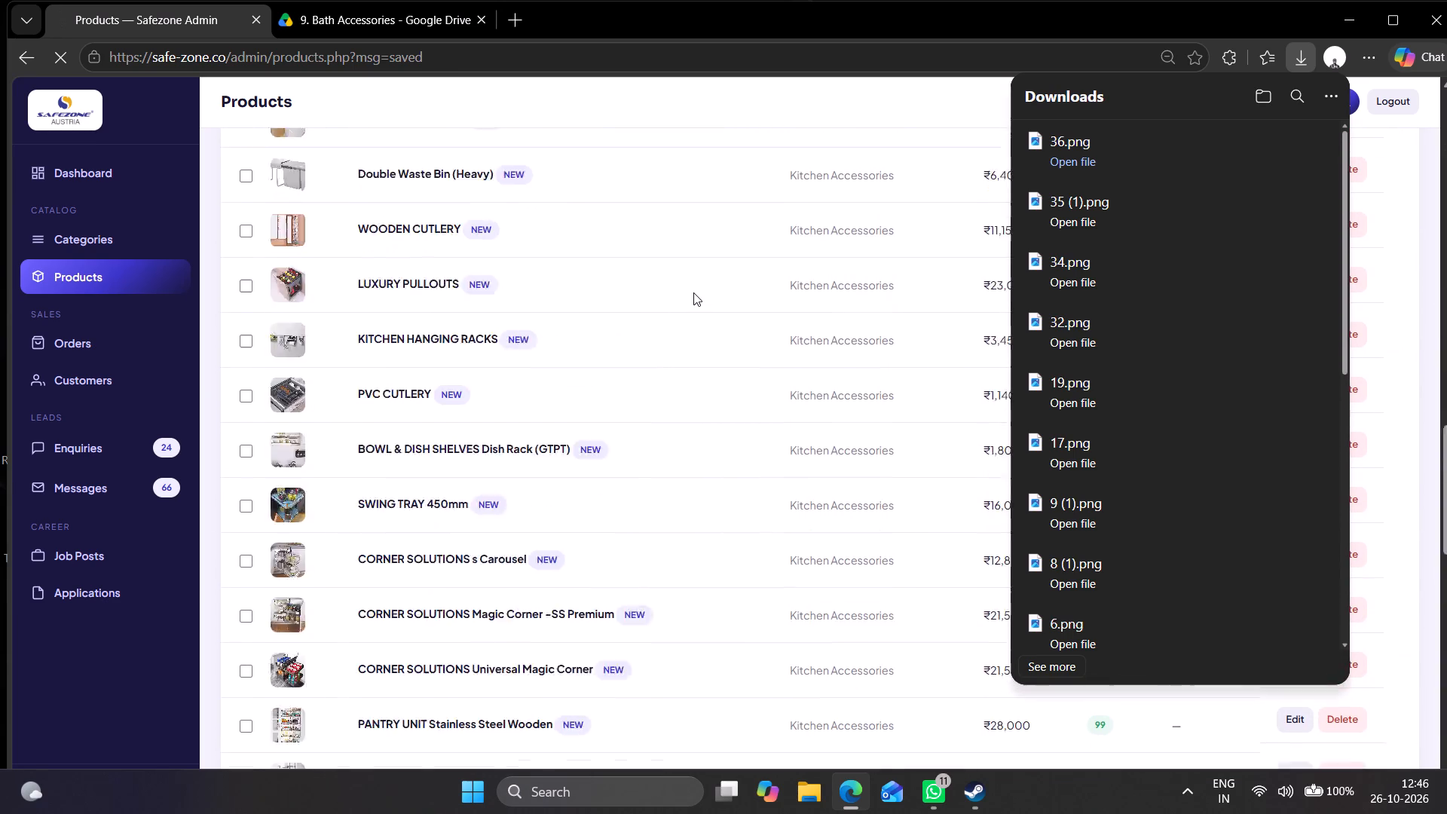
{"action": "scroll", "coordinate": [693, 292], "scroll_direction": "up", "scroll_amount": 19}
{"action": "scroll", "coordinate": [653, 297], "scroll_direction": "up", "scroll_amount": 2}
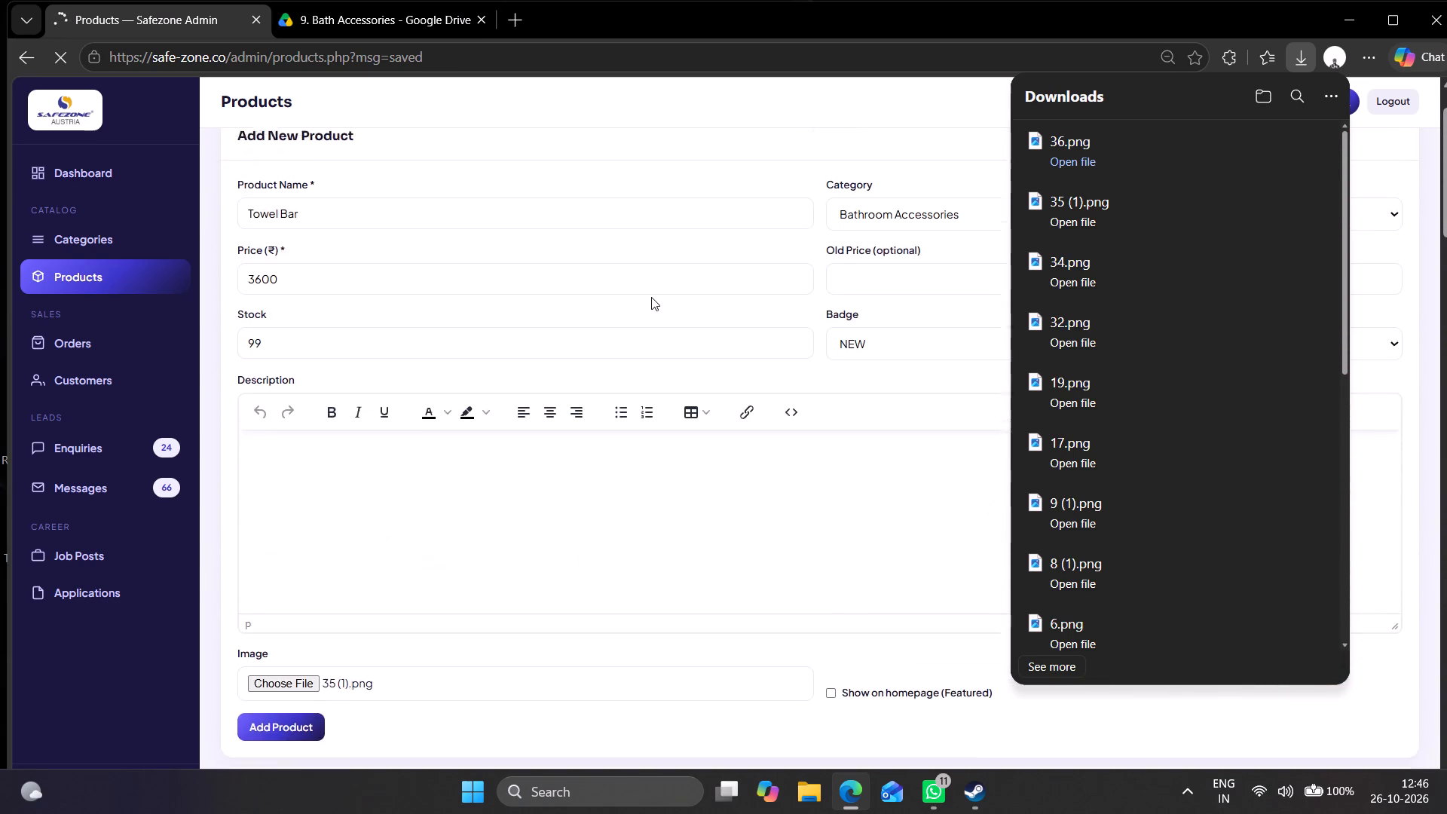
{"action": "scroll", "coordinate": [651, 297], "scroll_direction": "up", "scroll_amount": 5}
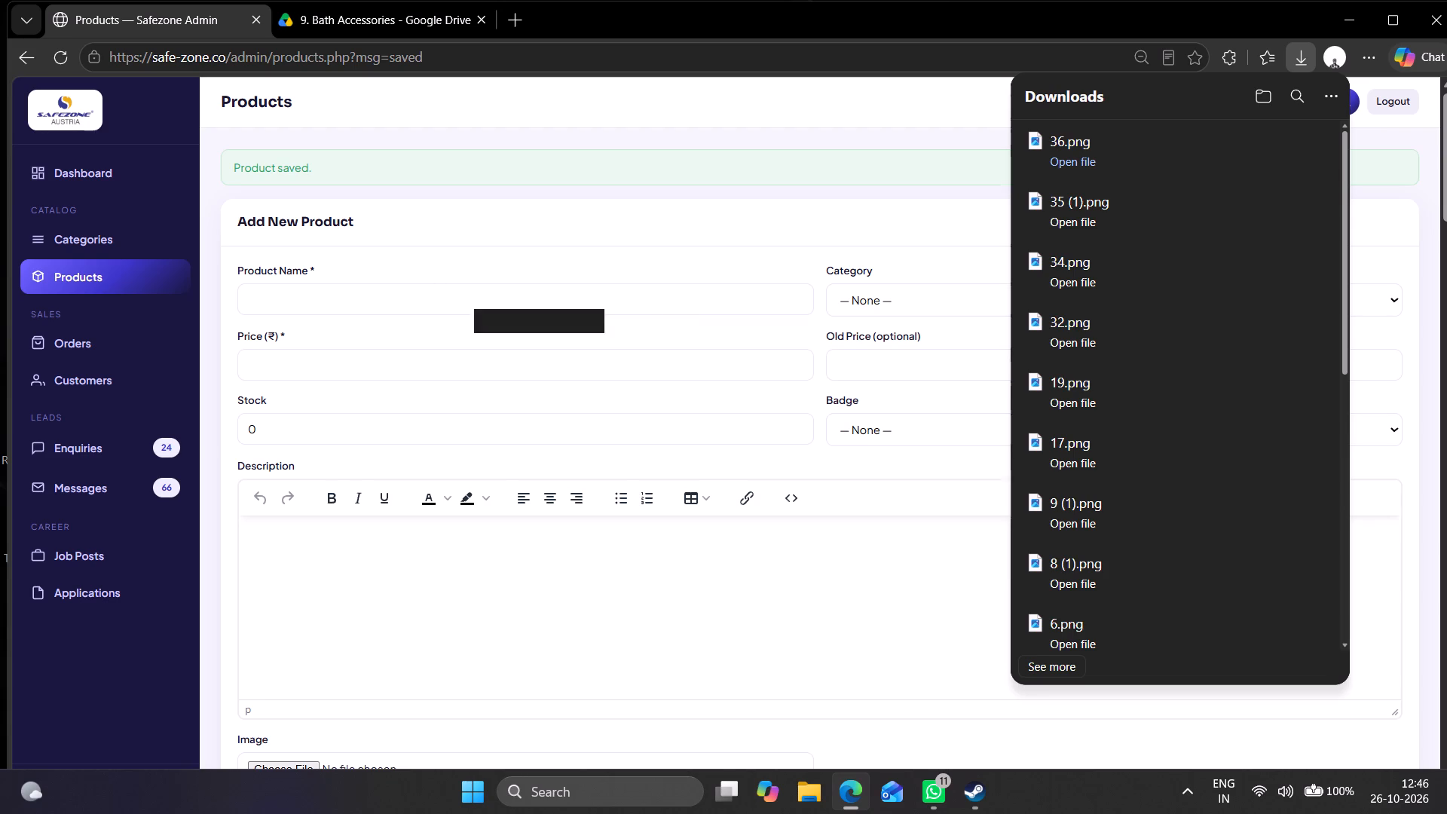
Name the new product Towel Rack Folding.
{"action": "double_click", "coordinate": [466, 296]}
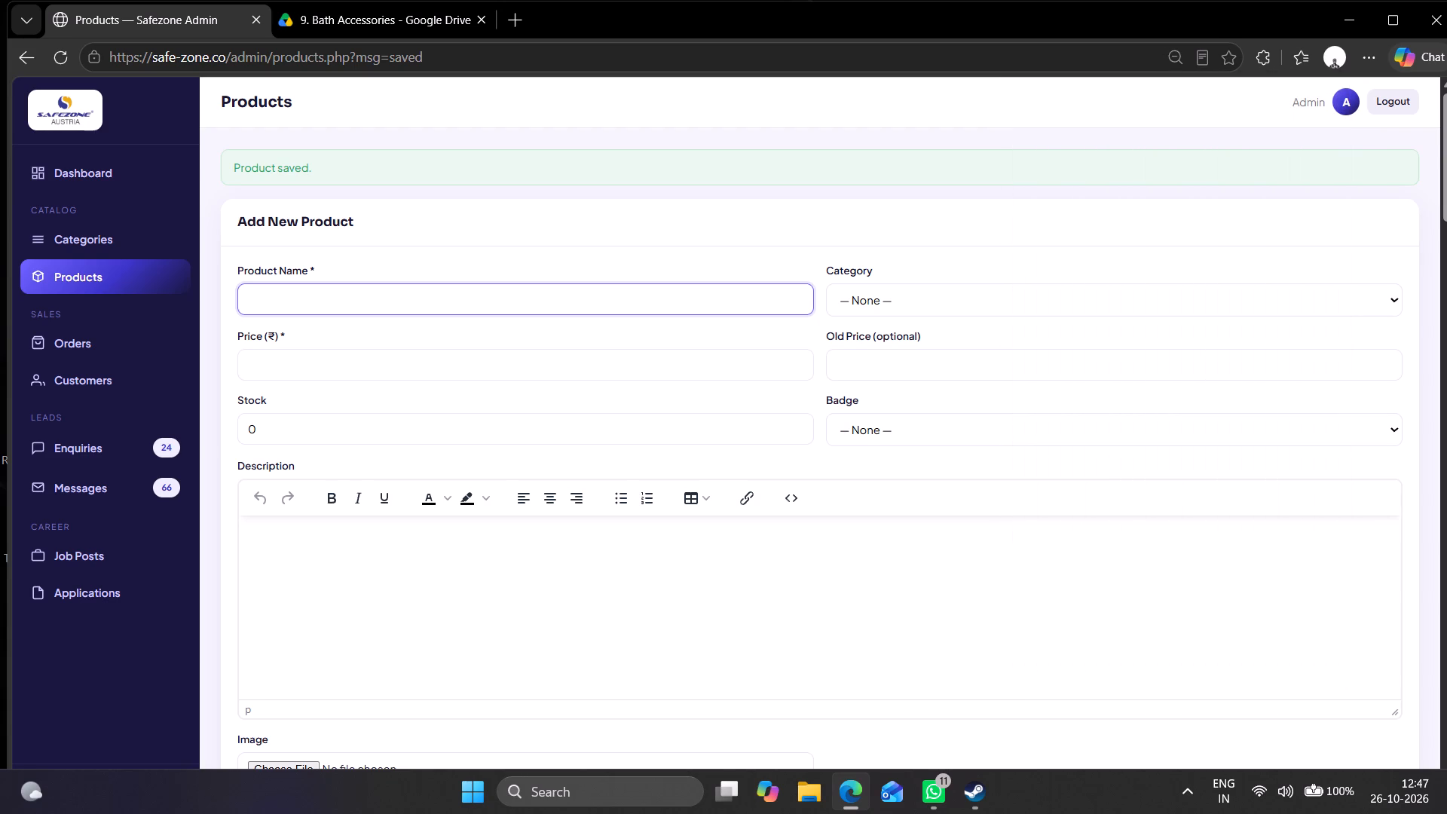
{"action": "key", "text": "shift+t"}
{"action": "key", "text": "o"}
{"action": "key", "text": "w"}
{"action": "type", "text": "el"}
{"action": "key", "text": "space"}
{"action": "type", "text": "Rack"}
{"action": "key", "text": "space"}
{"action": "key", "text": "shift+f"}
{"action": "key", "text": "o"}
{"action": "type", "text": "lding"}
{"action": "key", "text": "space"}
Set the Towel Rack Folding's price to ₹100000 and its stock to 99.
{"action": "double_click", "coordinate": [433, 369]}
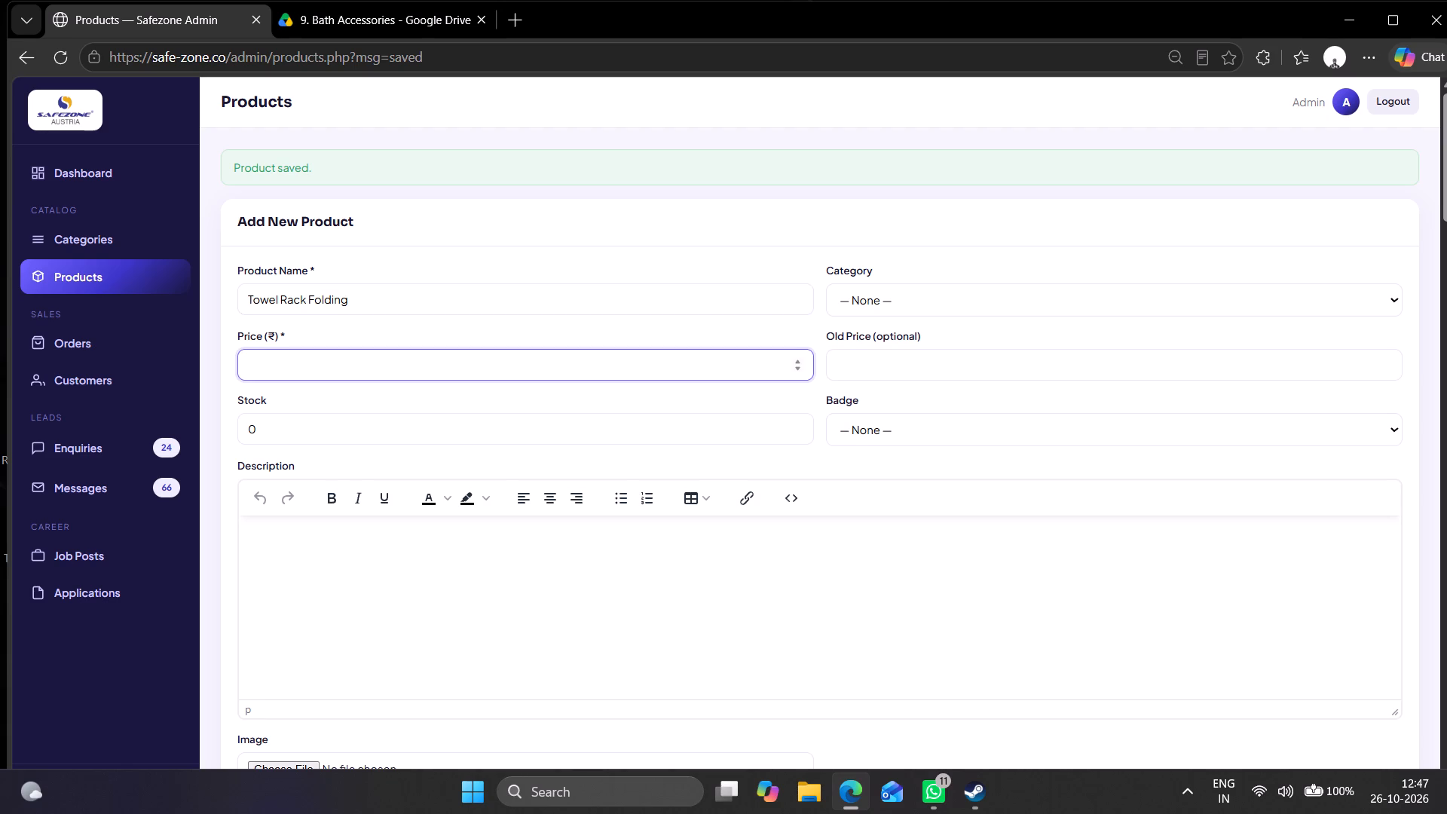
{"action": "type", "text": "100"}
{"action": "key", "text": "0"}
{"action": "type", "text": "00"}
{"action": "double_click", "coordinate": [430, 444]}
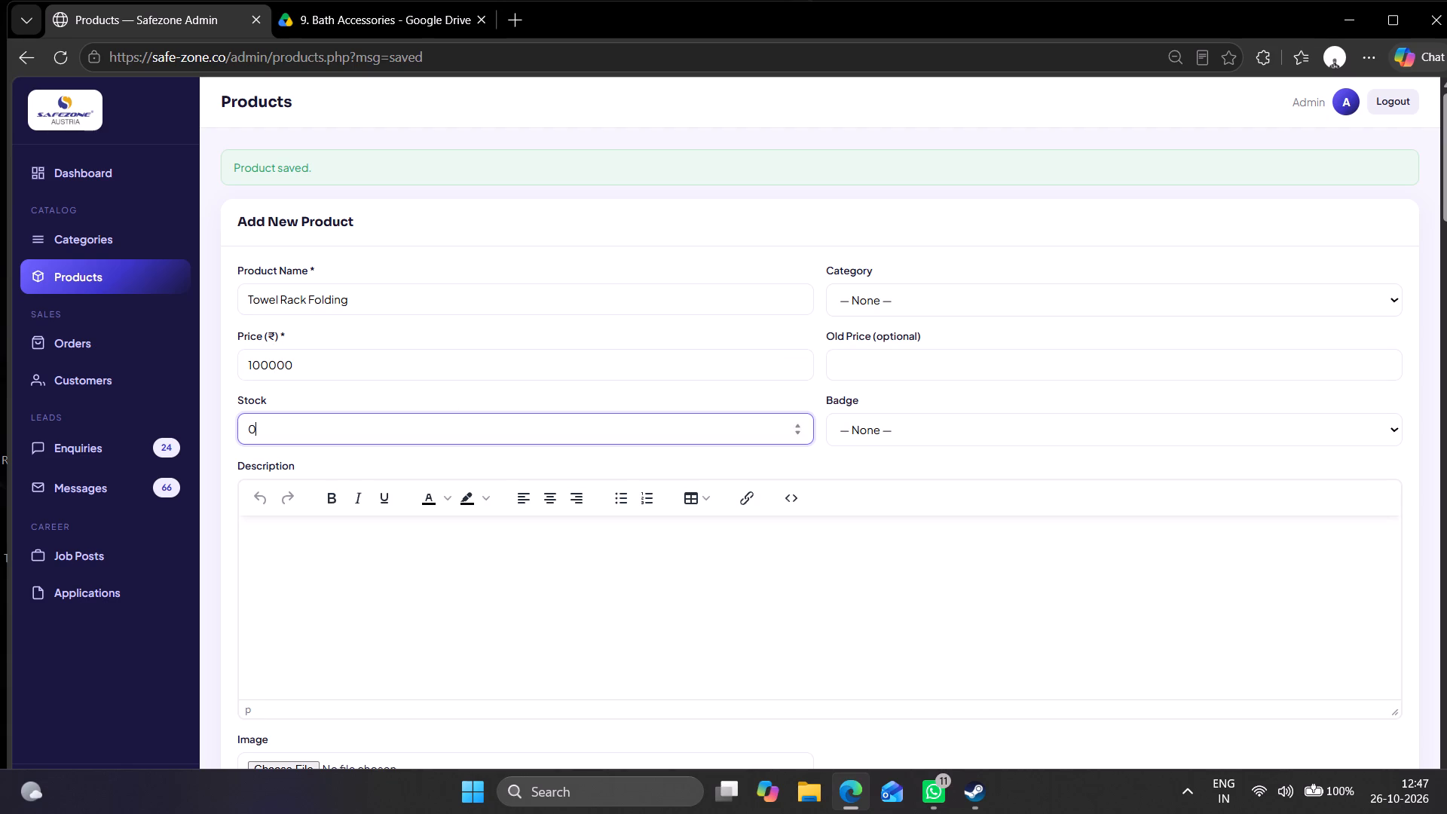
{"action": "key", "text": "BackSpace"}
{"action": "type", "text": "99"}
Assign the Towel Rack Folding to the Bathroom Accessories category and give it the NEW badge.
{"action": "double_click", "coordinate": [891, 297]}
{"action": "triple_click", "coordinate": [891, 297]}
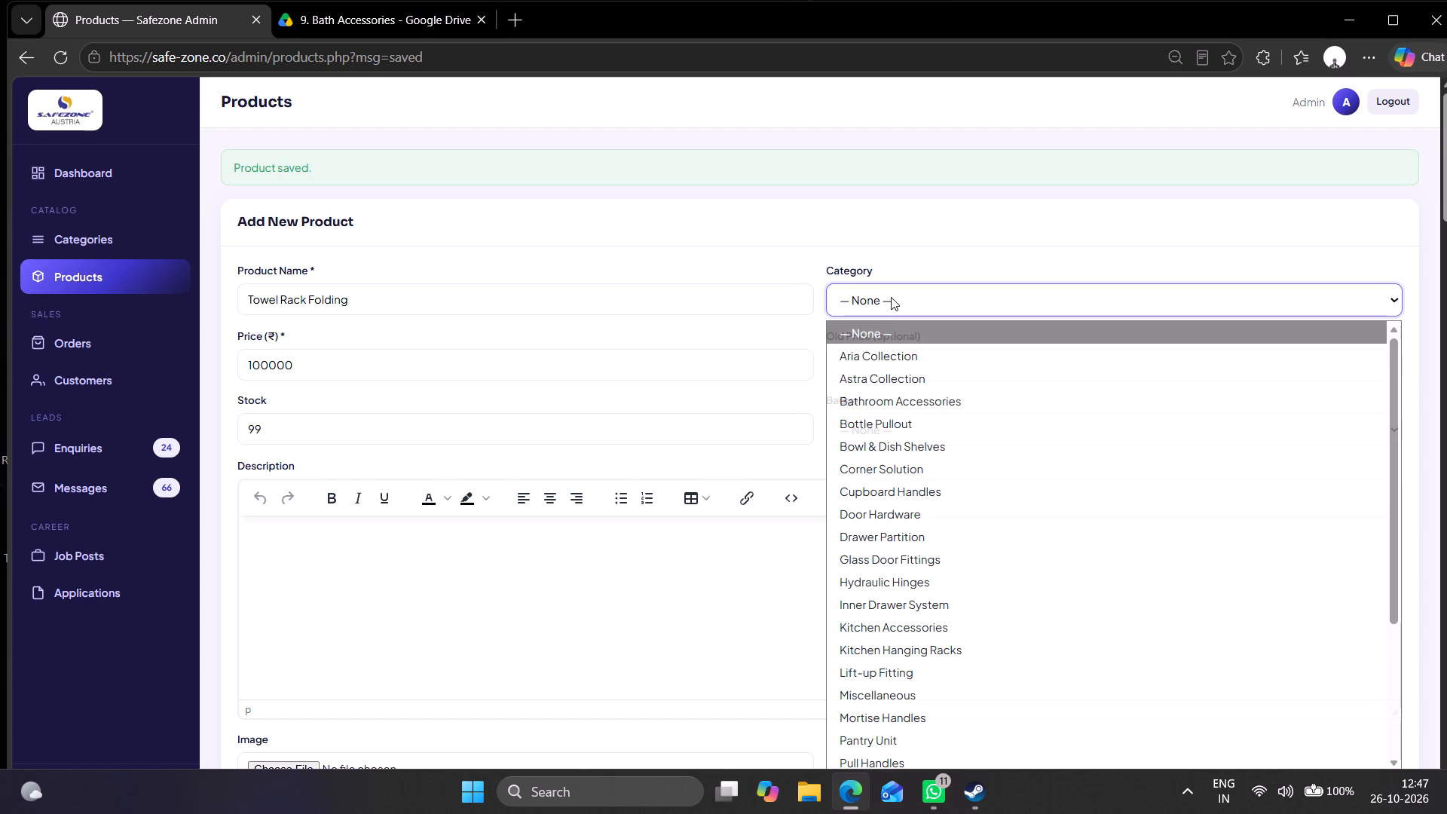
{"action": "key", "text": "b"}
{"action": "key", "text": "Return"}
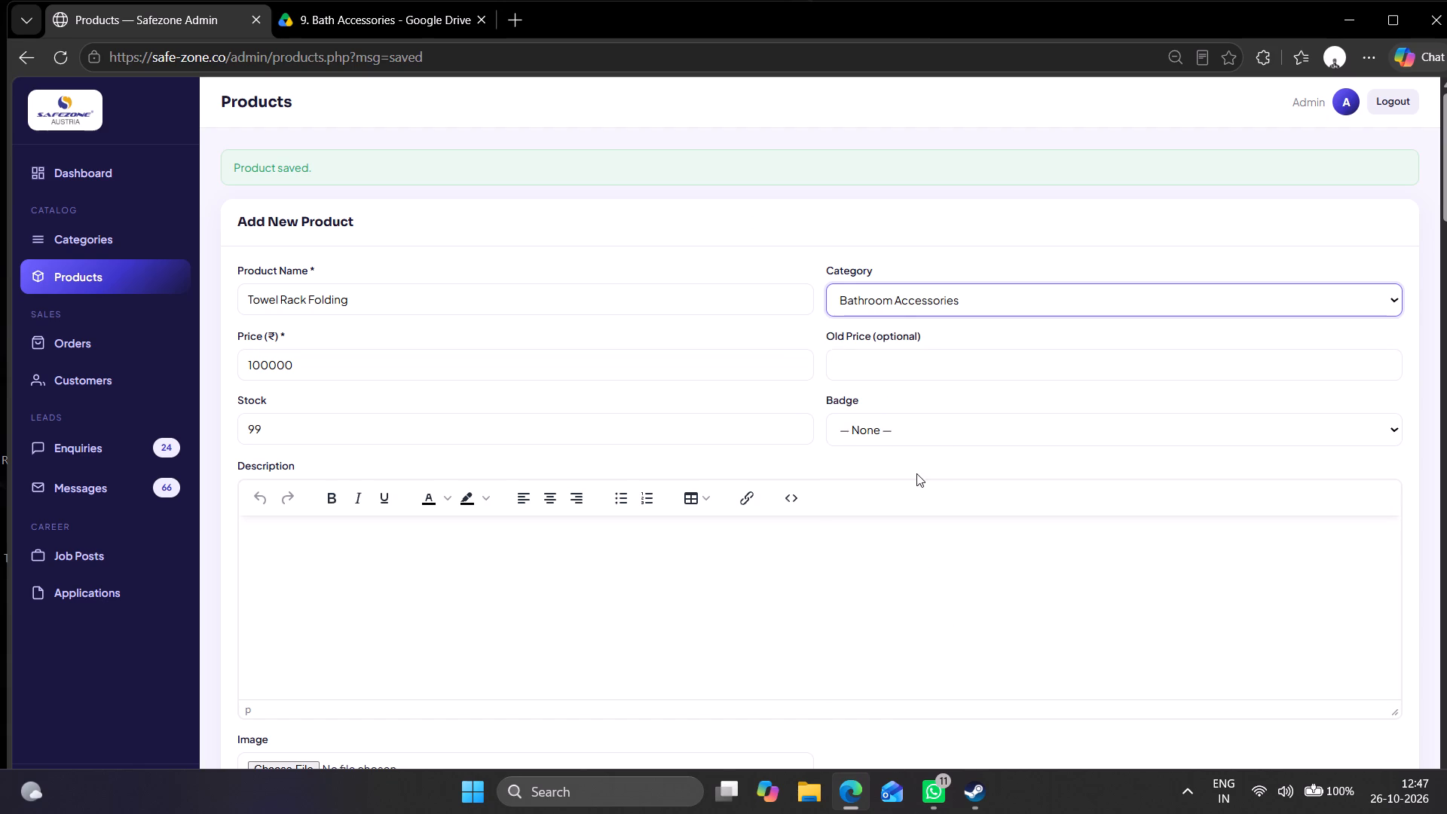
{"action": "left_click", "coordinate": [931, 432]}
{"action": "key", "text": "n"}
{"action": "key", "text": "Delete"}
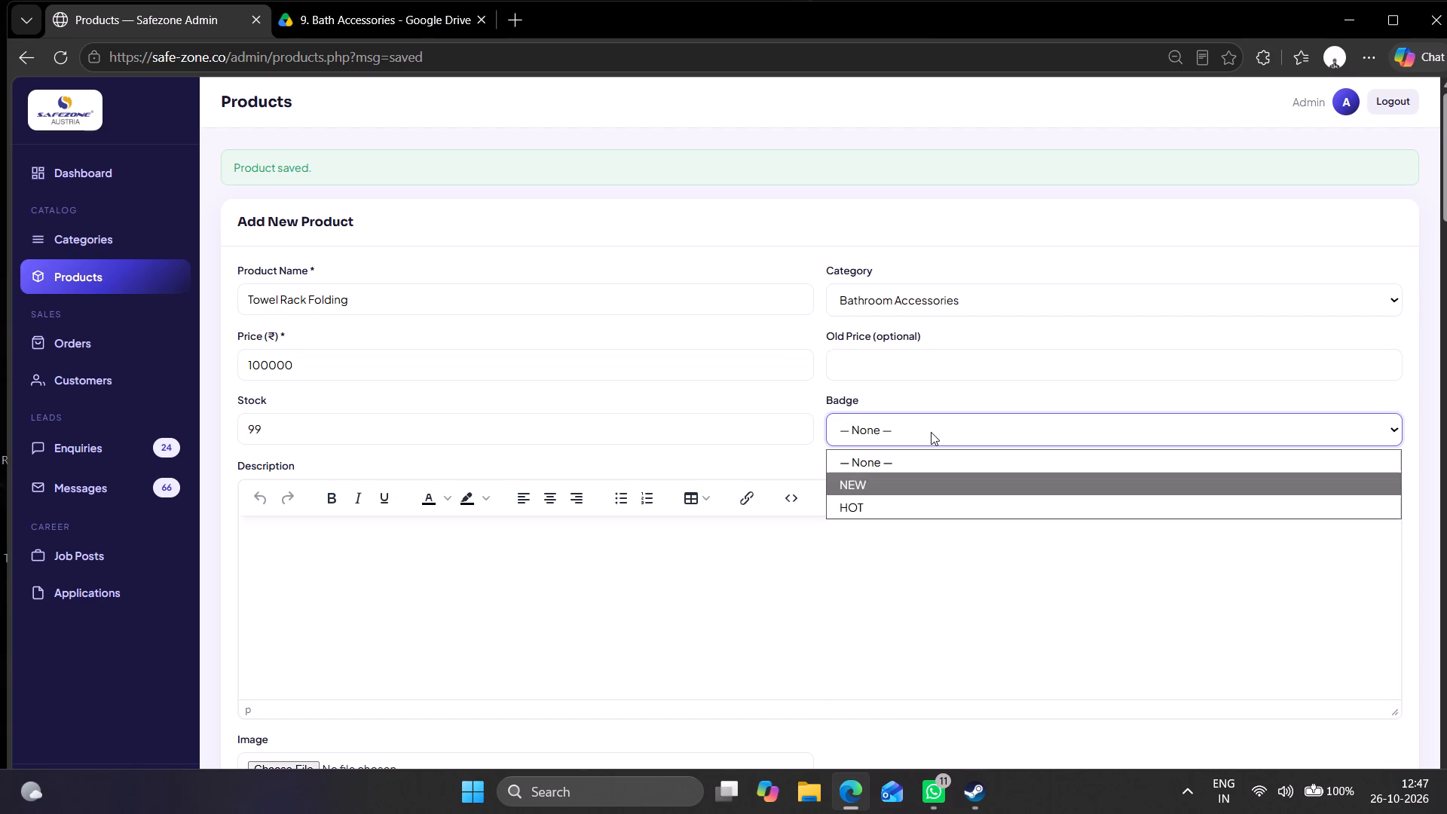
{"action": "key", "text": "Return"}
Attach 36.png from Downloads as the Towel Rack Folding's image and add the product to the catalog.
{"action": "scroll", "coordinate": [925, 451], "scroll_direction": "down", "scroll_amount": 2}
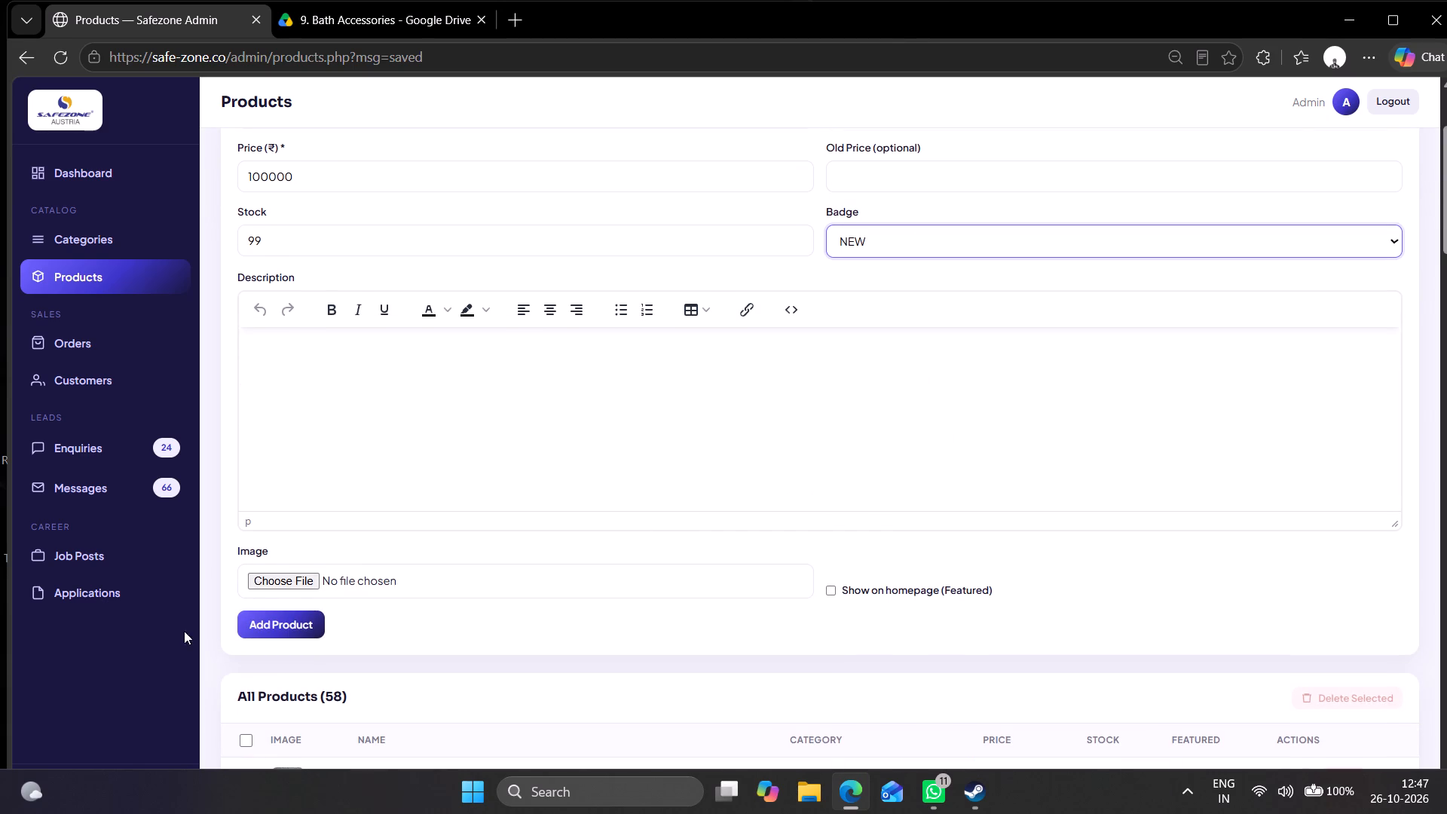
{"action": "left_click", "coordinate": [295, 580]}
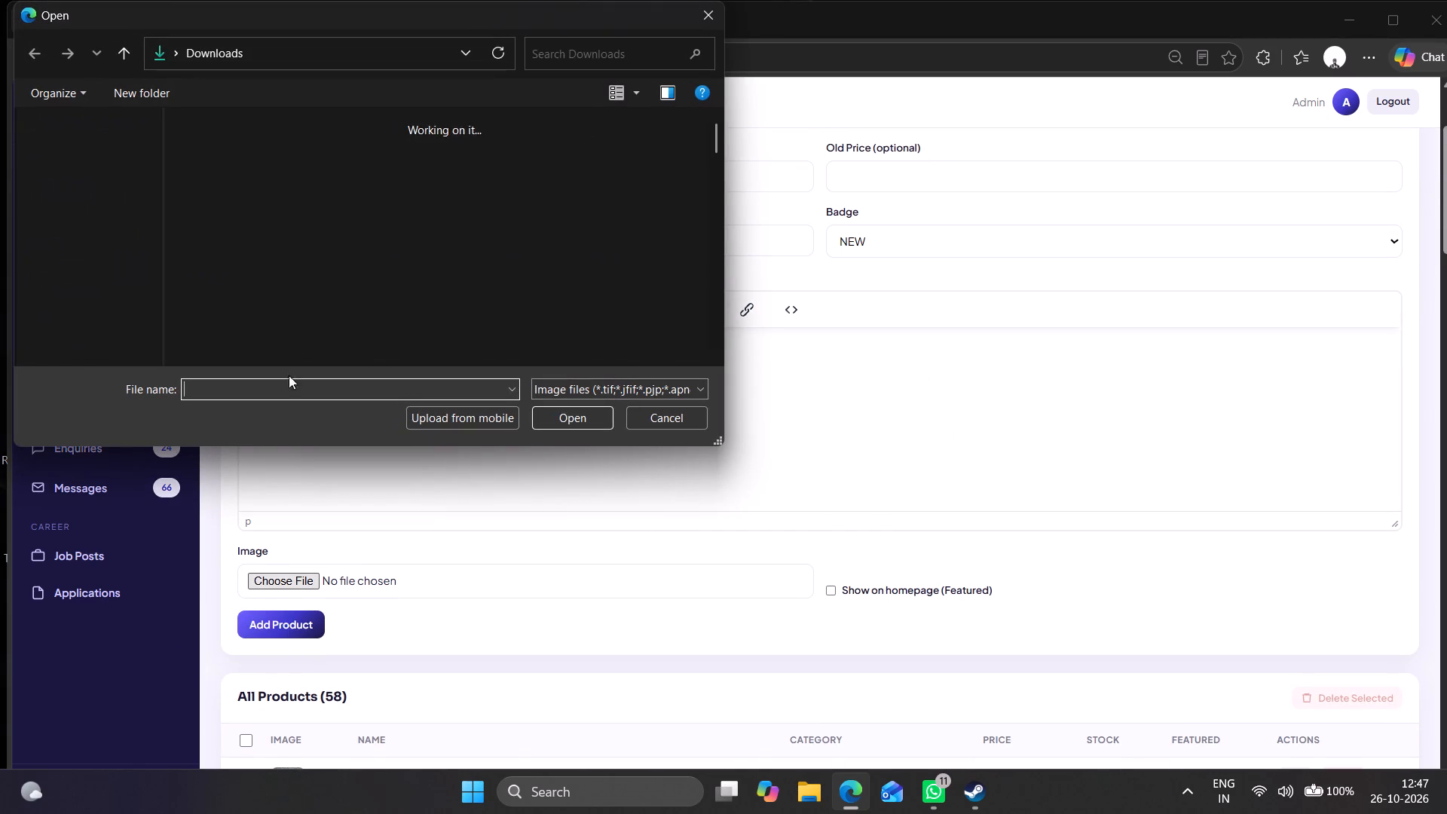
{"action": "left_click", "coordinate": [297, 170]}
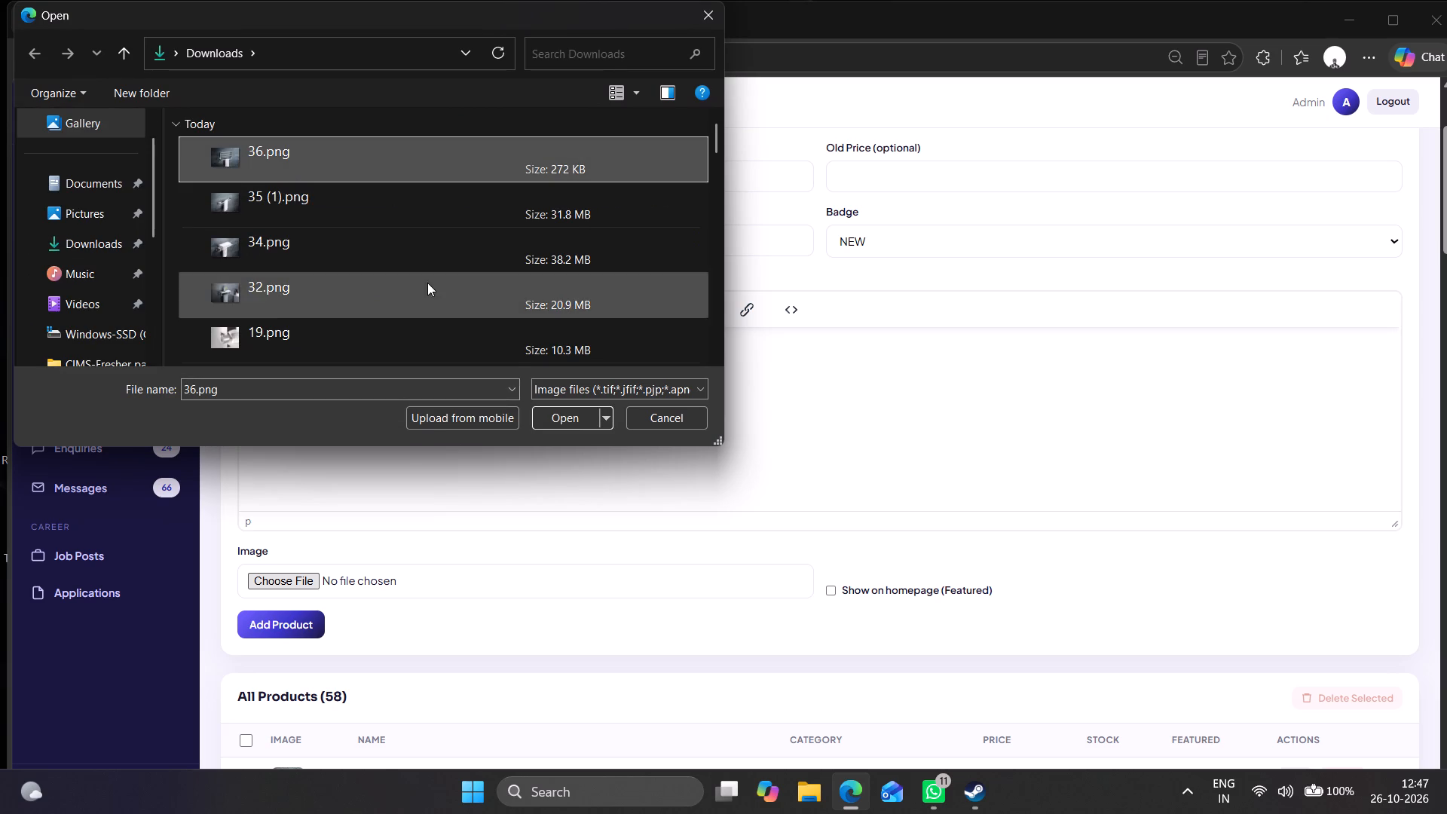
{"action": "double_click", "coordinate": [544, 421]}
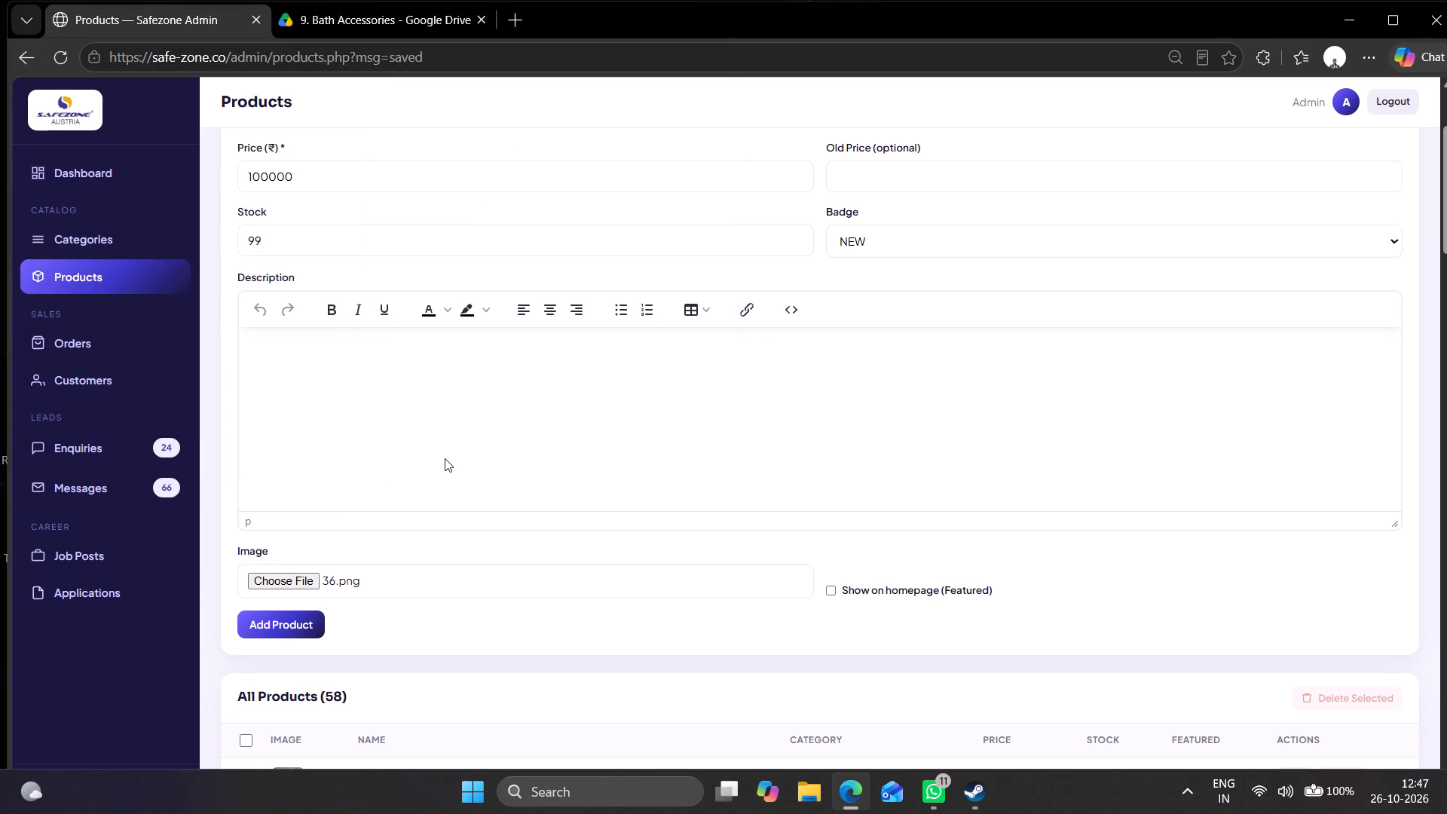
{"action": "scroll", "coordinate": [446, 465], "scroll_direction": "up", "scroll_amount": 4}
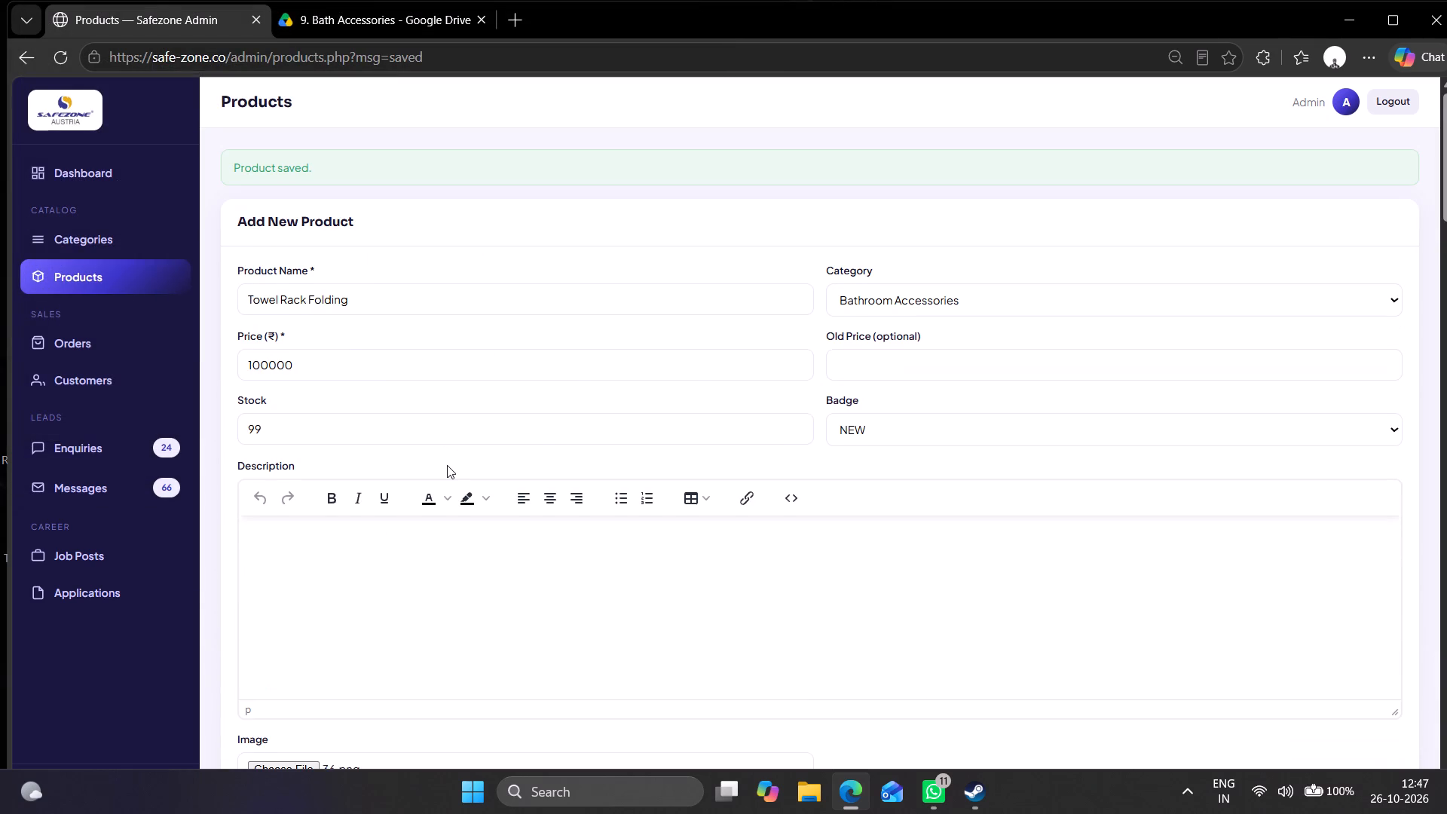
{"action": "scroll", "coordinate": [447, 465], "scroll_direction": "down", "scroll_amount": 1}
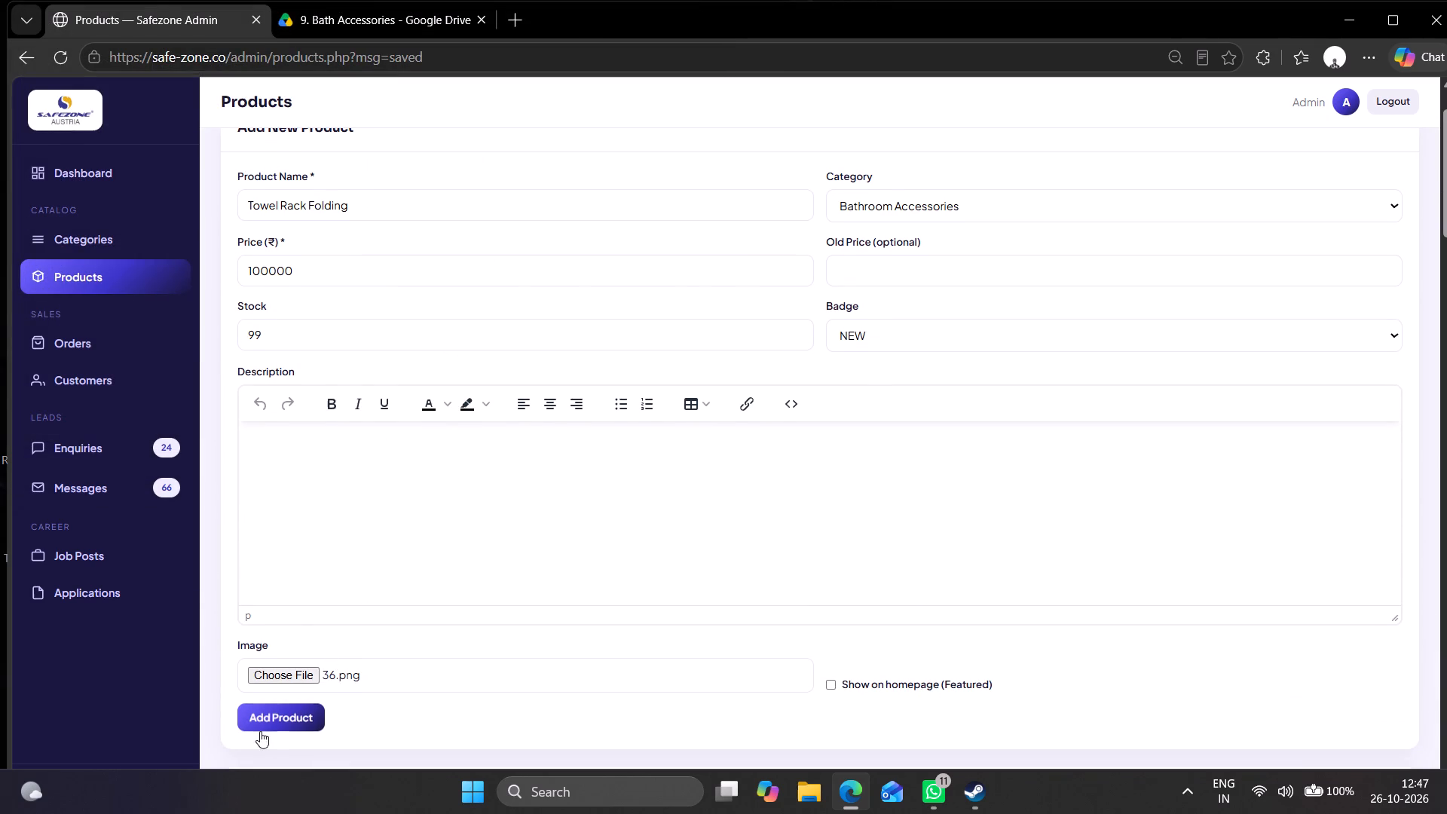
{"action": "double_click", "coordinate": [283, 708]}
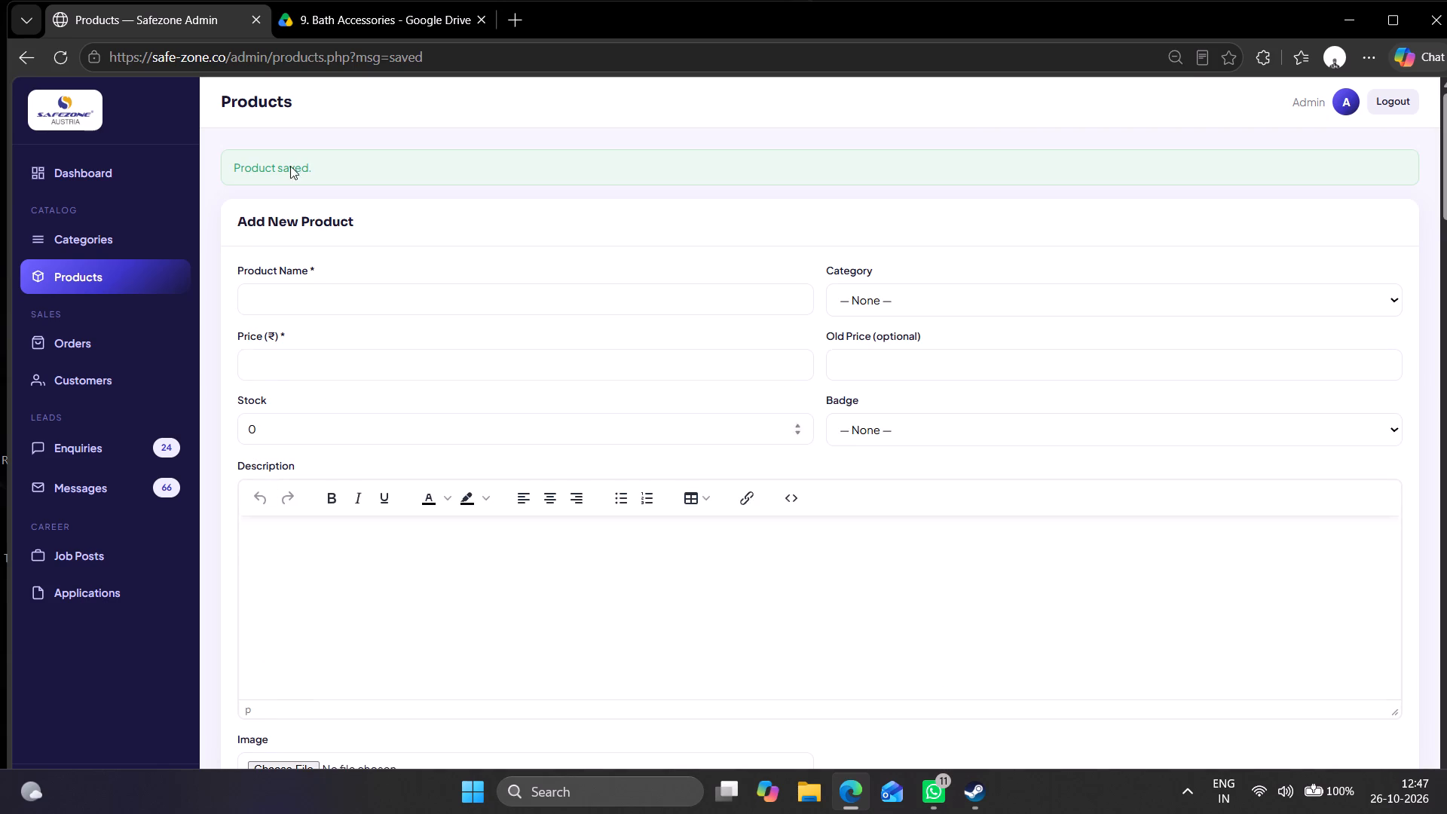
Switch to the Bath Accessories folder in Google Drive and show the hidden system tray apps.
{"action": "double_click", "coordinate": [313, 8]}
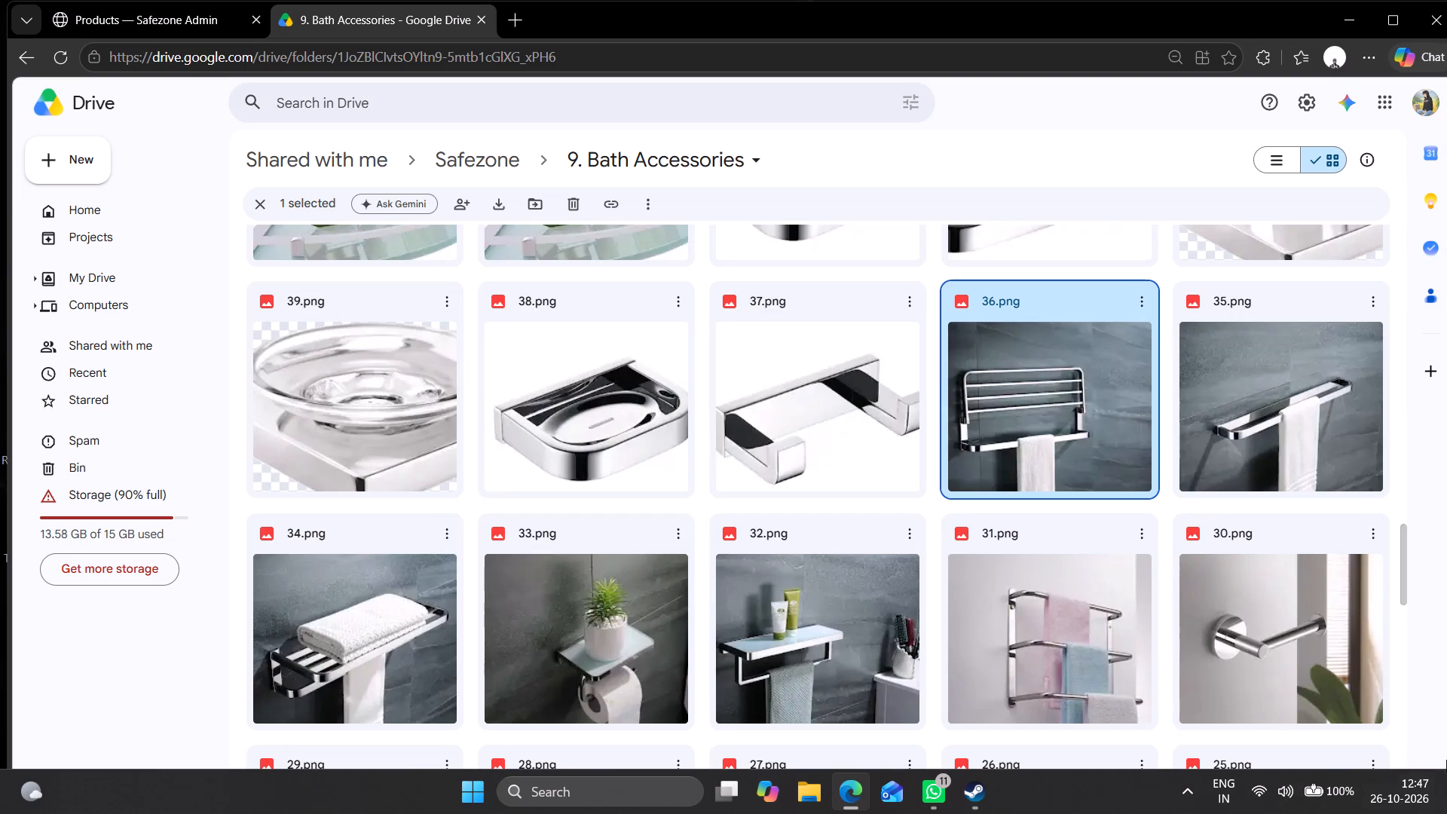
{"action": "left_click", "coordinate": [1185, 791]}
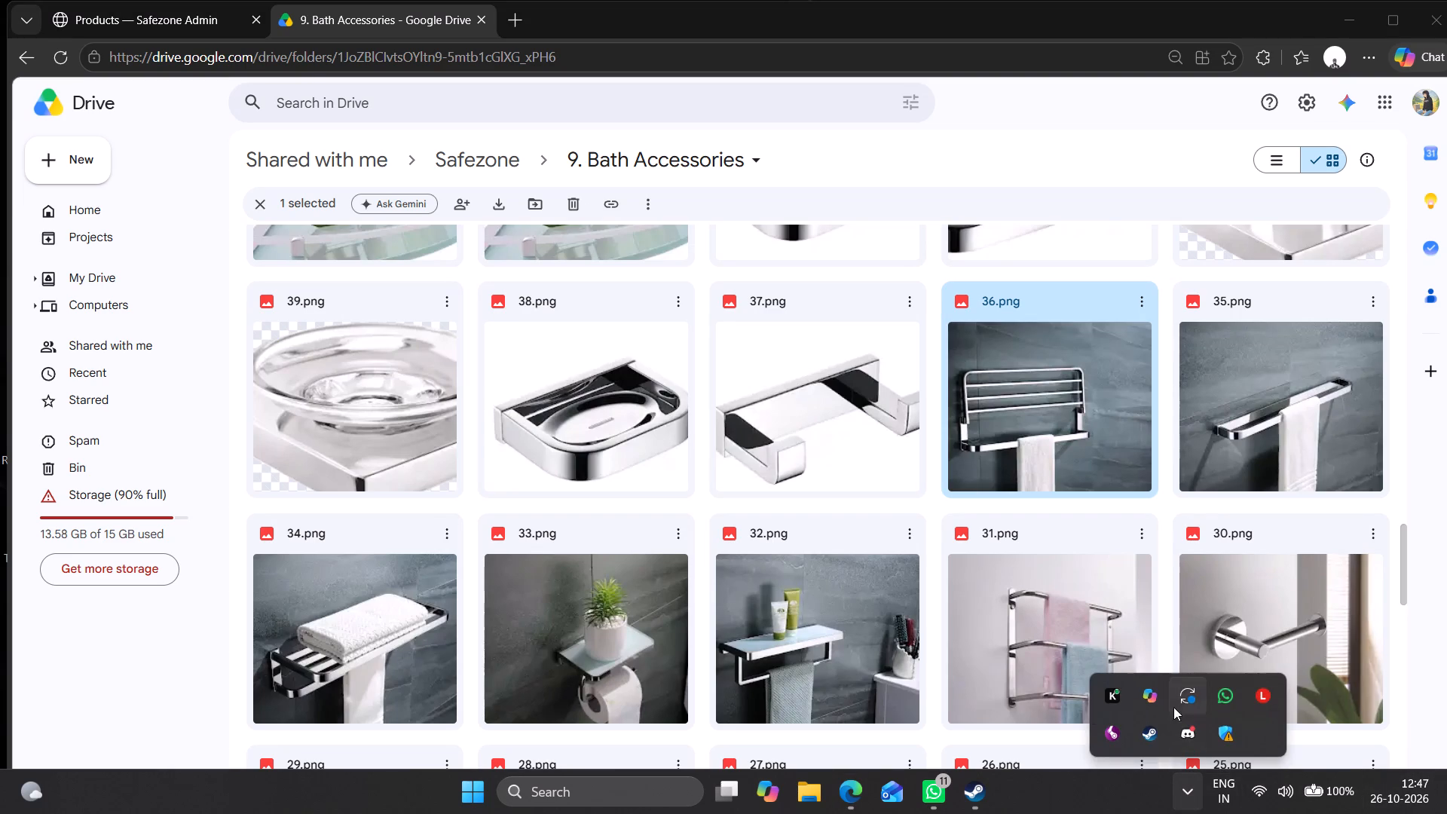
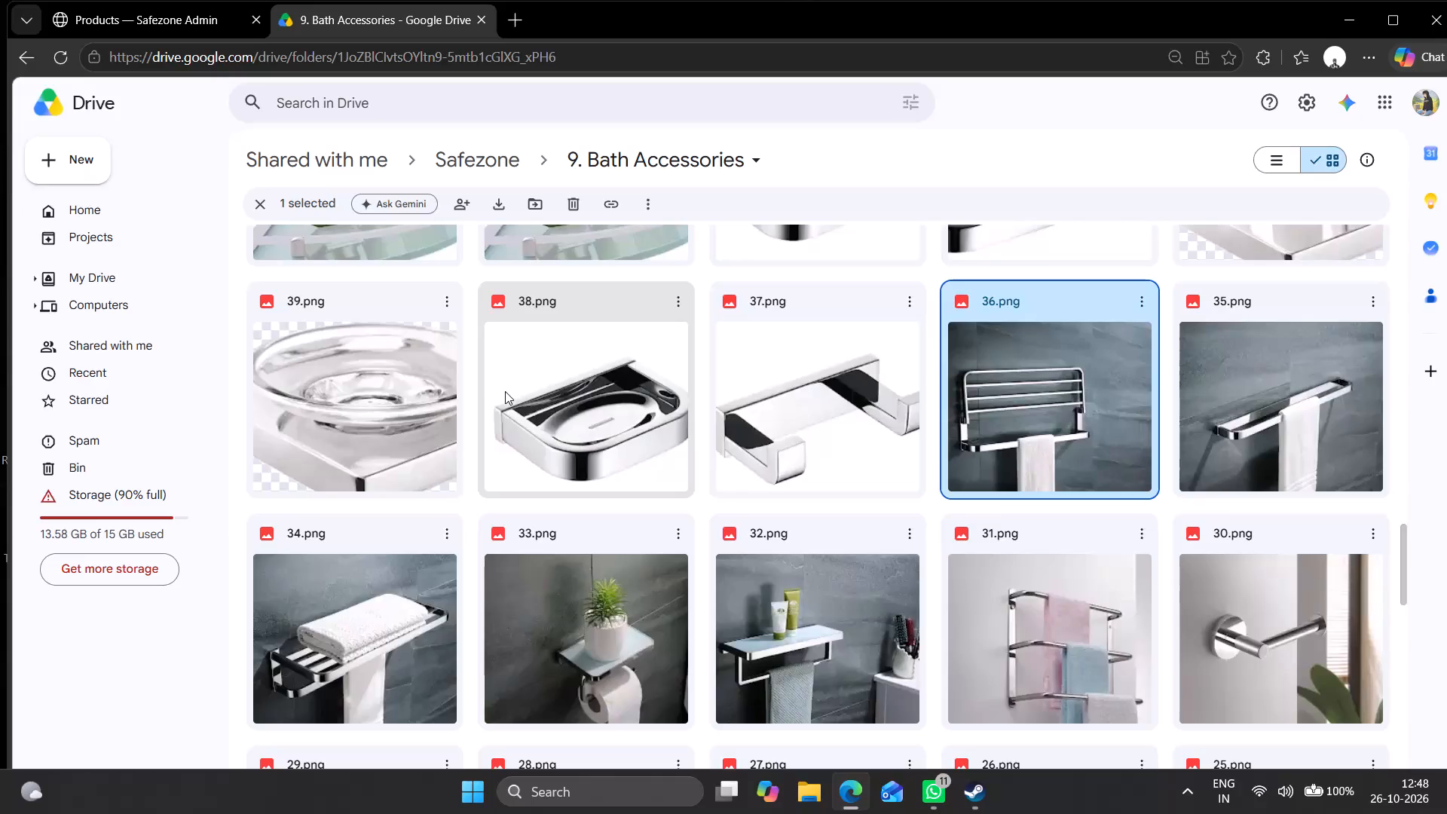
Download 31.png, the triple towel rack image, from the Bath Accessories folder.
{"action": "scroll", "coordinate": [583, 402], "scroll_direction": "down", "scroll_amount": 1}
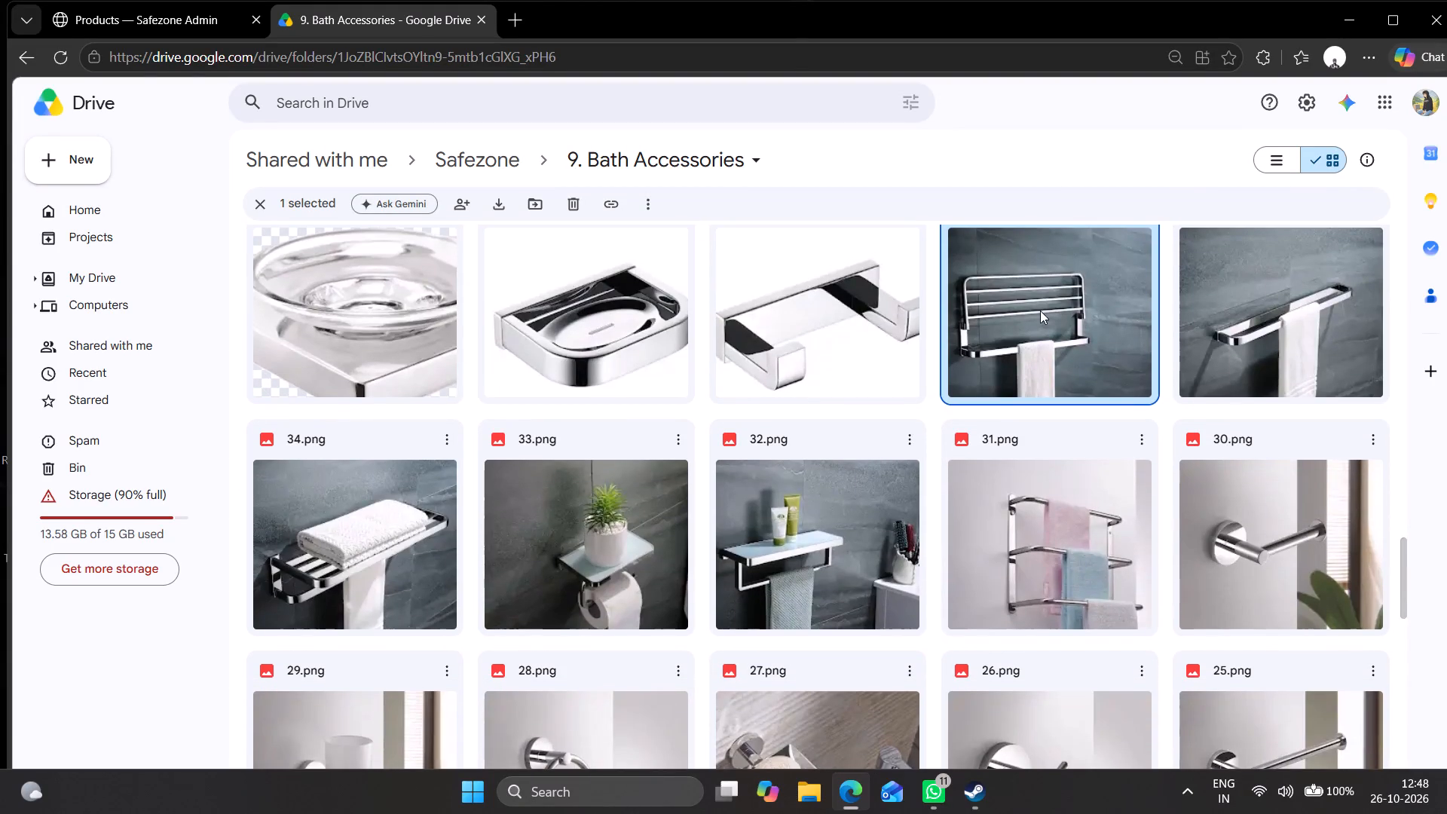
{"action": "double_click", "coordinate": [1140, 444]}
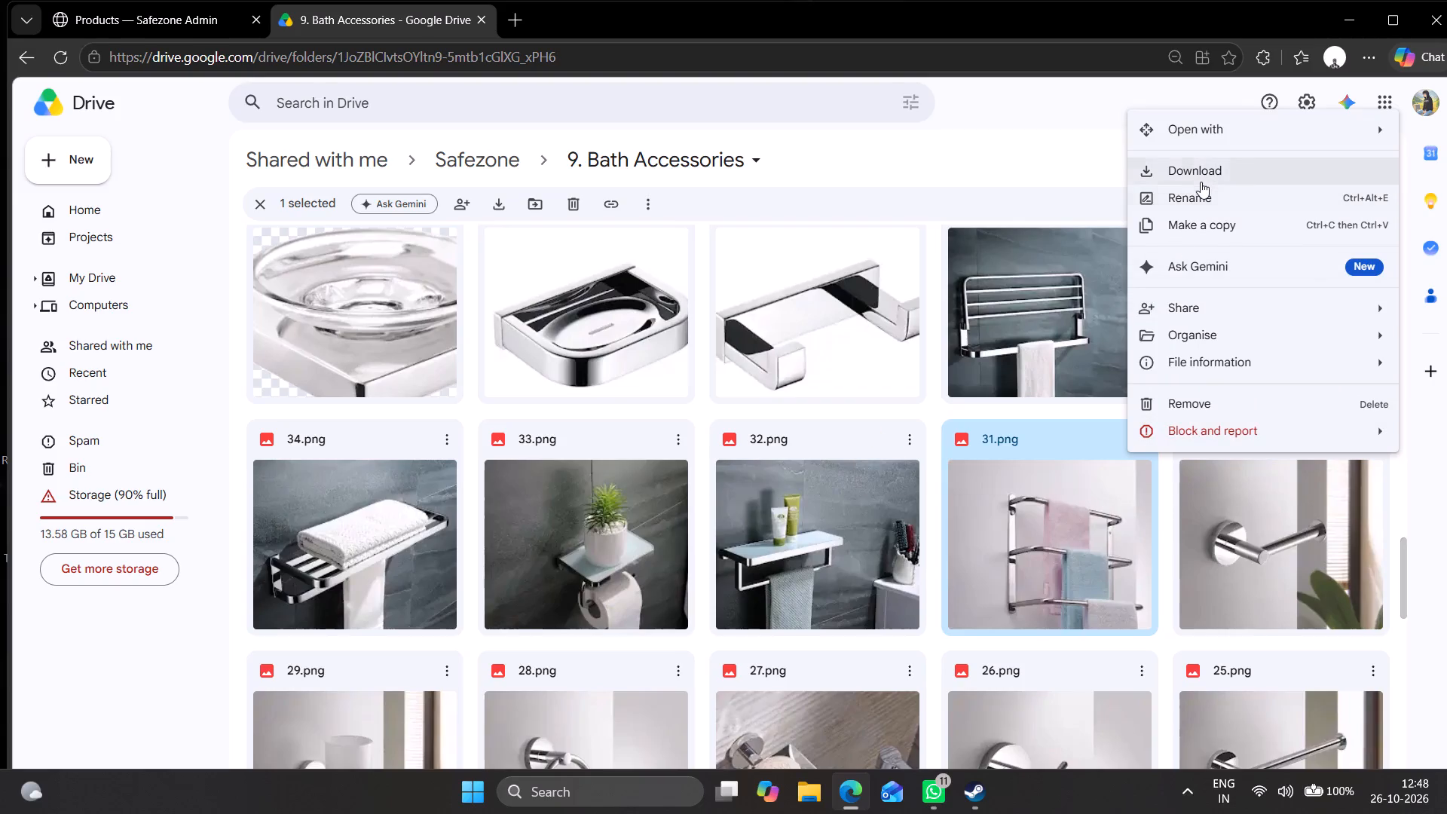
{"action": "double_click", "coordinate": [1201, 177]}
Switch to the Safezone Admin products page and name the new product Triple Towel Rack.
{"action": "triple_click", "coordinate": [142, 11]}
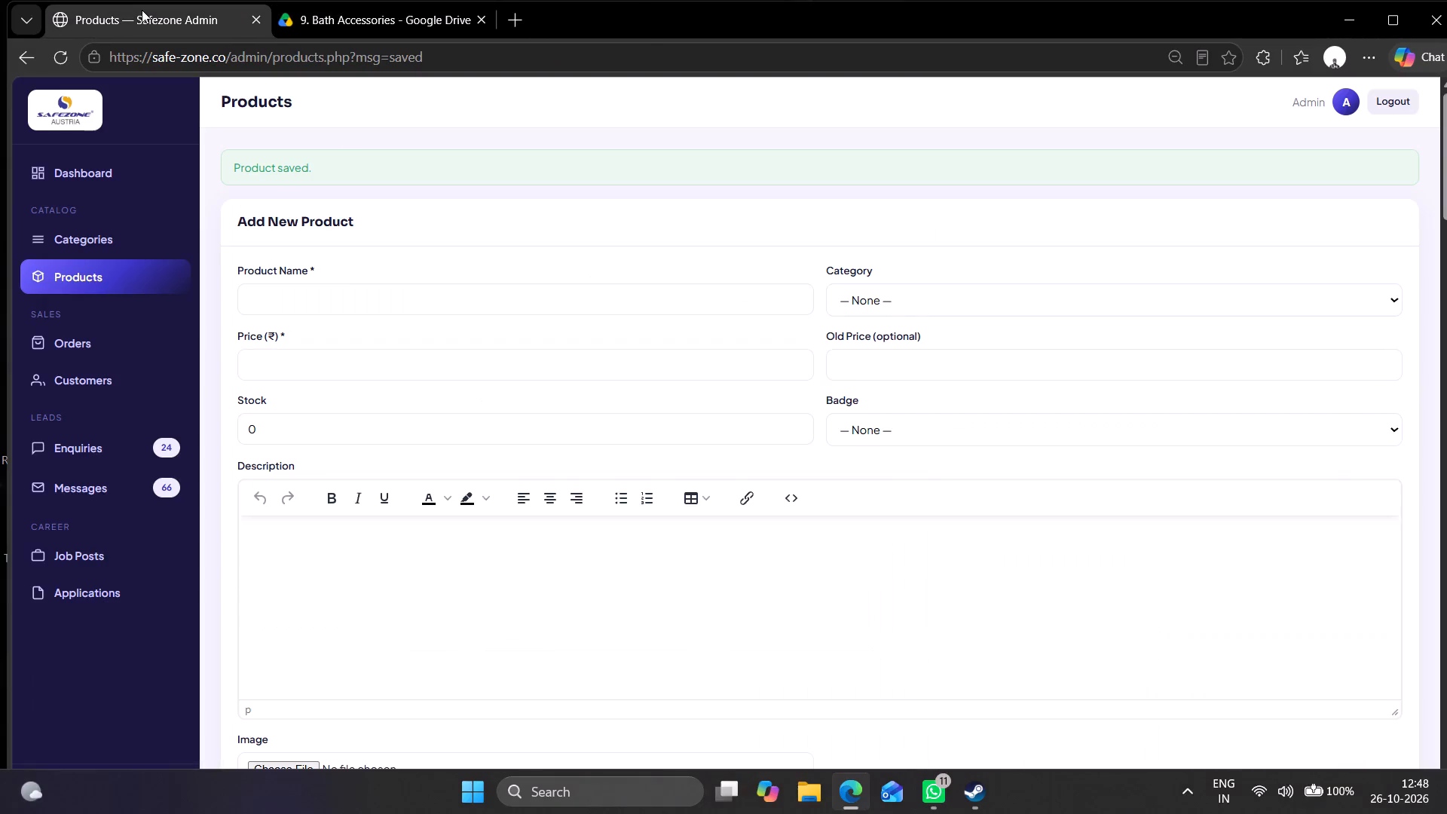
{"action": "double_click", "coordinate": [335, 299]}
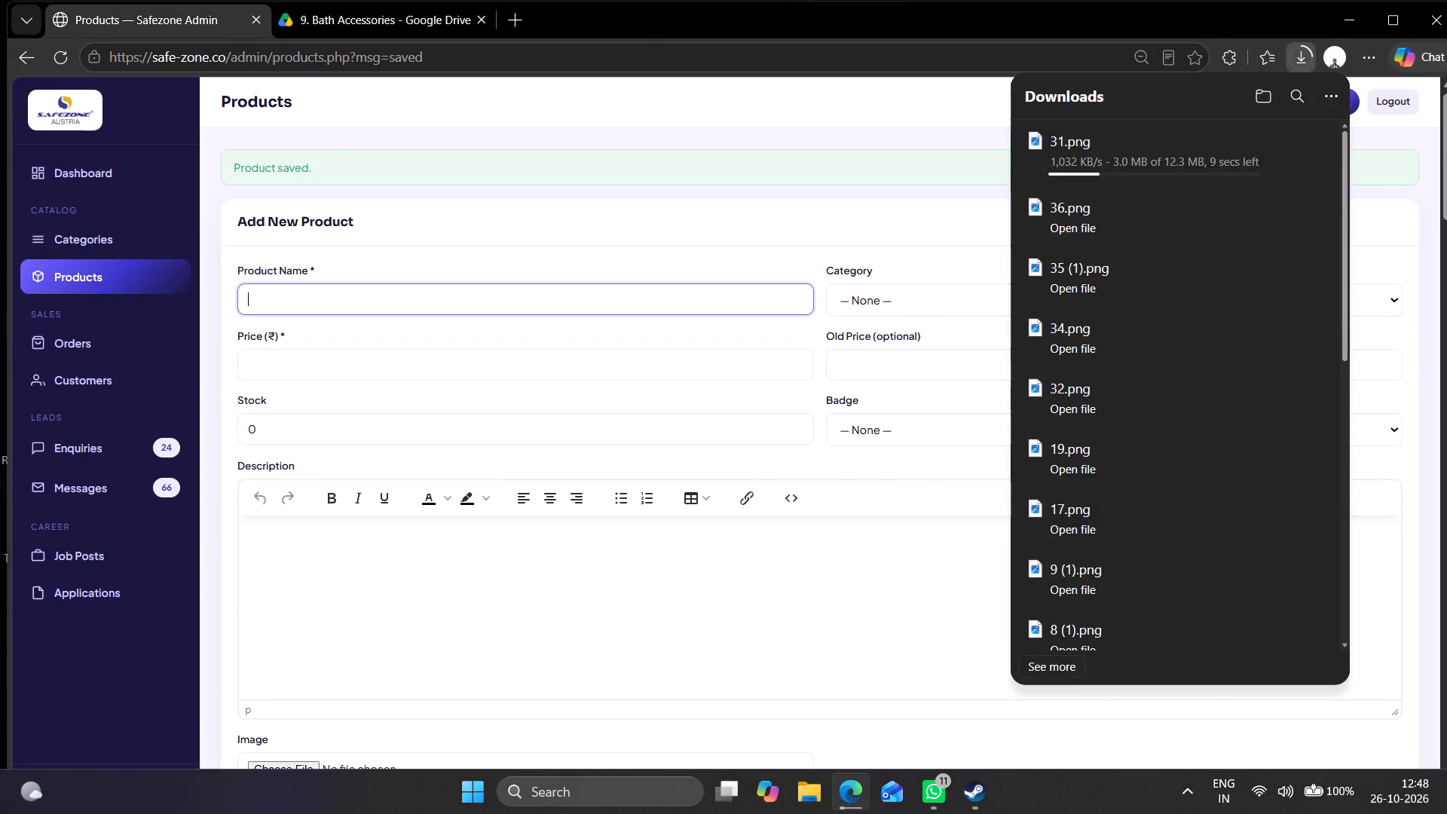
{"action": "type", "text": "Tr"}
{"action": "type", "text": "ipl"}
{"action": "type", "text": "e"}
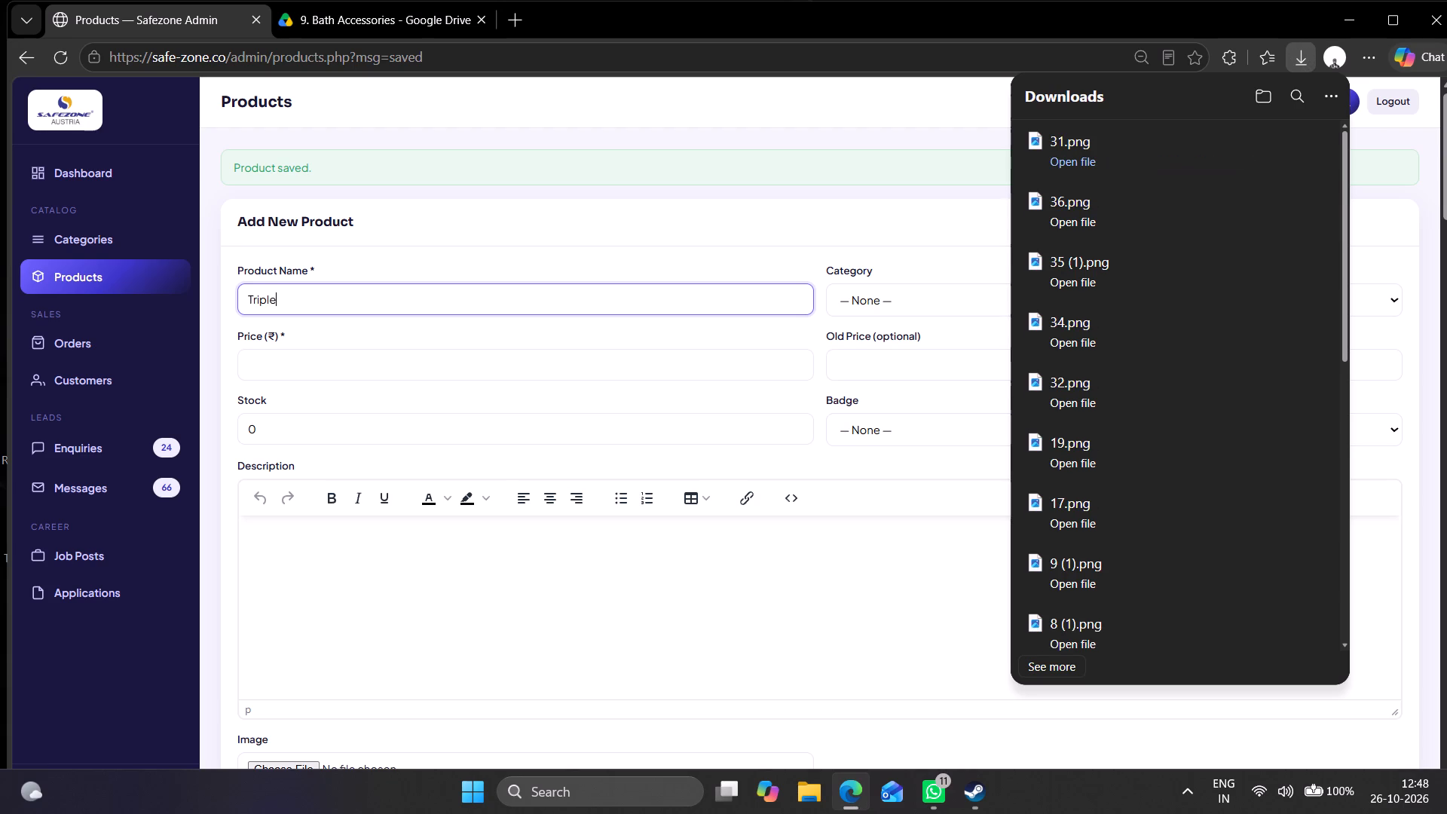
{"action": "key", "text": "space"}
{"action": "key", "text": "shift+t"}
{"action": "key", "text": "o"}
{"action": "type", "text": "wel"}
{"action": "key", "text": "space"}
{"action": "type", "text": "Rack"}
{"action": "key", "text": "space"}
Set the Triple Towel Rack's price to ₹2100 and its stock to 99.
{"action": "left_click", "coordinate": [279, 369]}
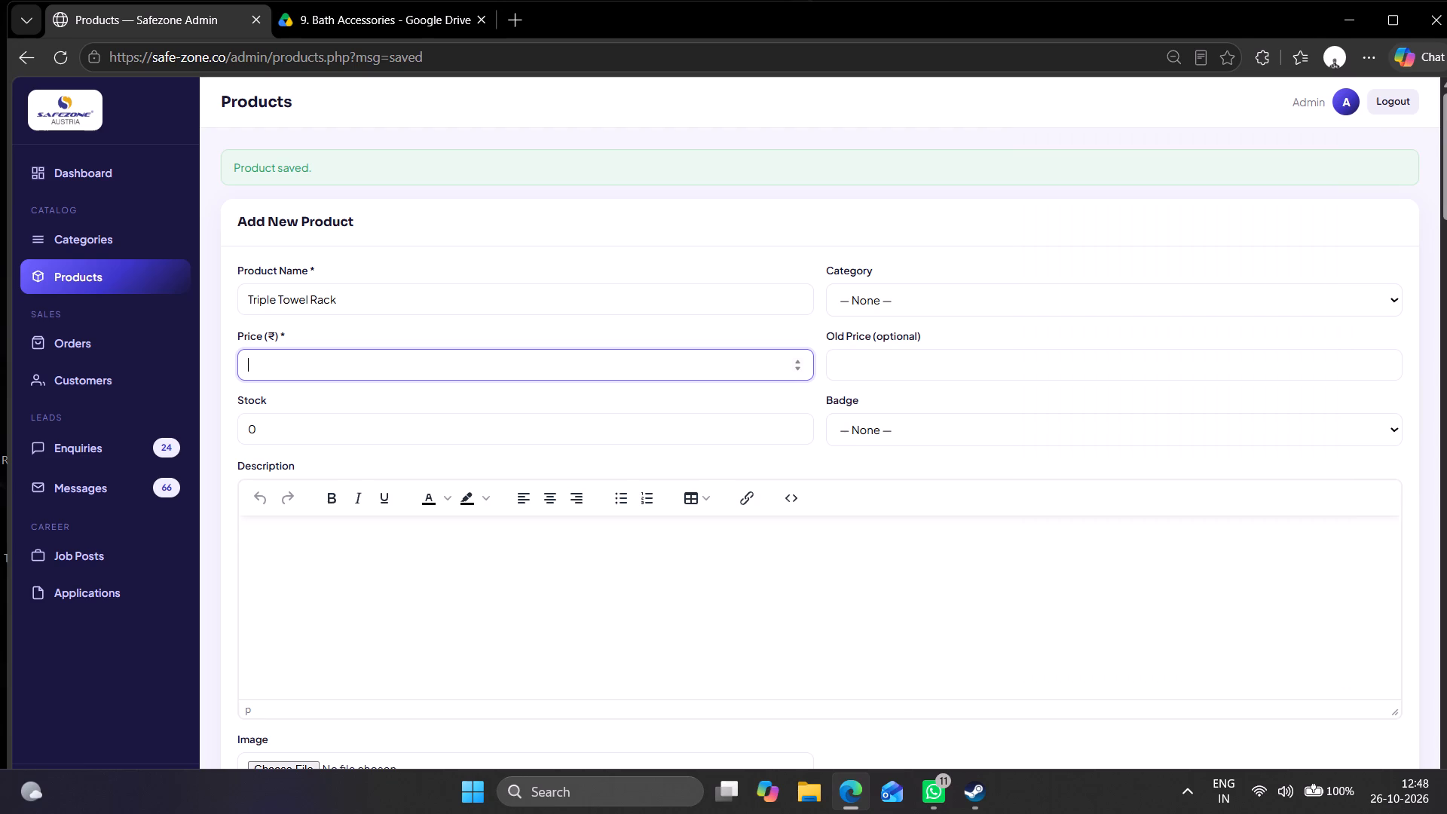
{"action": "type", "text": "21"}
{"action": "type", "text": "00"}
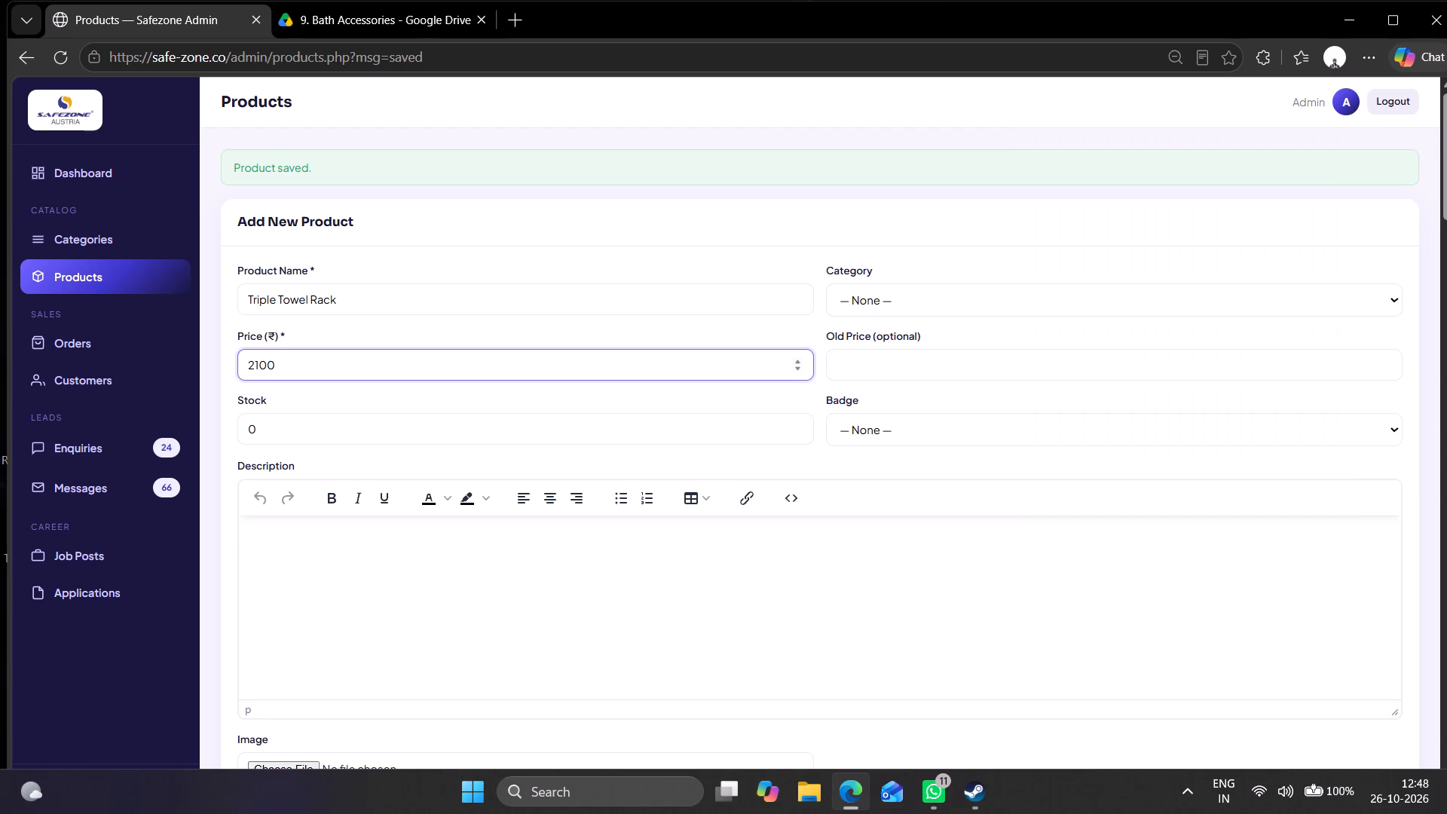
{"action": "left_click", "coordinate": [319, 432]}
{"action": "key", "text": "BackSpace"}
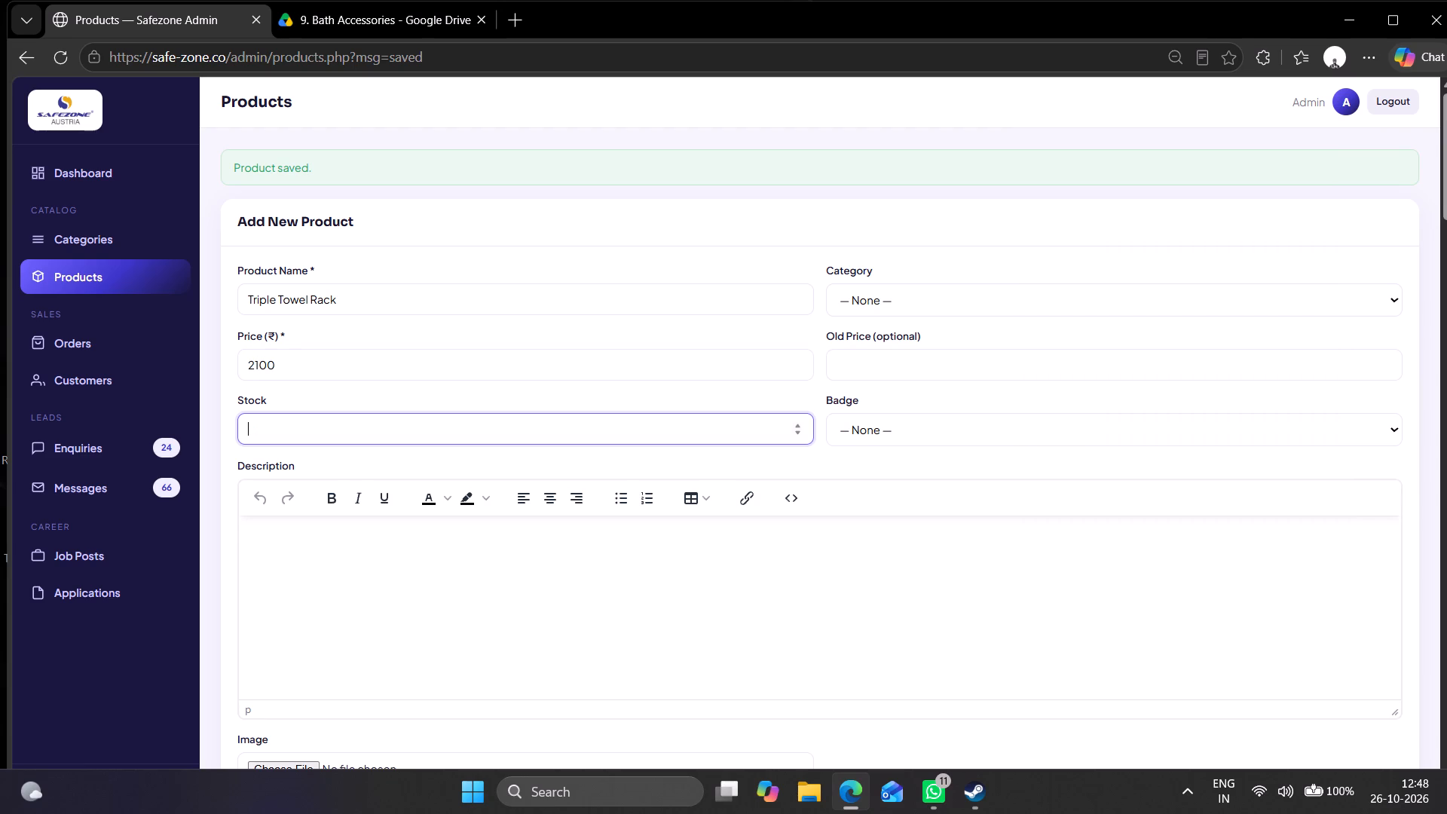
{"action": "type", "text": "99"}
Assign the Triple Towel Rack to the Bathroom Accessories category and give it the NEW badge.
{"action": "left_click", "coordinate": [928, 308]}
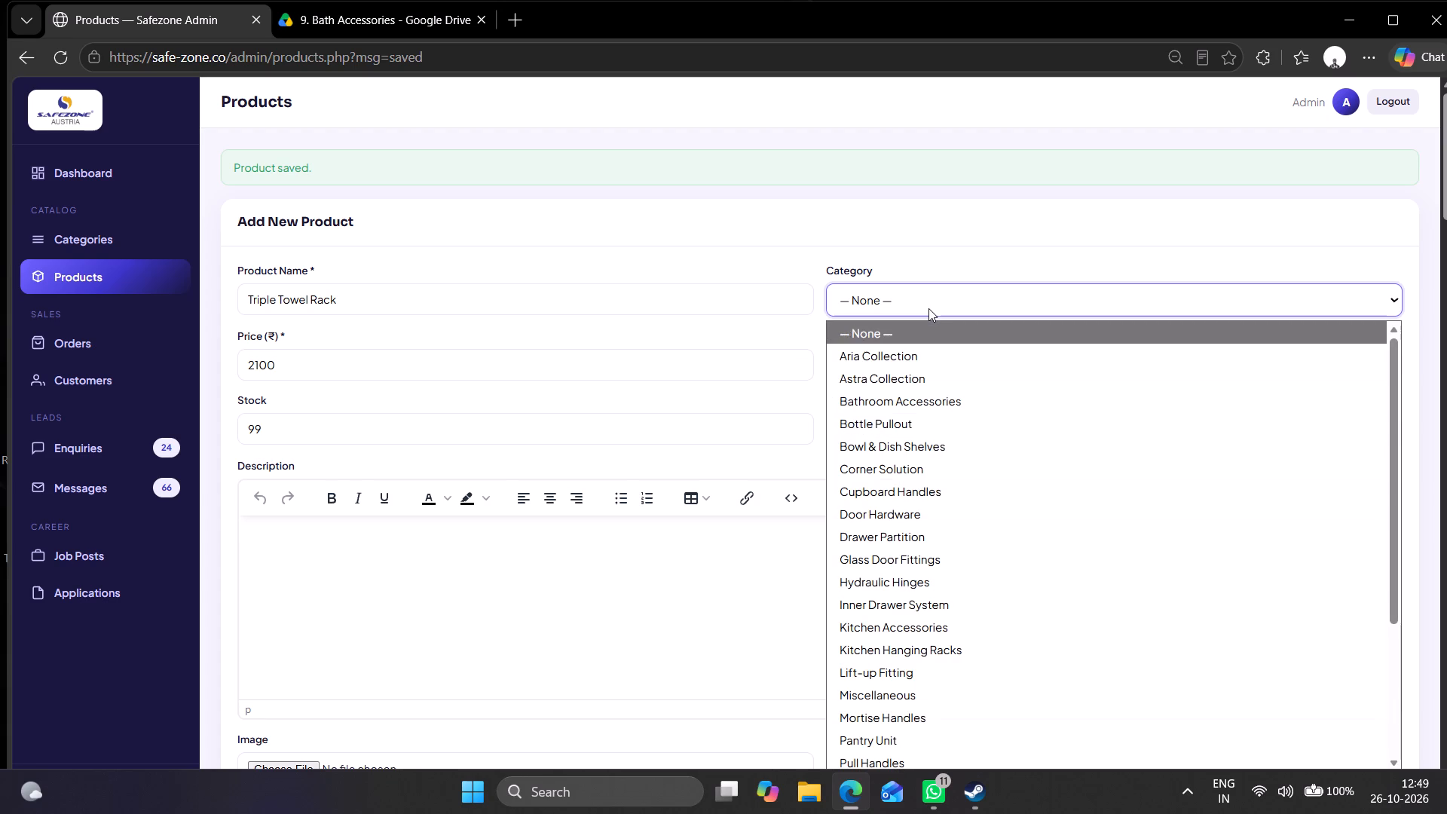
{"action": "key", "text": "b"}
{"action": "key", "text": "Return"}
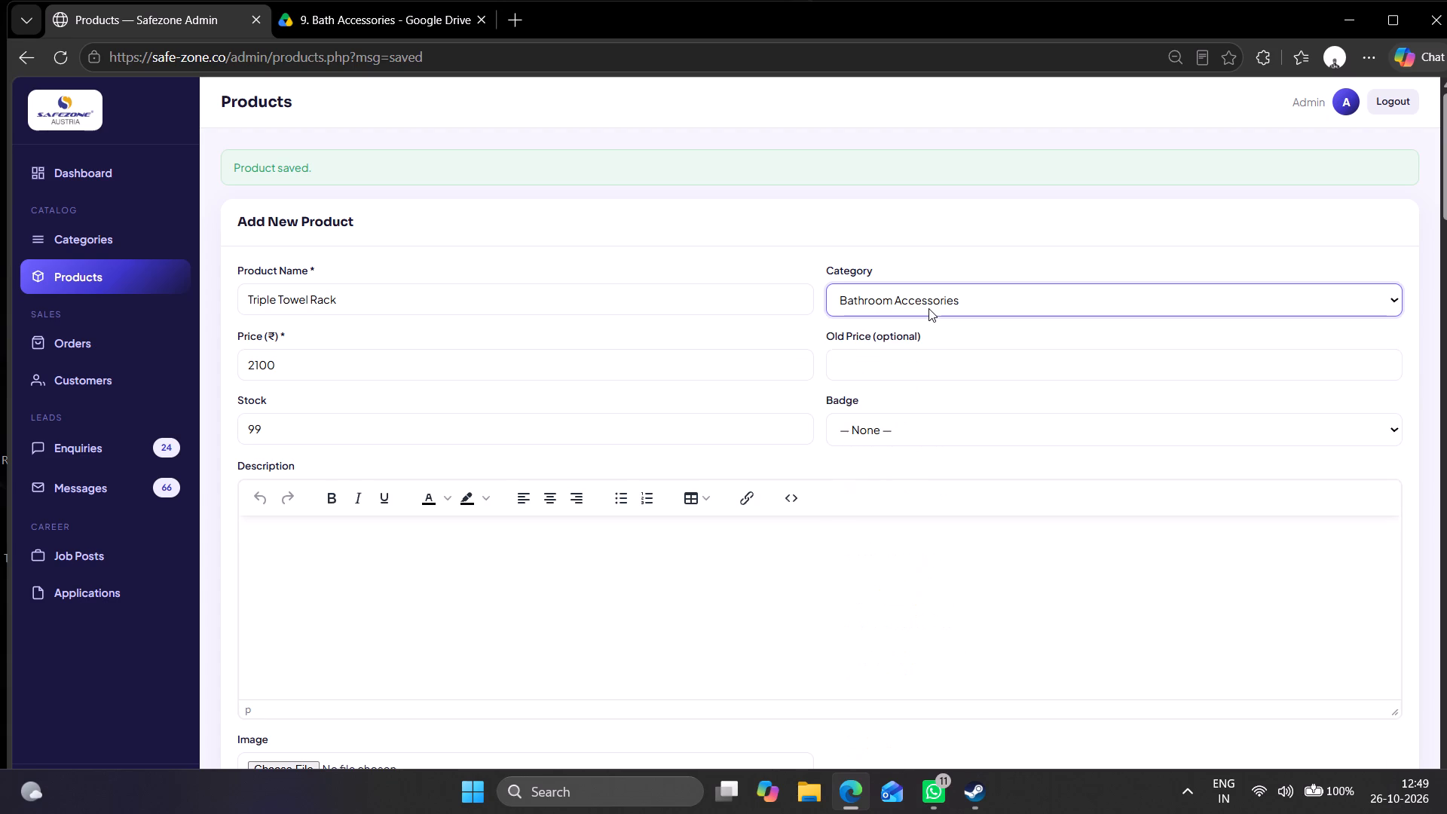
{"action": "triple_click", "coordinate": [916, 427]}
{"action": "double_click", "coordinate": [916, 427]}
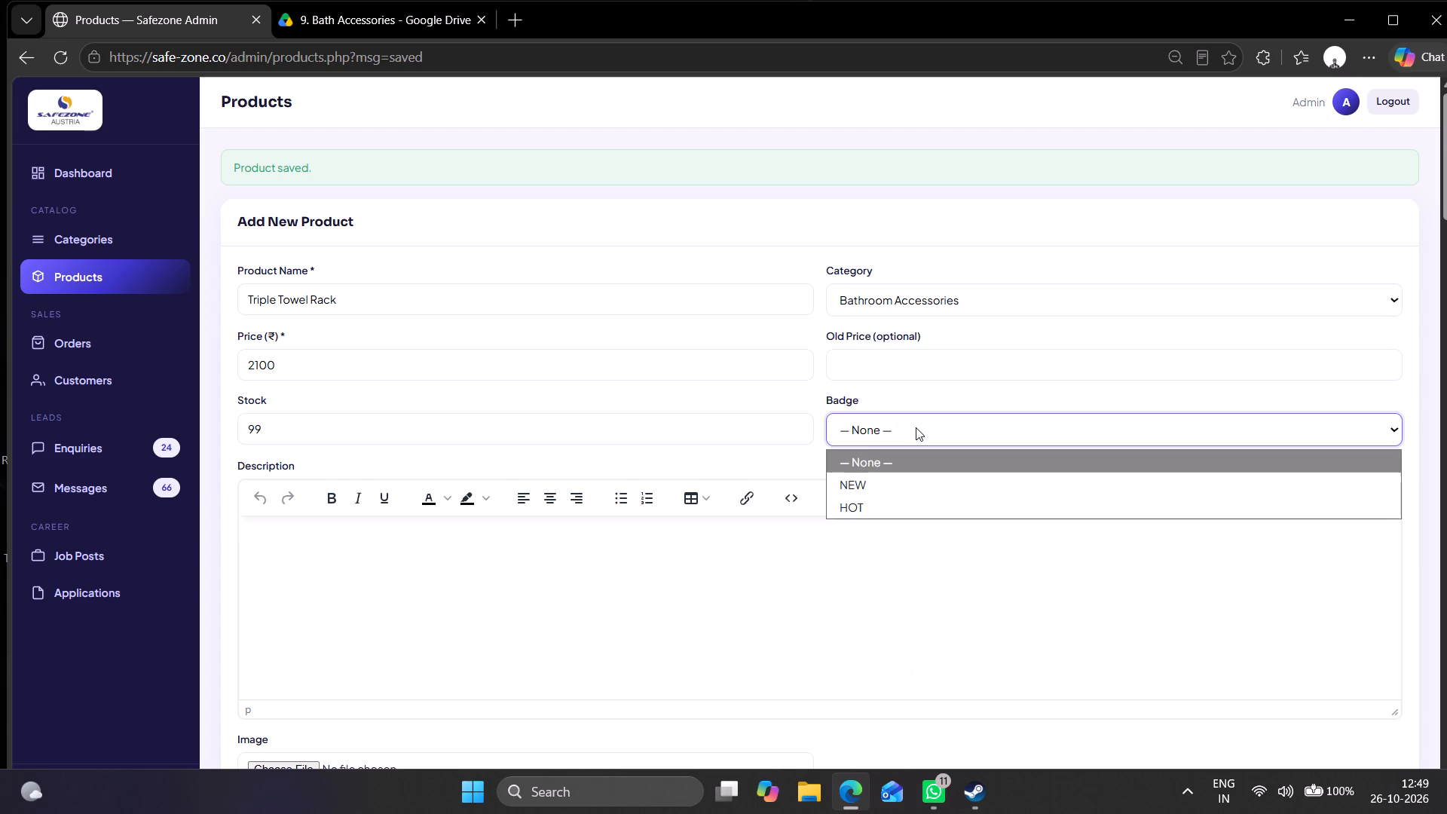
{"action": "key", "text": "n"}
{"action": "key", "text": "Return"}
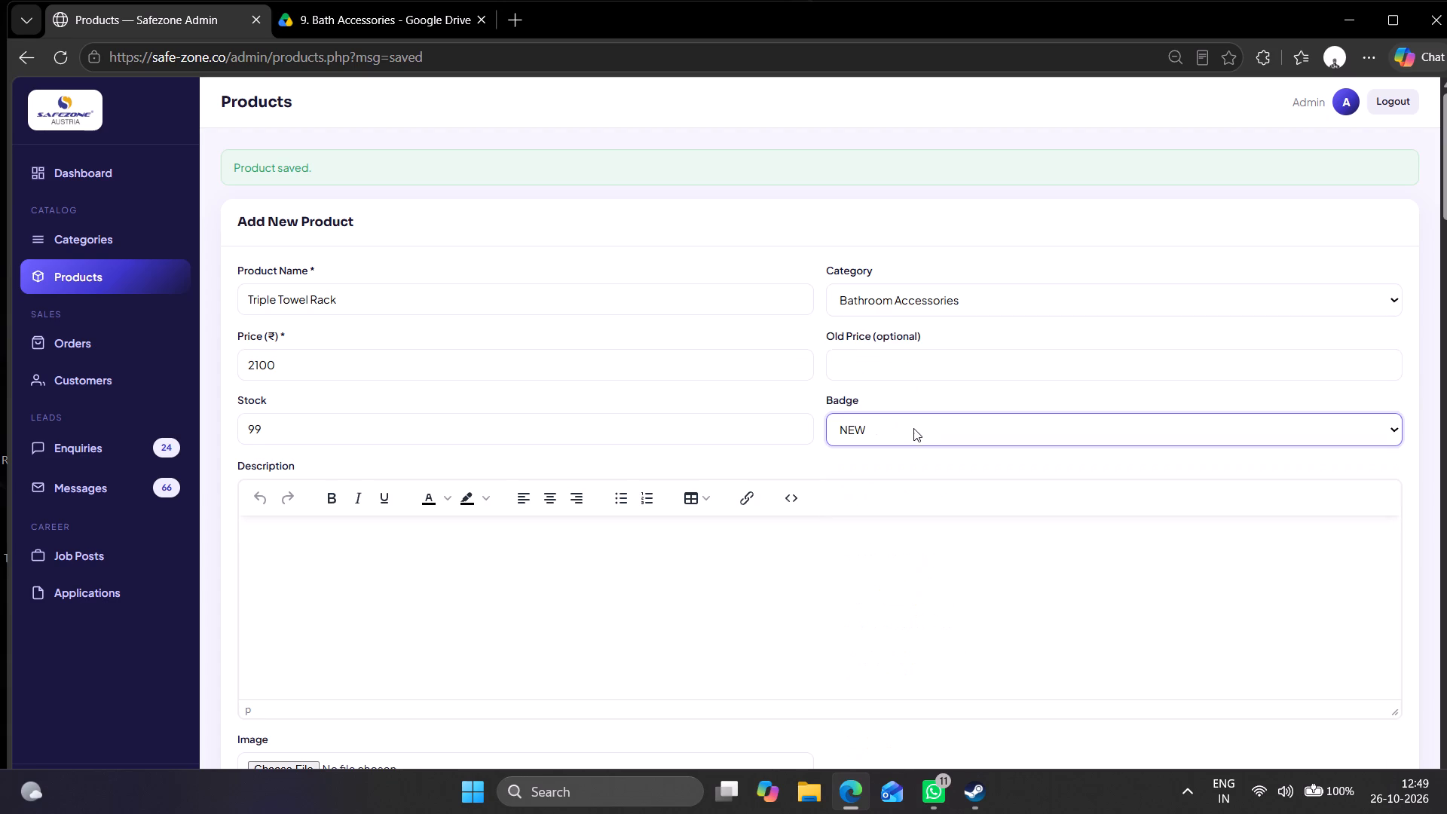
Attach 31.png from Downloads as the Triple Towel Rack's image and add the product to the catalog.
{"action": "scroll", "coordinate": [913, 432], "scroll_direction": "down", "scroll_amount": 3}
{"action": "left_click", "coordinate": [310, 480]}
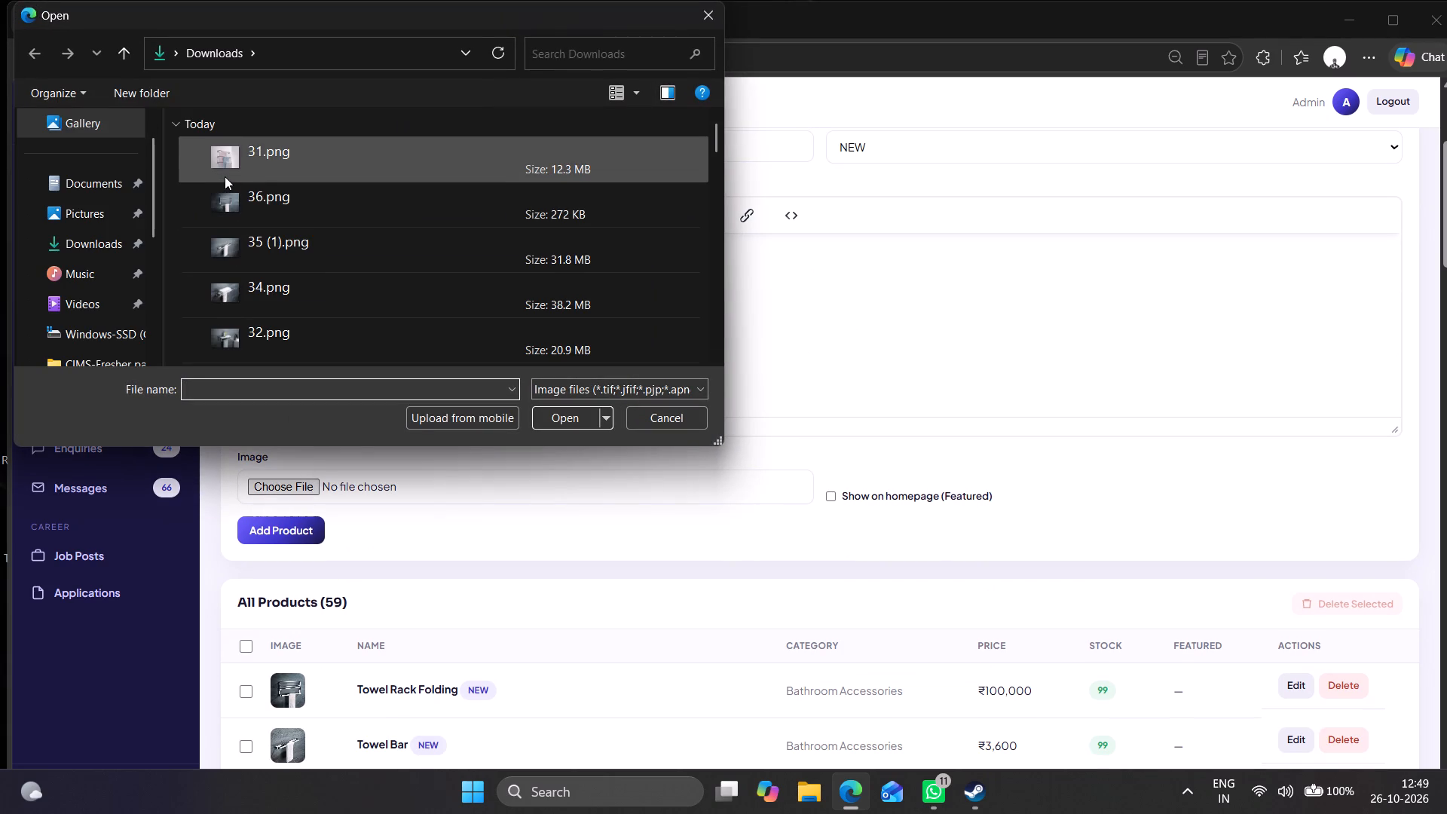
{"action": "double_click", "coordinate": [225, 176]}
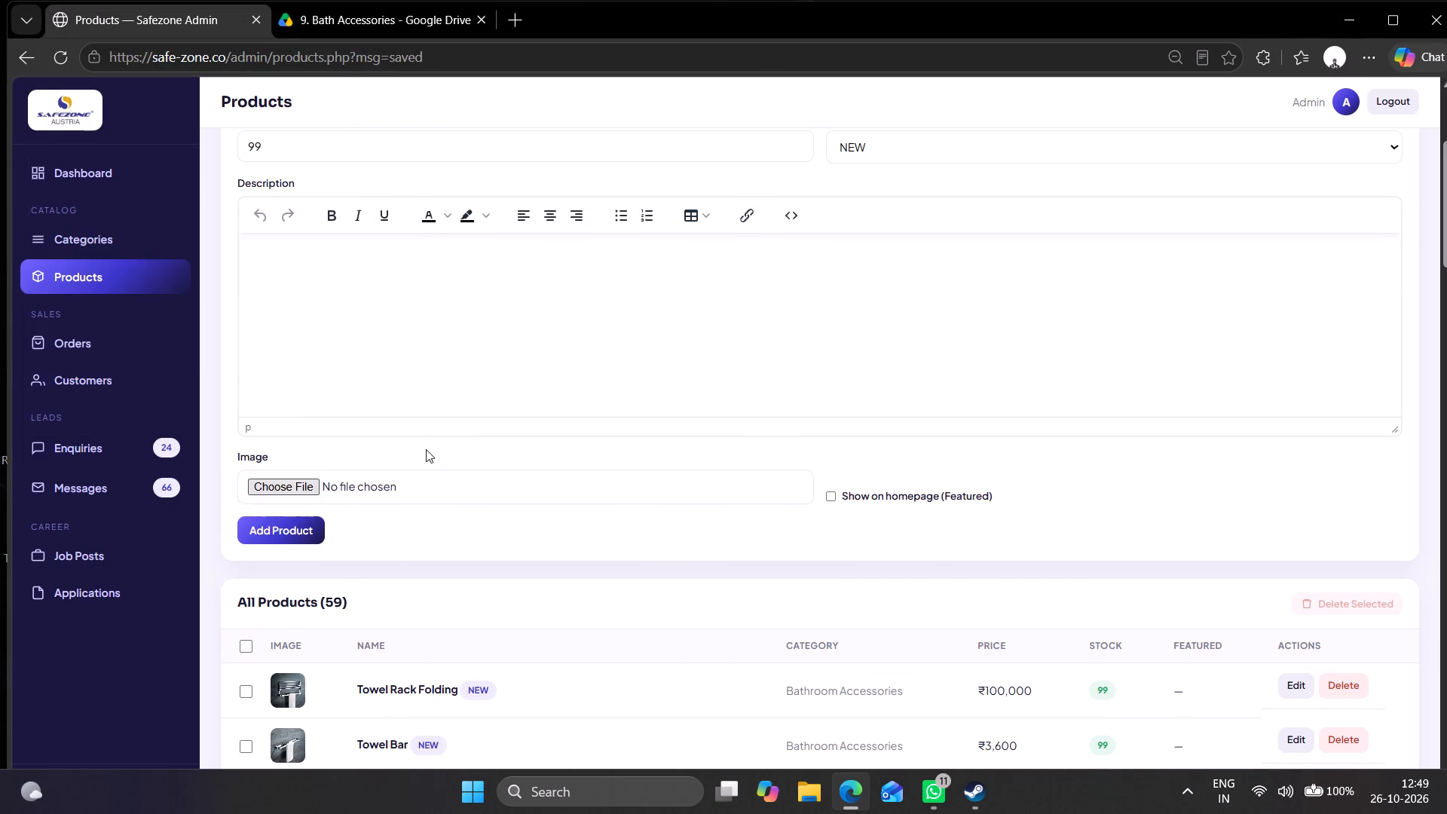
{"action": "scroll", "coordinate": [450, 456], "scroll_direction": "up", "scroll_amount": 4}
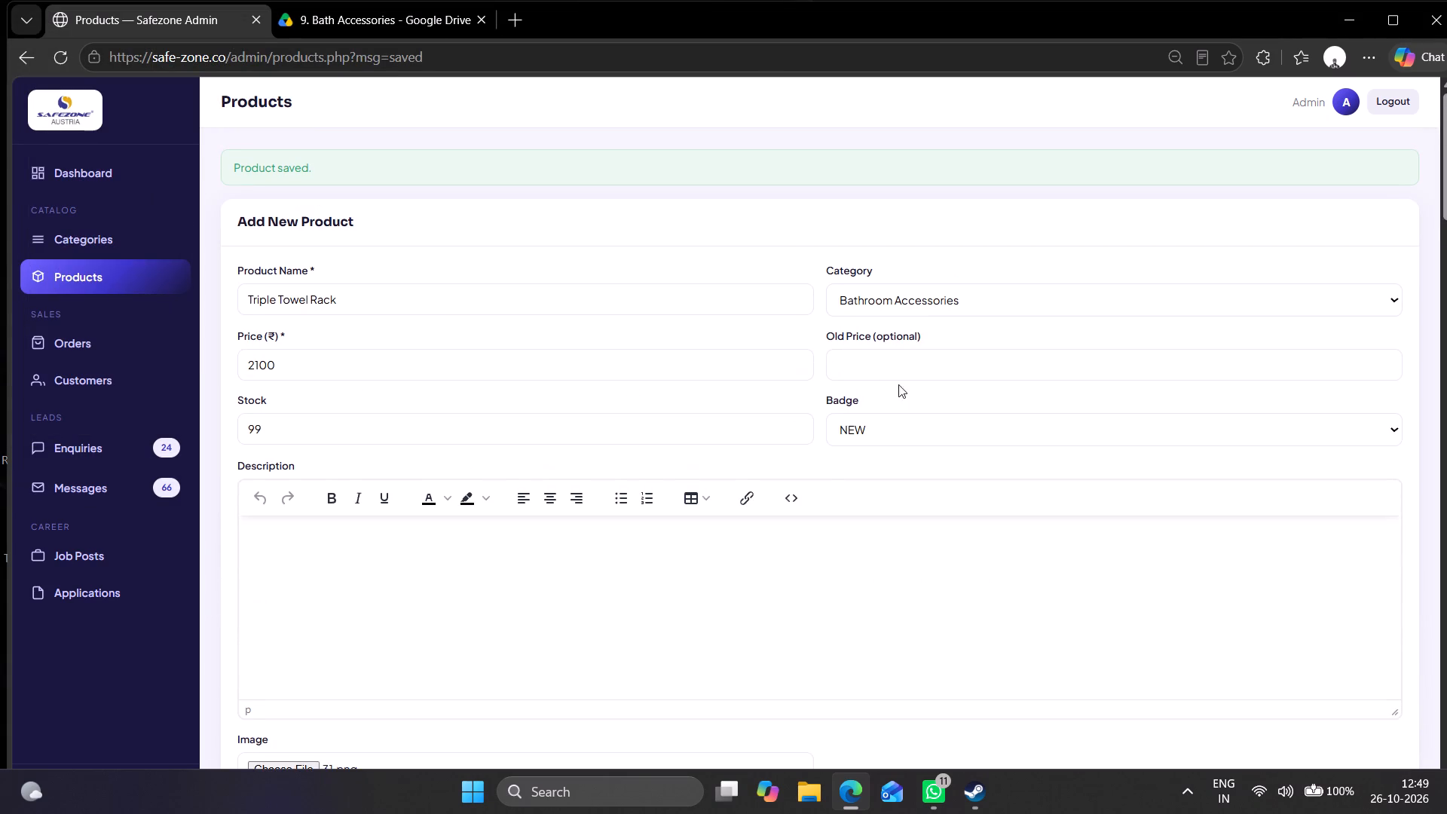
{"action": "scroll", "coordinate": [732, 394], "scroll_direction": "down", "scroll_amount": 6}
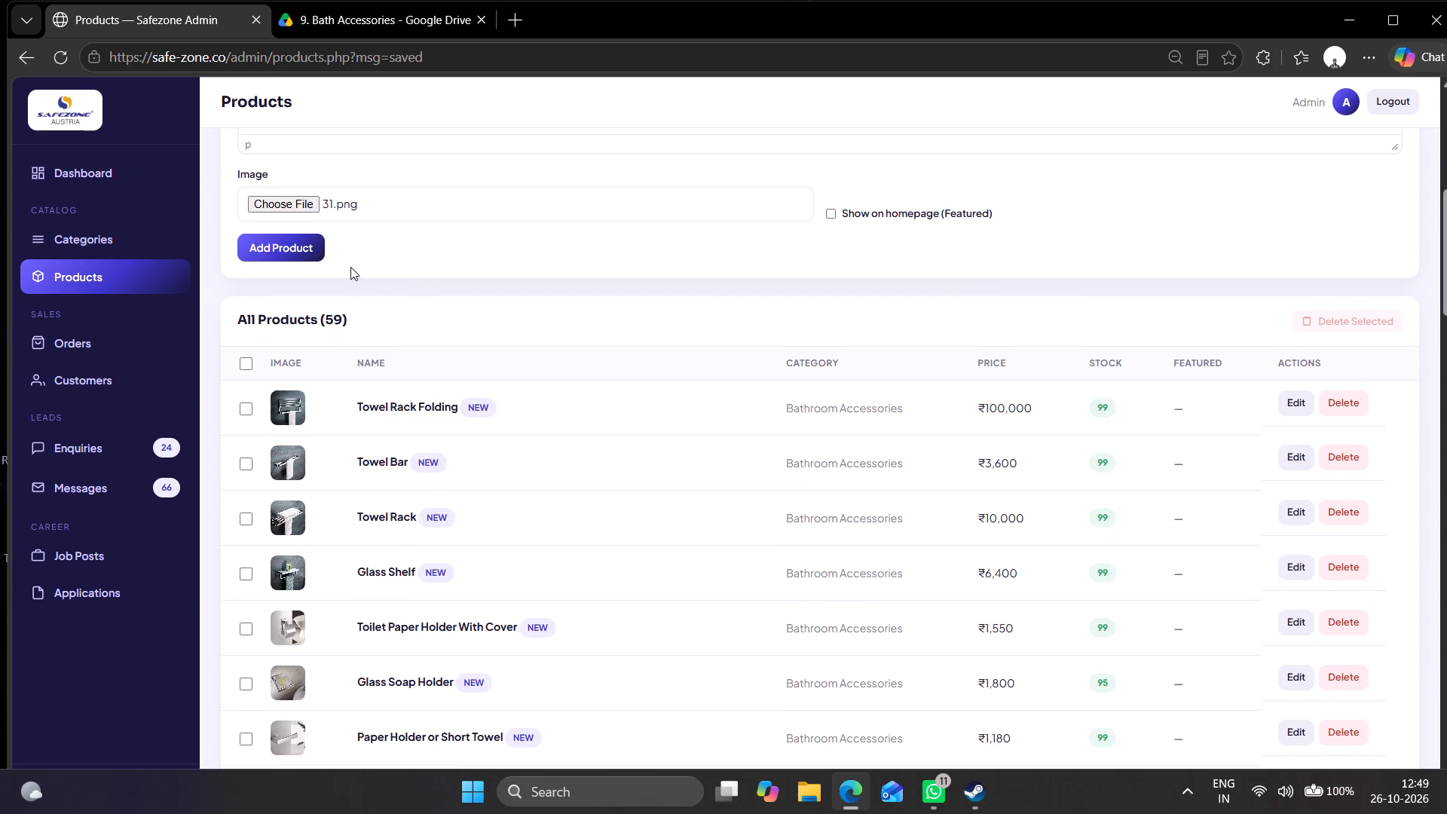
{"action": "double_click", "coordinate": [313, 249]}
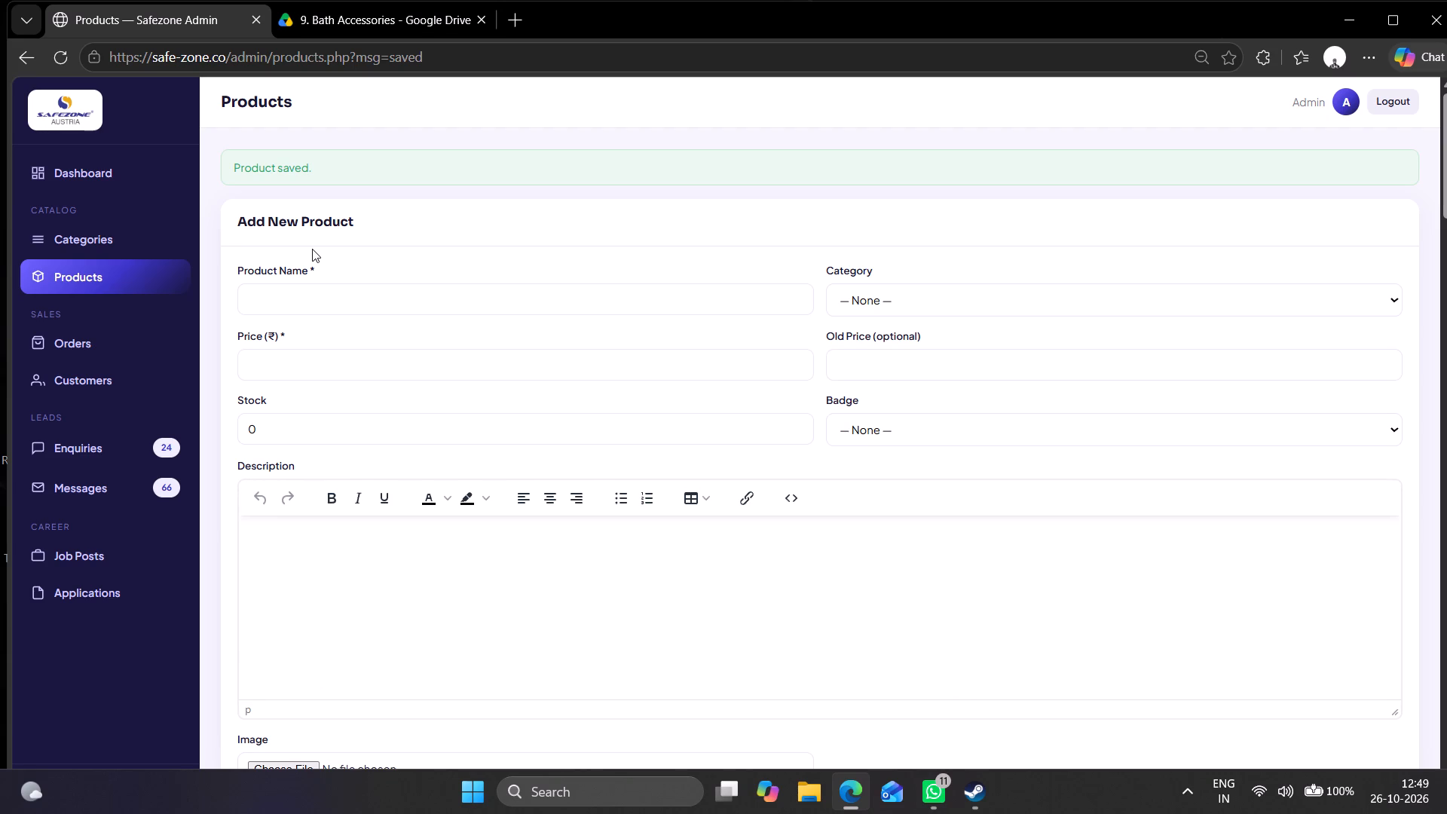
Switch to Google Drive, download the corner glass shelf image 43.png, and return to the Bath Accessories folder.
{"action": "left_click", "coordinate": [304, 24]}
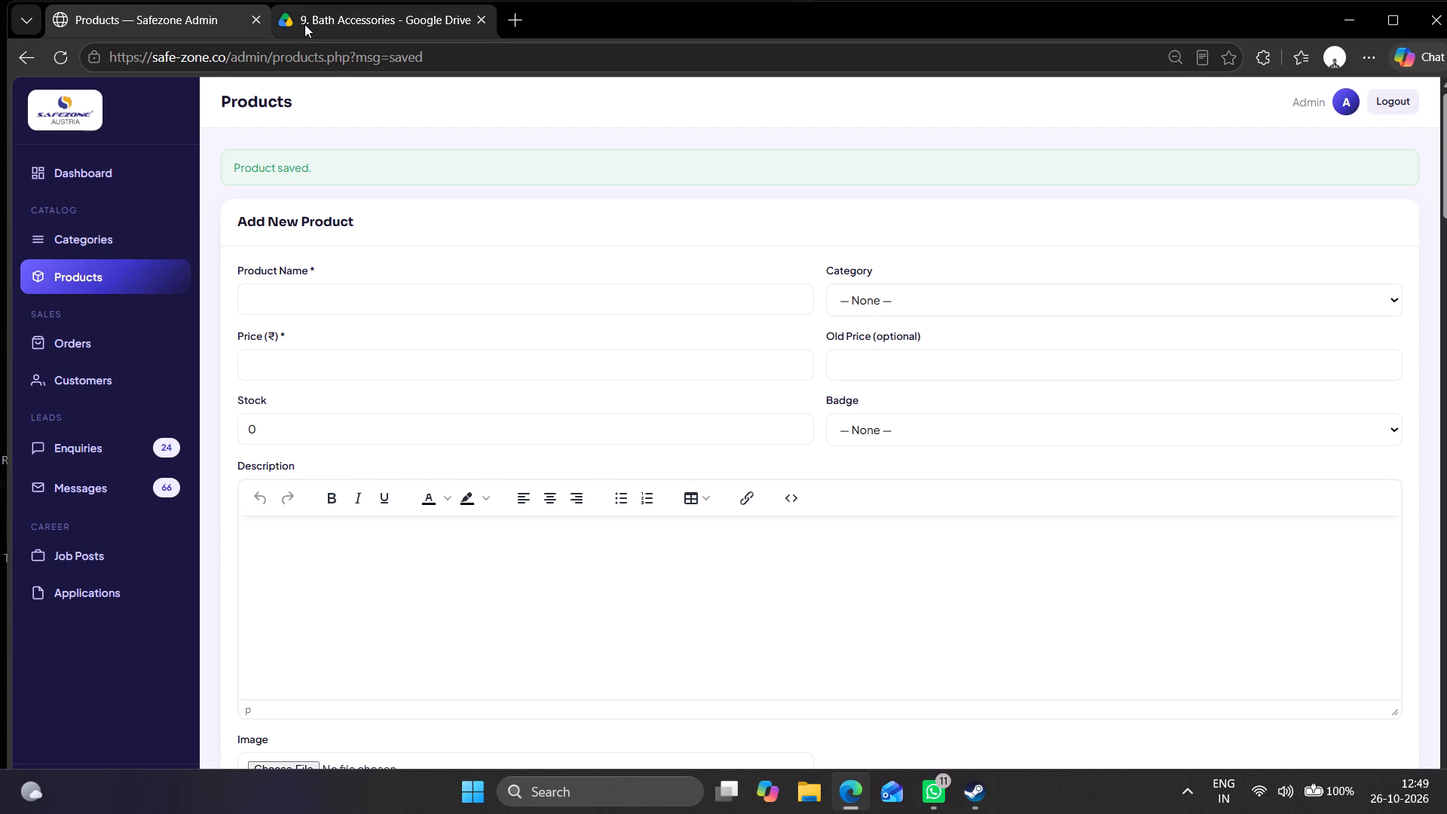
{"action": "scroll", "coordinate": [801, 526], "scroll_direction": "down", "scroll_amount": 4}
{"action": "scroll", "coordinate": [699, 504], "scroll_direction": "down", "scroll_amount": 15}
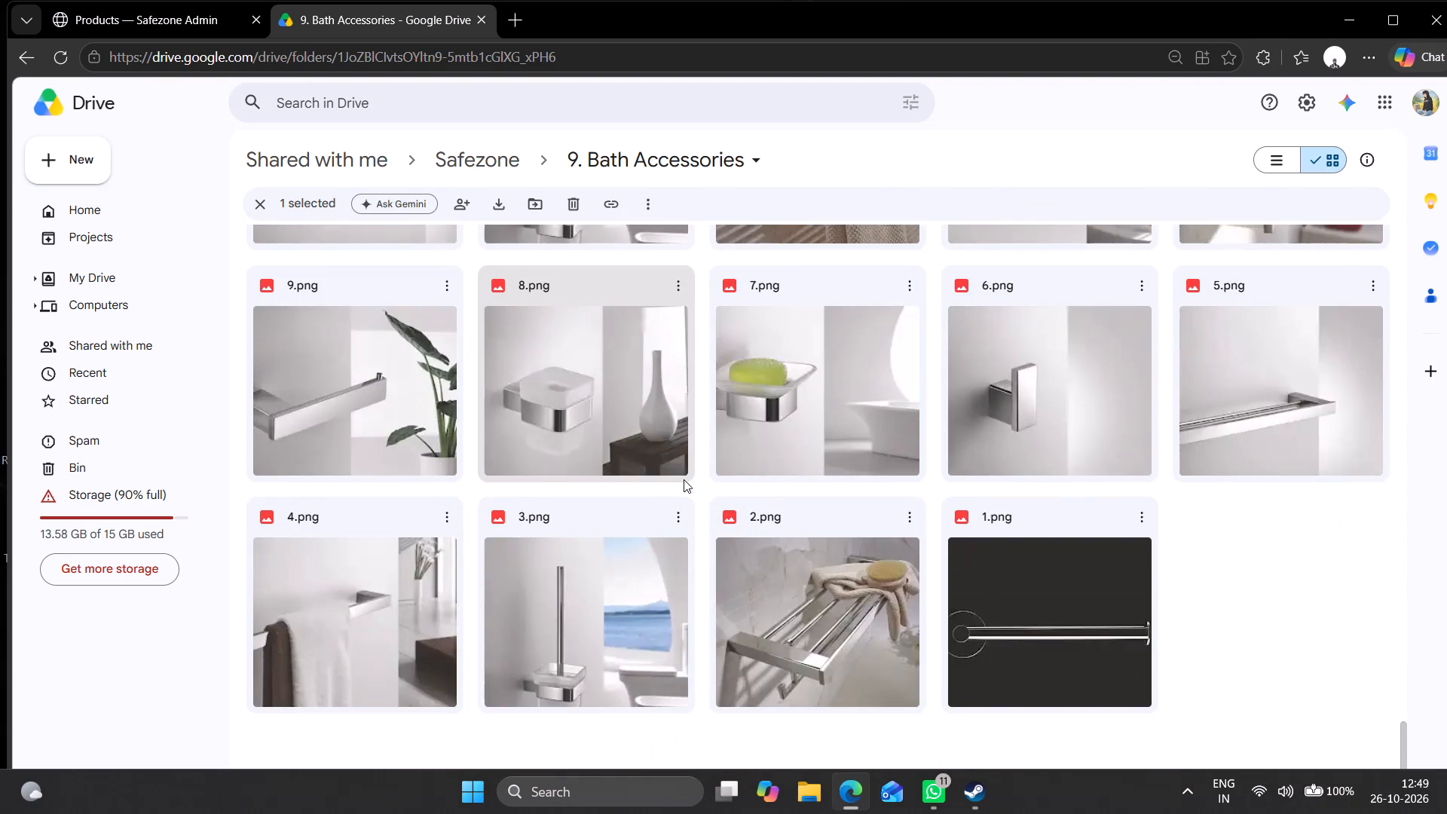
{"action": "scroll", "coordinate": [684, 479], "scroll_direction": "up", "scroll_amount": 19}
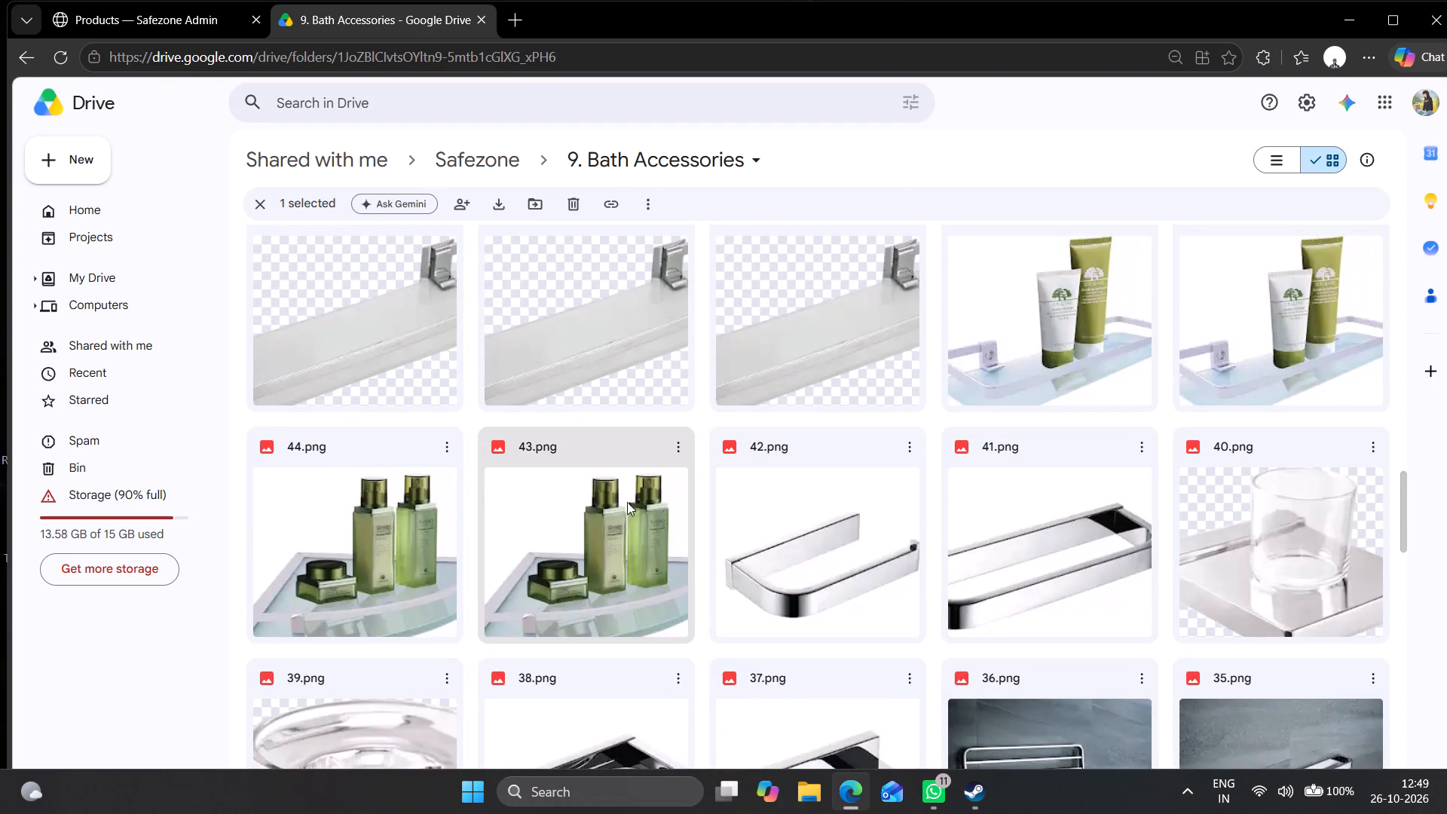
{"action": "triple_click", "coordinate": [659, 453]}
{"action": "double_click", "coordinate": [659, 453]}
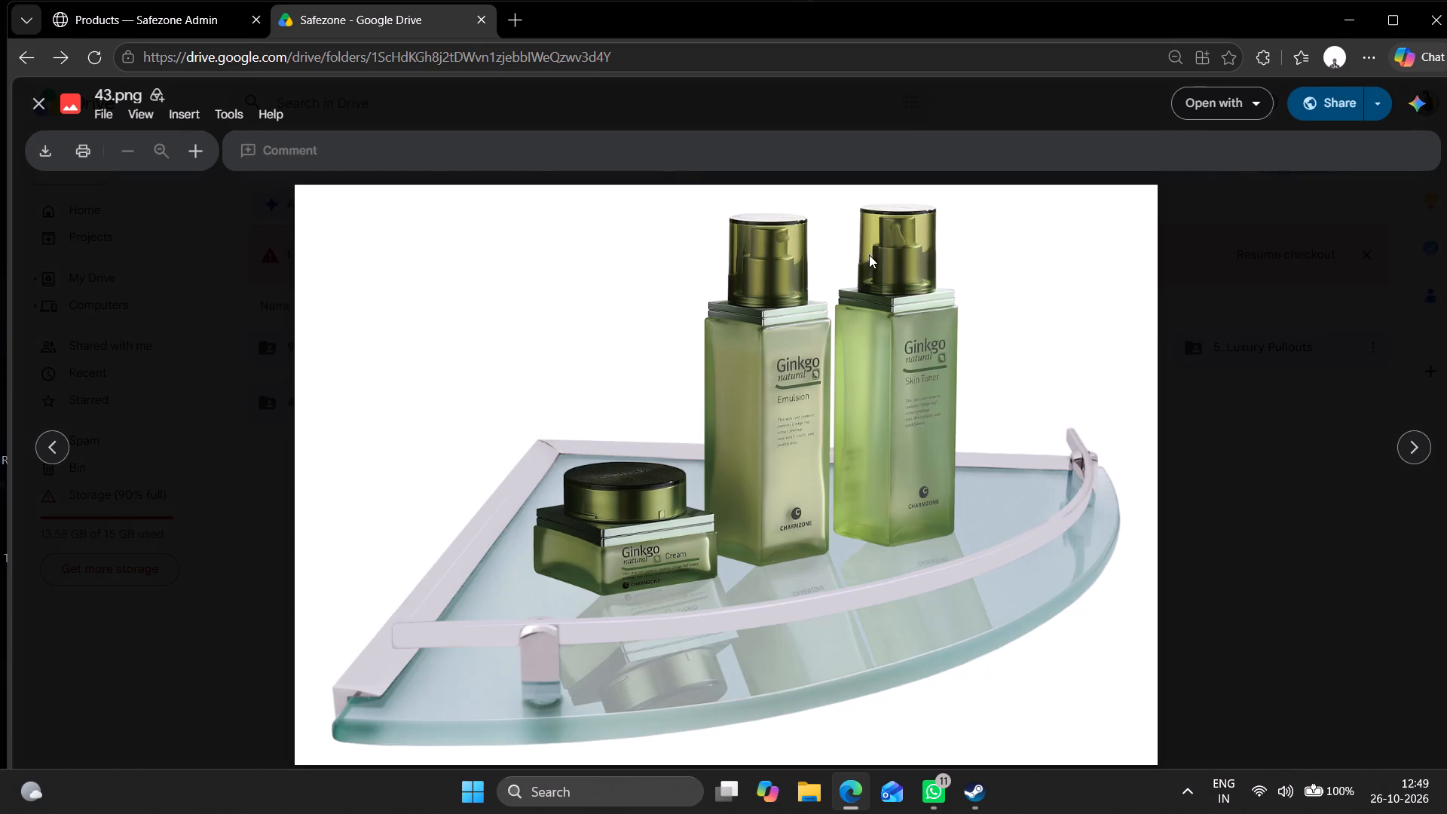
{"action": "double_click", "coordinate": [53, 158]}
{"action": "double_click", "coordinate": [37, 109]}
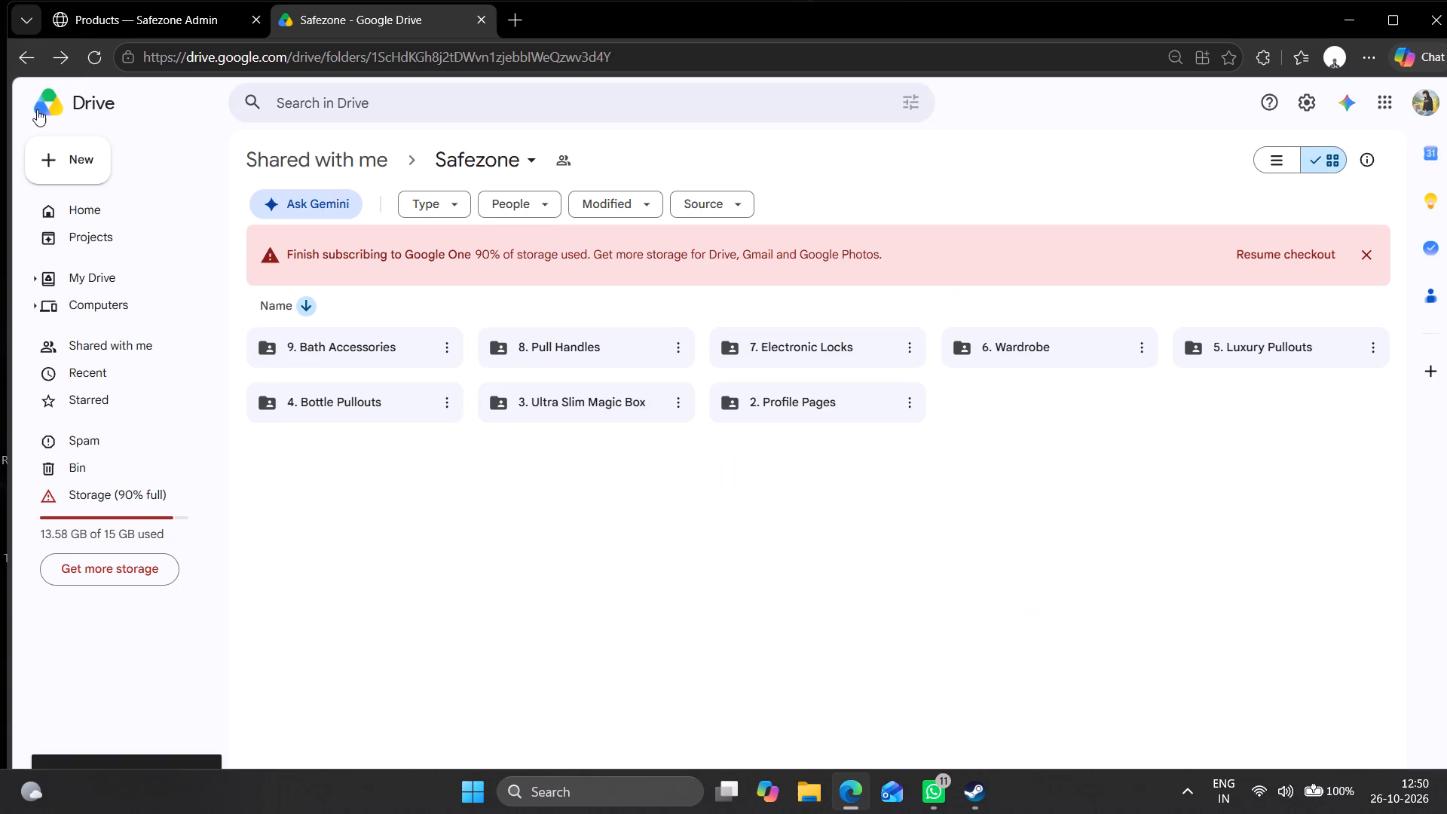
{"action": "triple_click", "coordinate": [61, 61]}
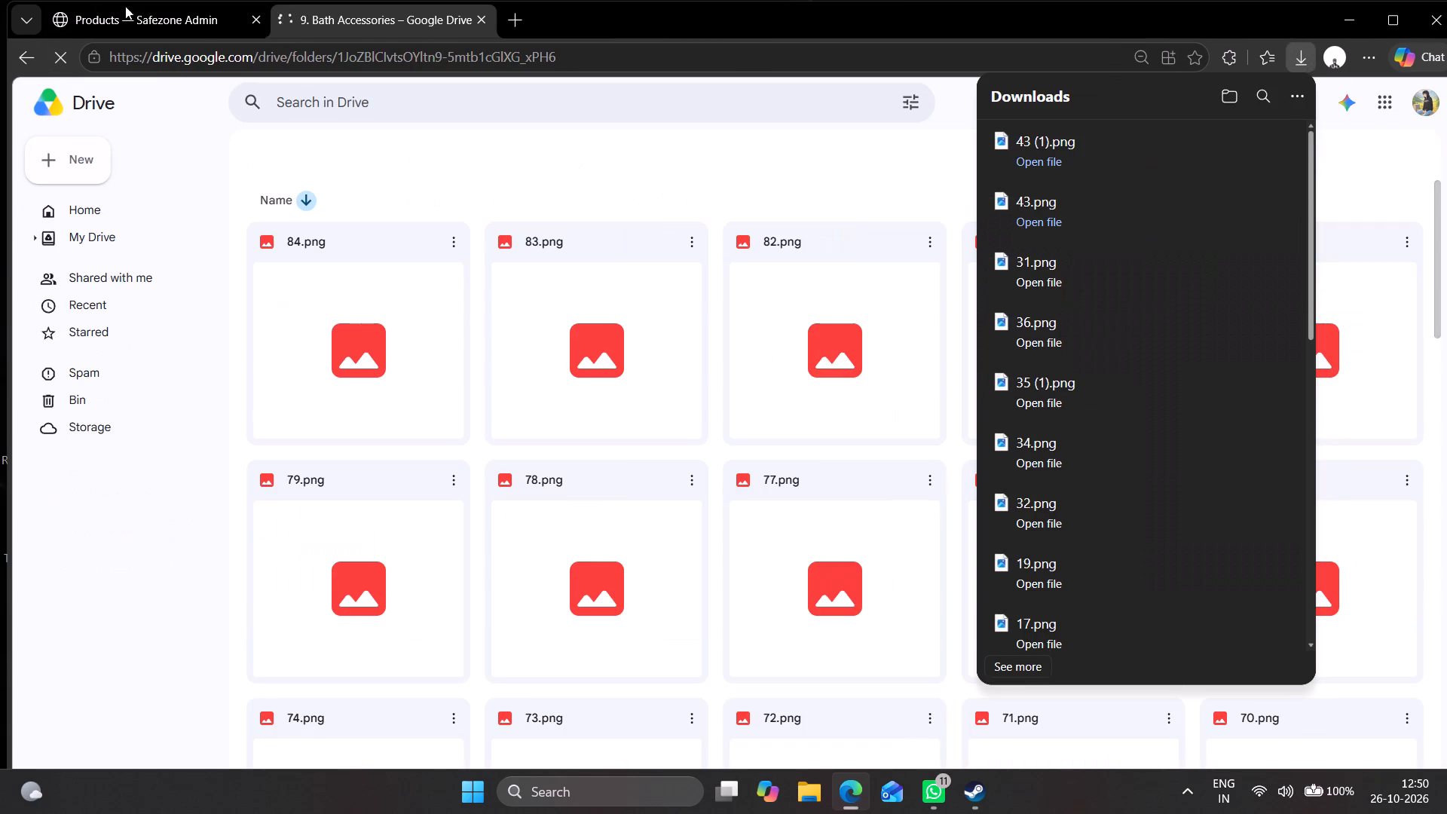
Return to the Safezone Admin products page and name the new product Corner Glass Shelf 10.
{"action": "triple_click", "coordinate": [142, 17]}
{"action": "double_click", "coordinate": [375, 297]}
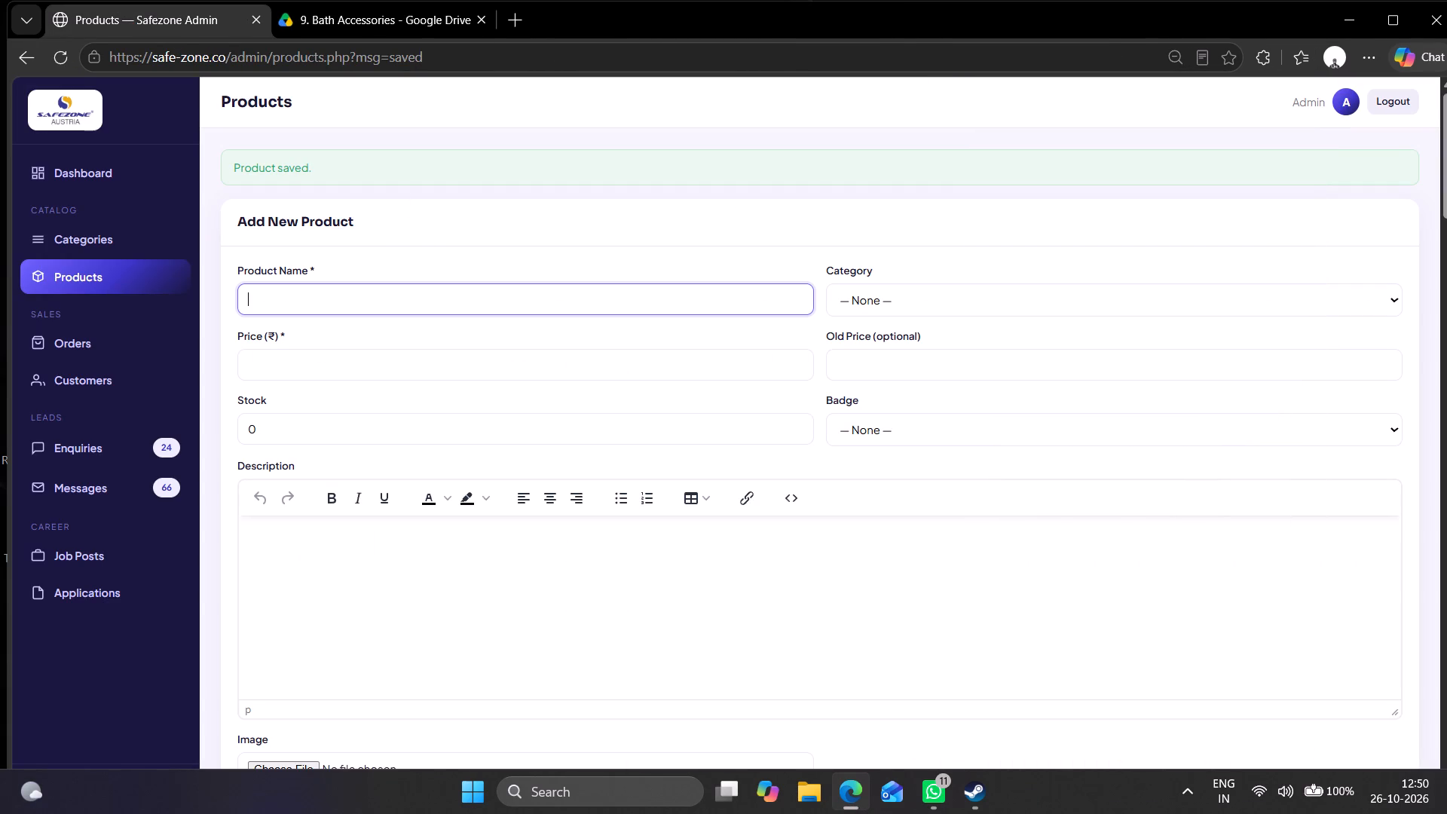
{"action": "key", "text": "shift+c"}
{"action": "type", "text": "orn"}
{"action": "type", "text": "er"}
{"action": "key", "text": "space"}
{"action": "type", "text": "Glass"}
{"action": "key", "text": "space"}
{"action": "type", "text": "Sh"}
{"action": "type", "text": "elf"}
{"action": "key", "text": "space"}
{"action": "type", "text": "10"}
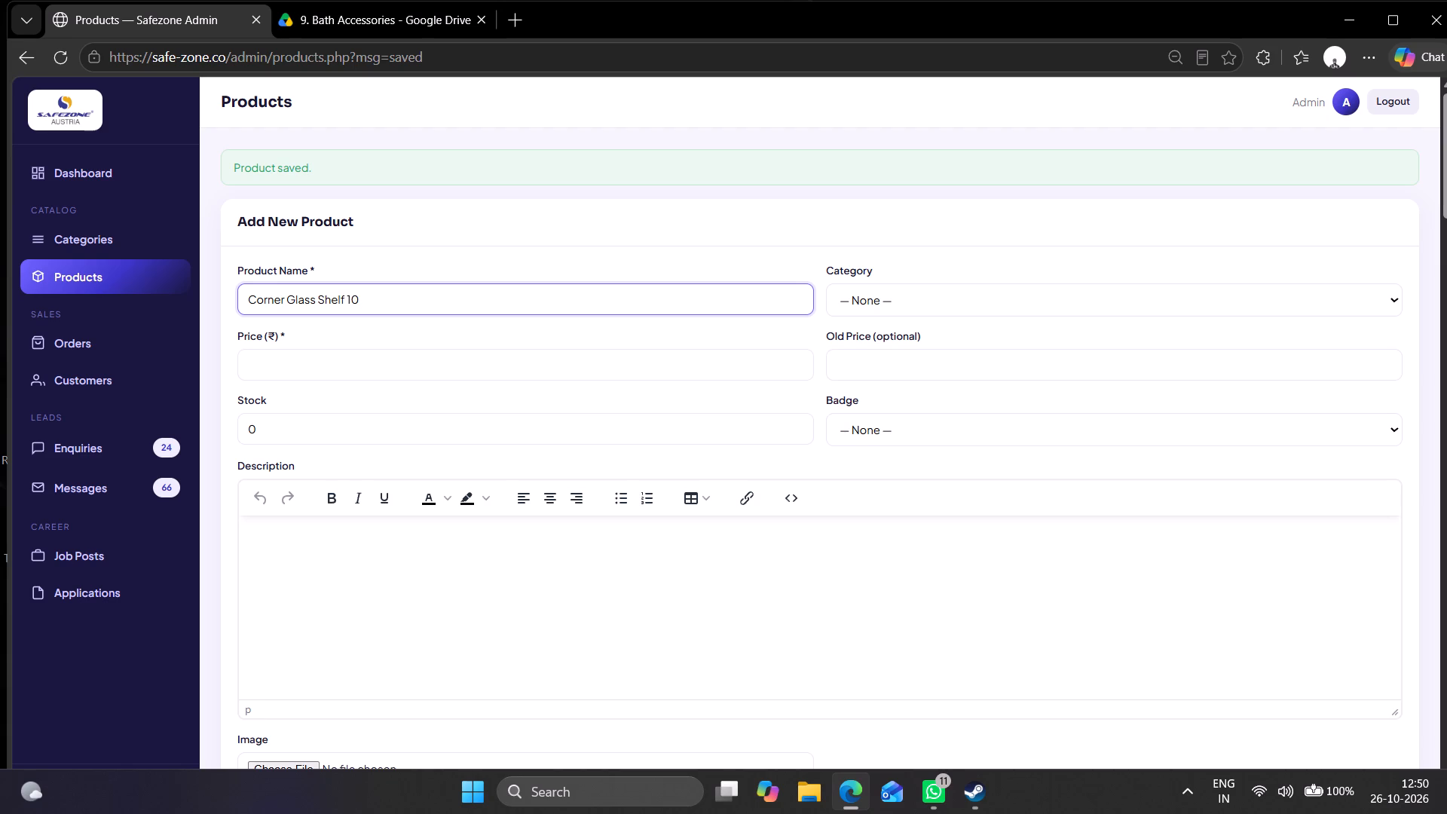
Set the Corner Glass Shelf 10's price to ₹3000 and its stock to 99.
{"action": "double_click", "coordinate": [357, 369]}
{"action": "type", "text": "30"}
{"action": "type", "text": "00"}
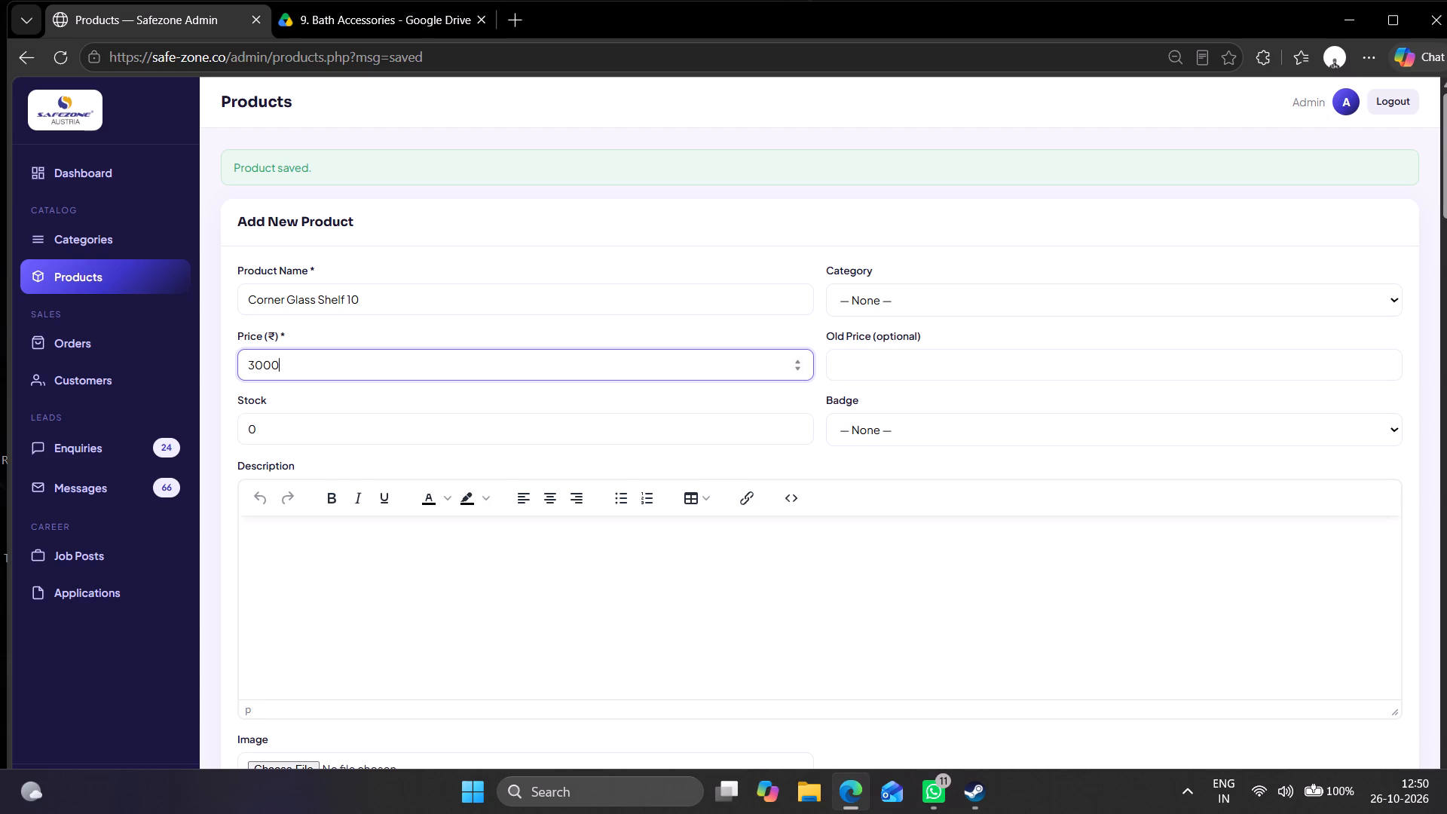
{"action": "left_click", "coordinate": [372, 427]}
{"action": "key", "text": "BackSpace"}
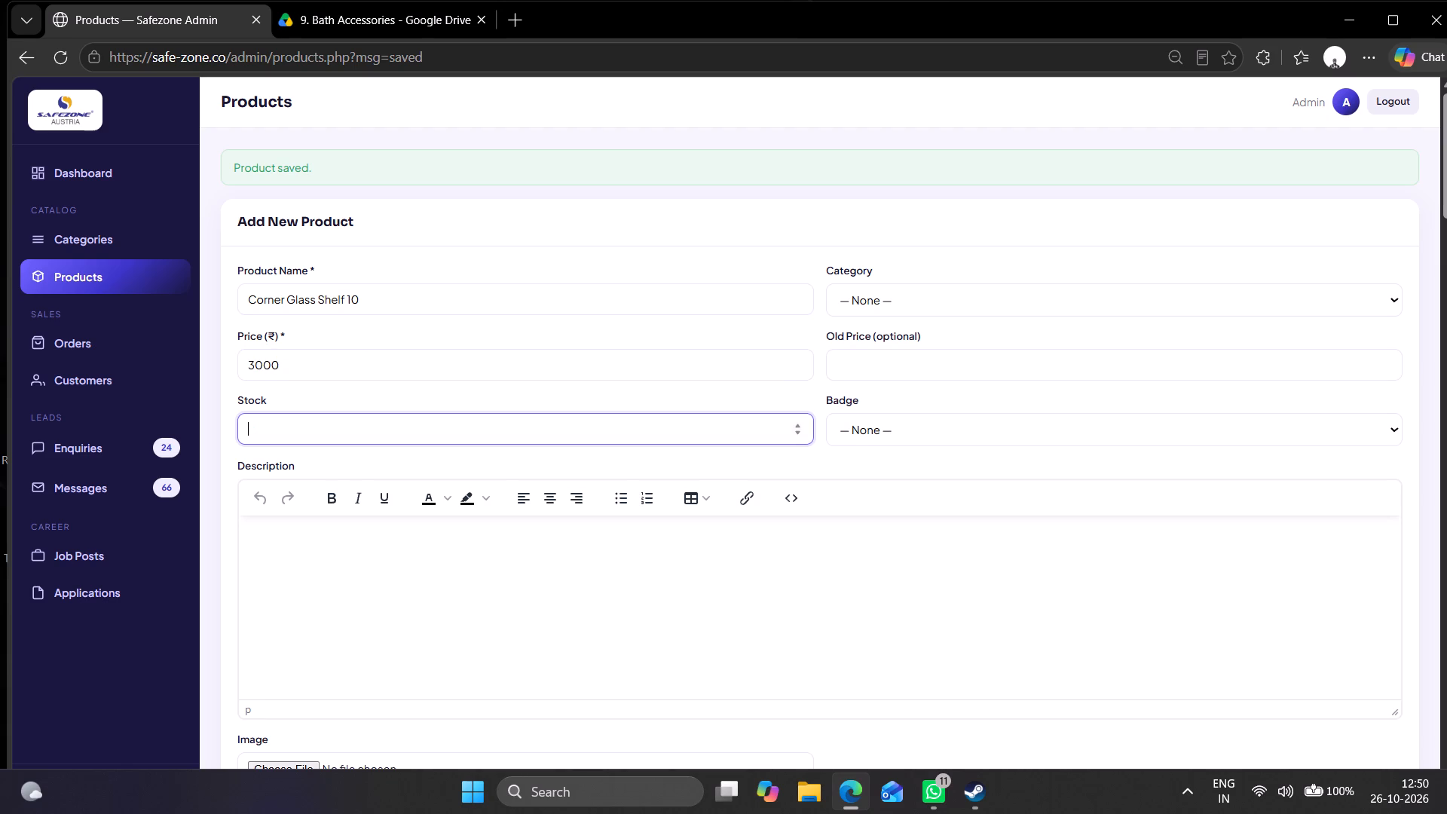
{"action": "key", "text": "BackSpace"}
{"action": "type", "text": "99"}
Assign the Corner Glass Shelf 10 to the Bathroom Accessories category and give it the NEW badge.
{"action": "double_click", "coordinate": [932, 304]}
{"action": "triple_click", "coordinate": [932, 304]}
{"action": "double_click", "coordinate": [932, 304]}
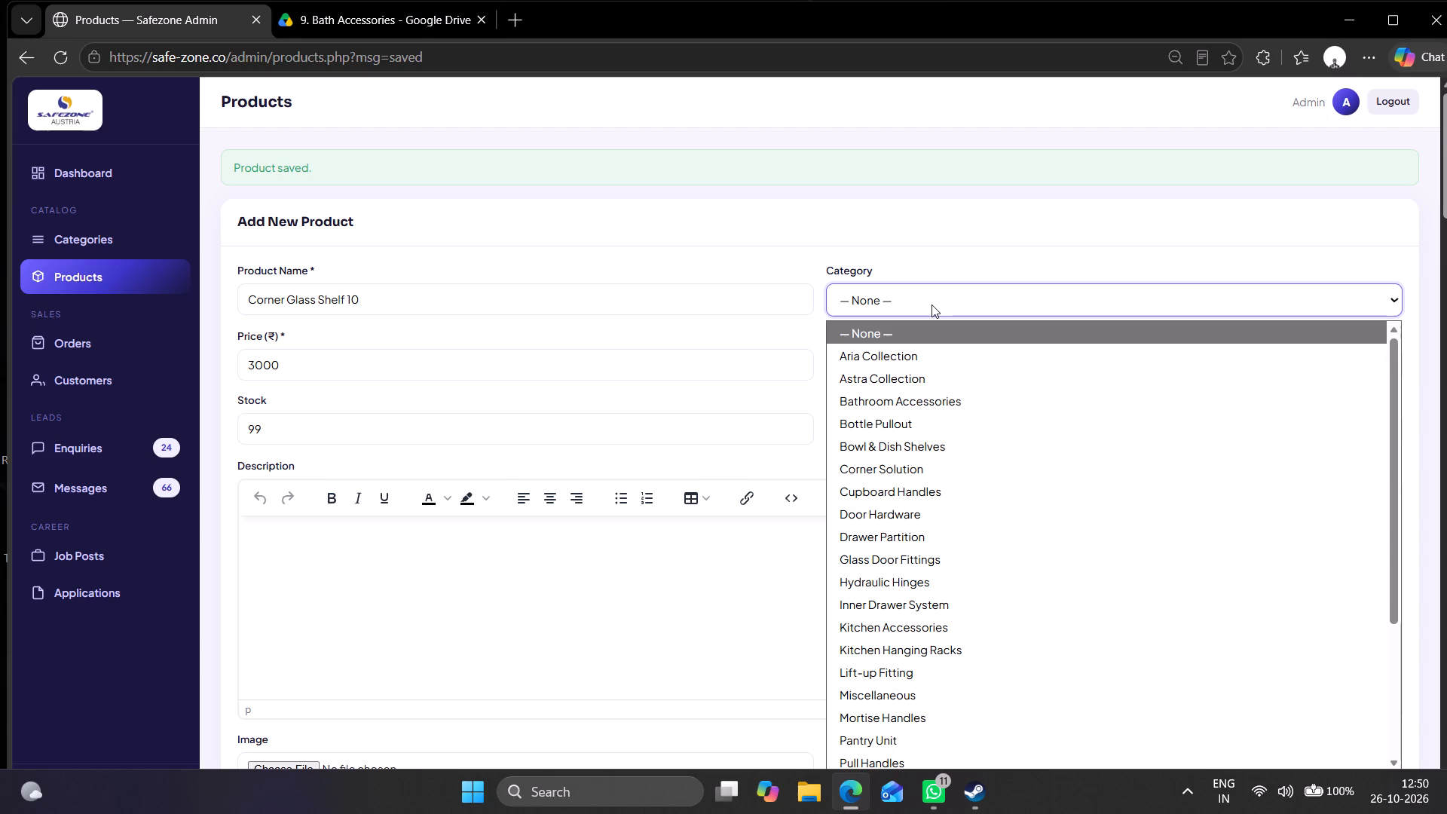
{"action": "key", "text": "b"}
{"action": "key", "text": "Return"}
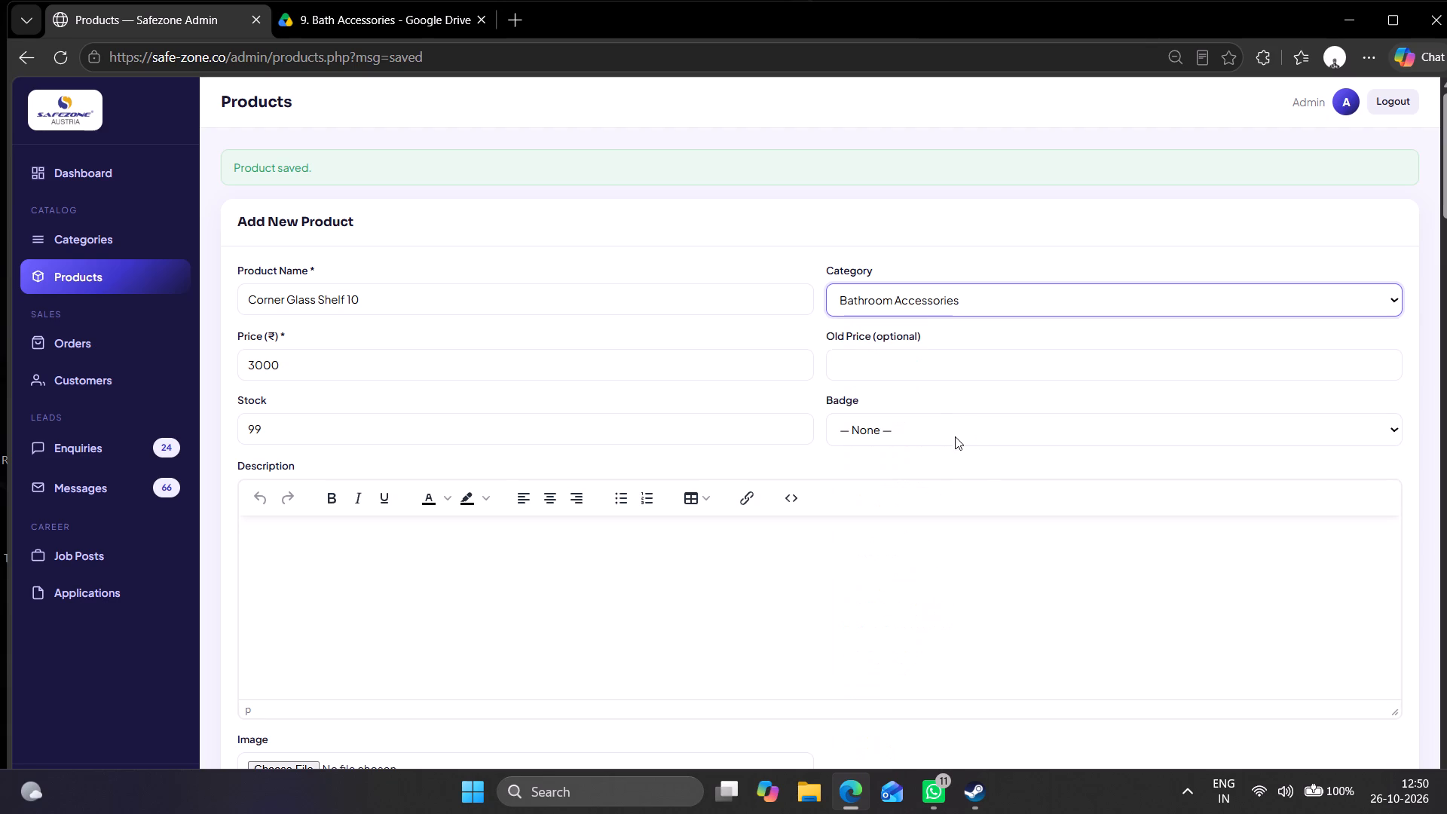
{"action": "double_click", "coordinate": [947, 424]}
{"action": "double_click", "coordinate": [947, 424]}
{"action": "triple_click", "coordinate": [947, 424]}
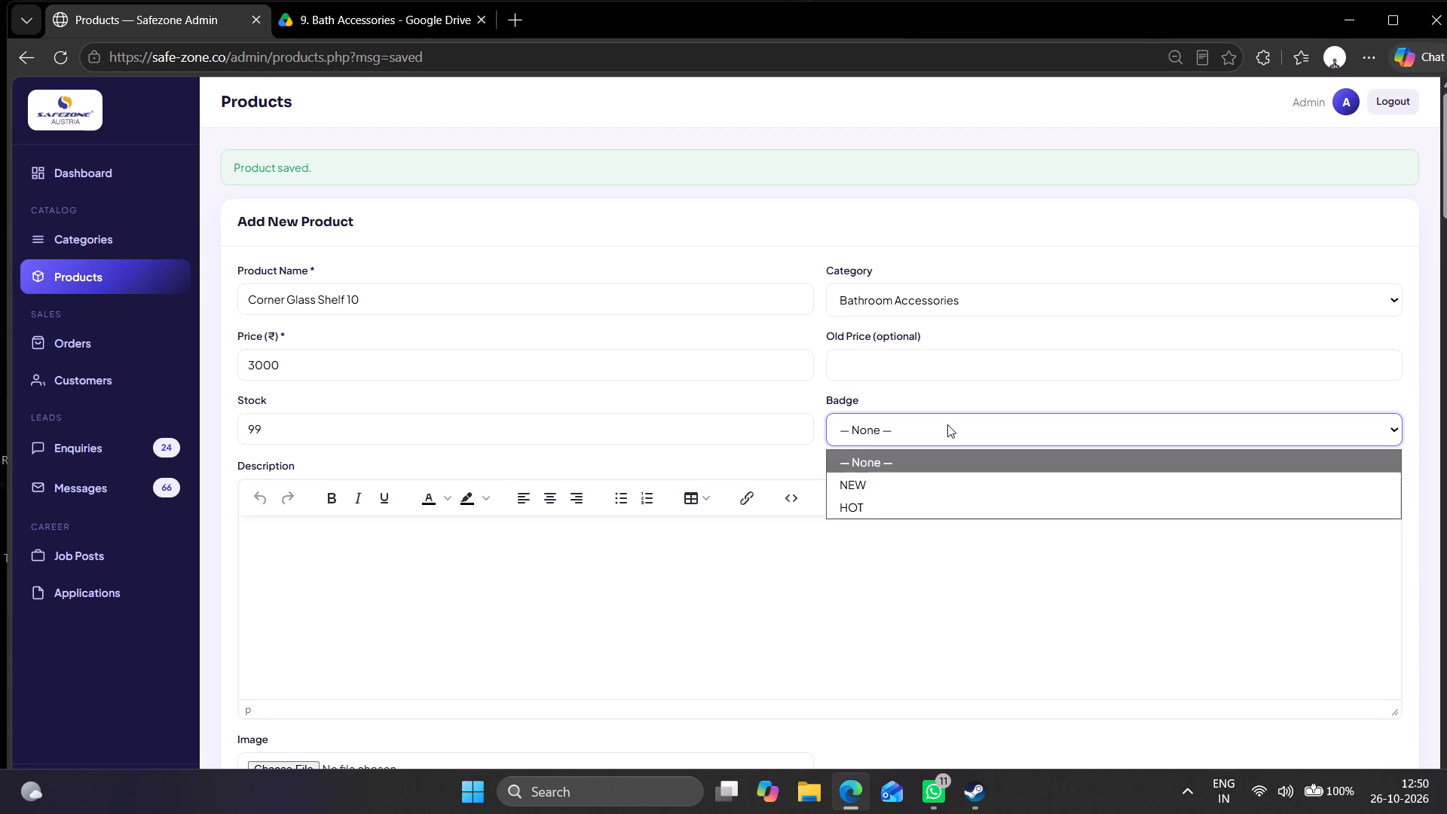
{"action": "key", "text": "n"}
{"action": "key", "text": "Return"}
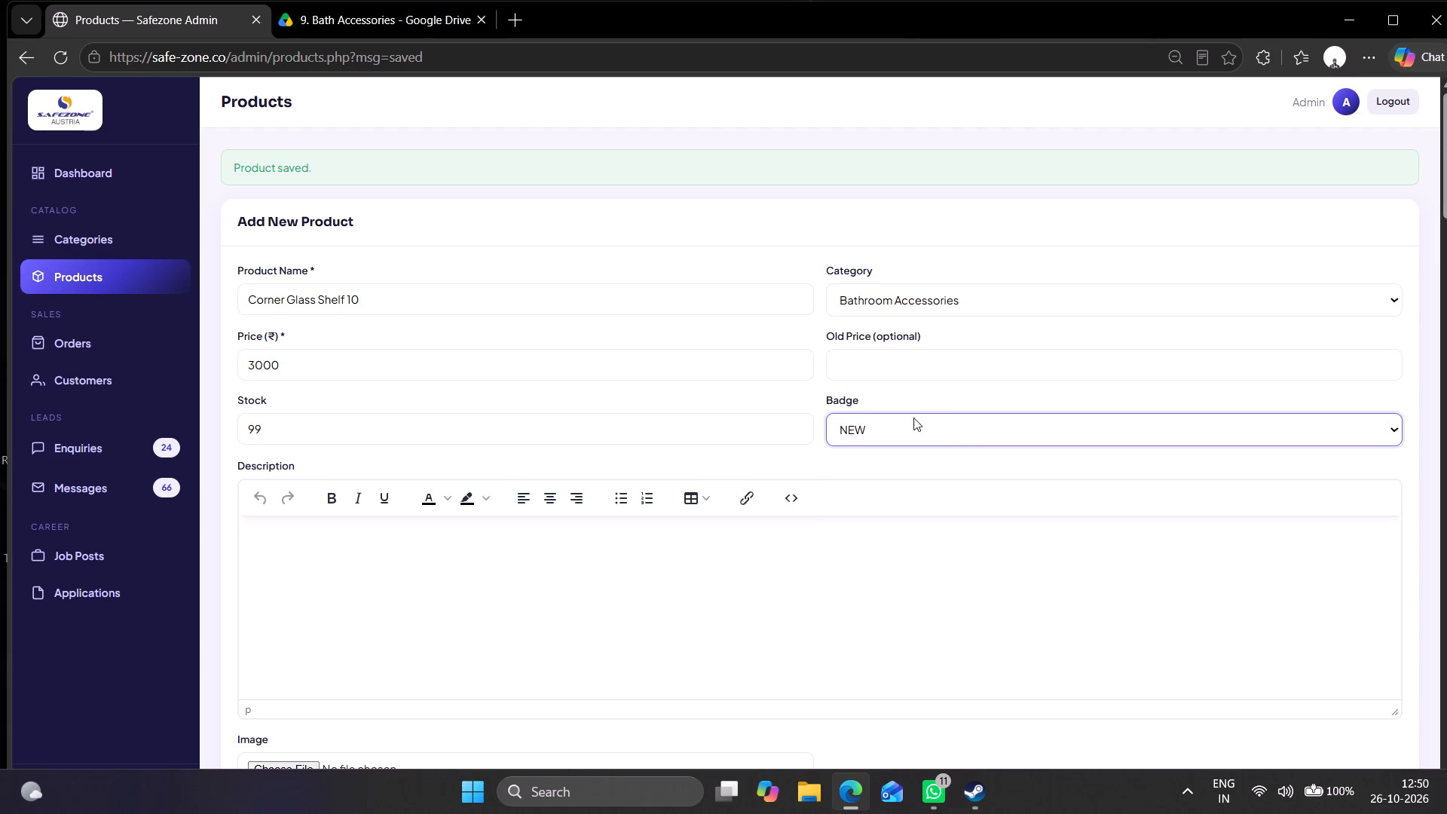
Attach 43 (1).png from Downloads as the Corner Glass Shelf 10's image and add the product to the catalog.
{"action": "scroll", "coordinate": [726, 519], "scroll_direction": "down", "scroll_amount": 1}
{"action": "scroll", "coordinate": [306, 546], "scroll_direction": "down", "scroll_amount": 2}
{"action": "double_click", "coordinate": [275, 491]}
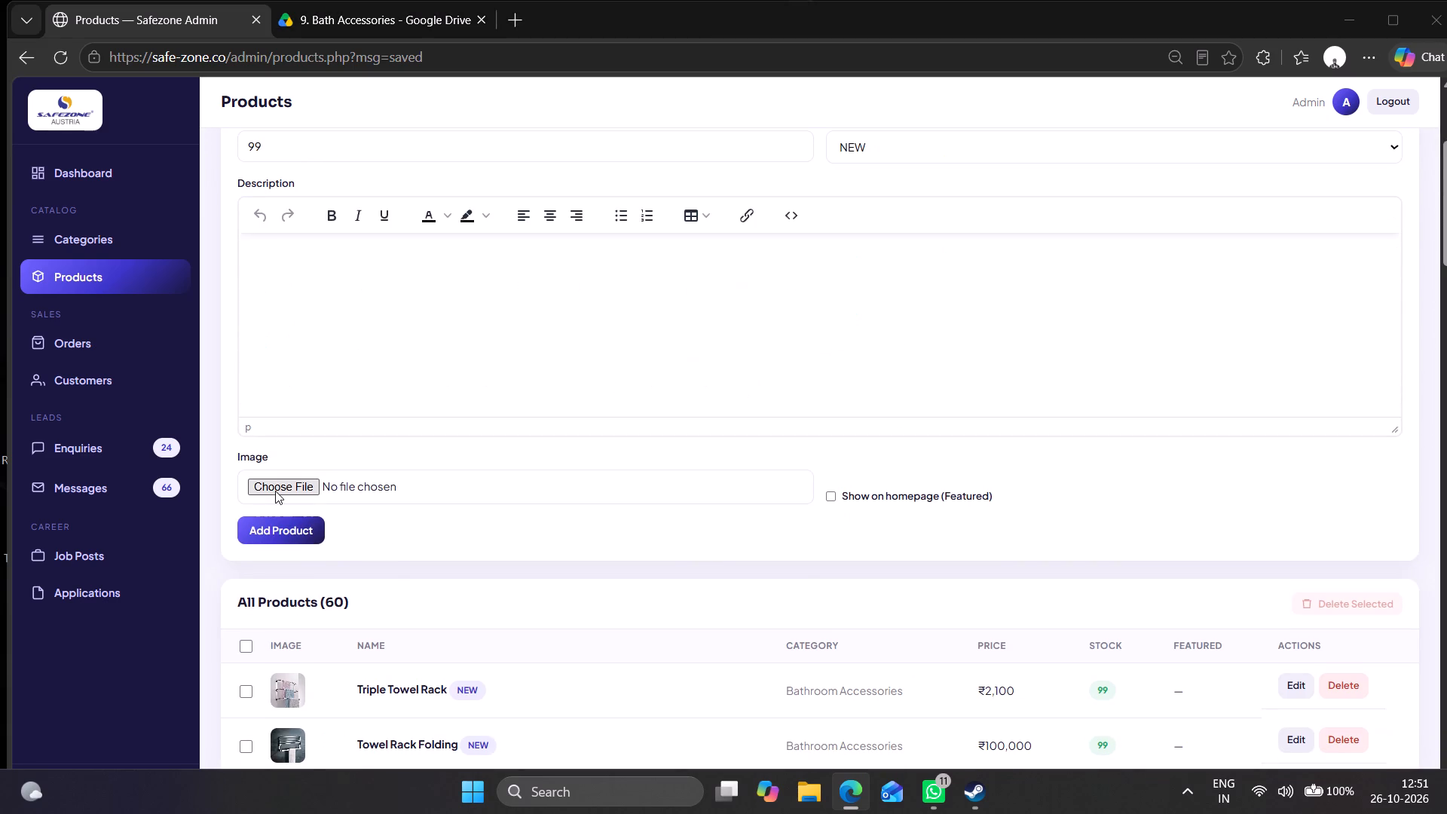
{"action": "left_click", "coordinate": [256, 165]}
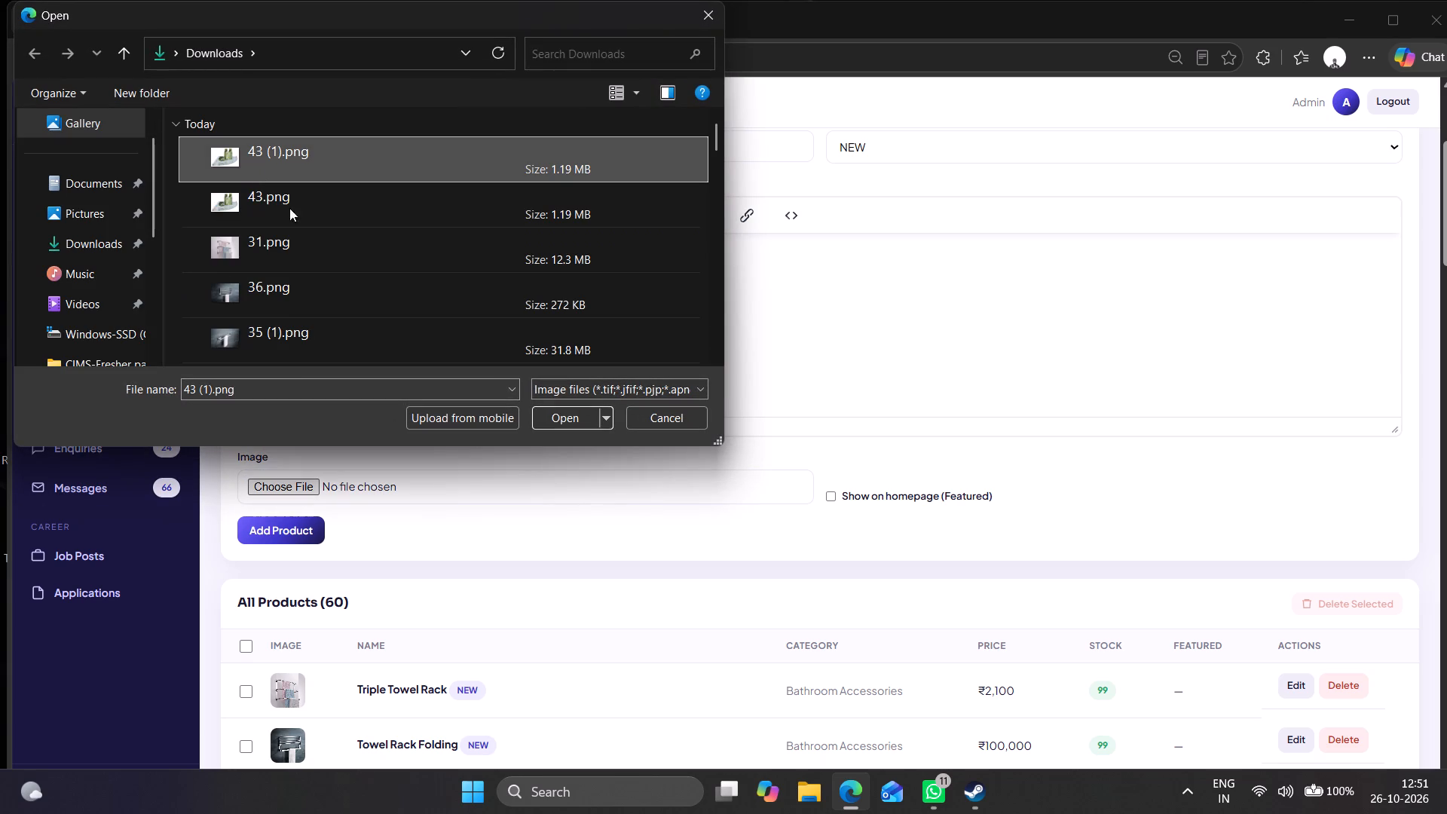
{"action": "double_click", "coordinate": [564, 422]}
{"action": "scroll", "coordinate": [494, 445], "scroll_direction": "up", "scroll_amount": 5}
{"action": "scroll", "coordinate": [494, 445], "scroll_direction": "down", "scroll_amount": 3}
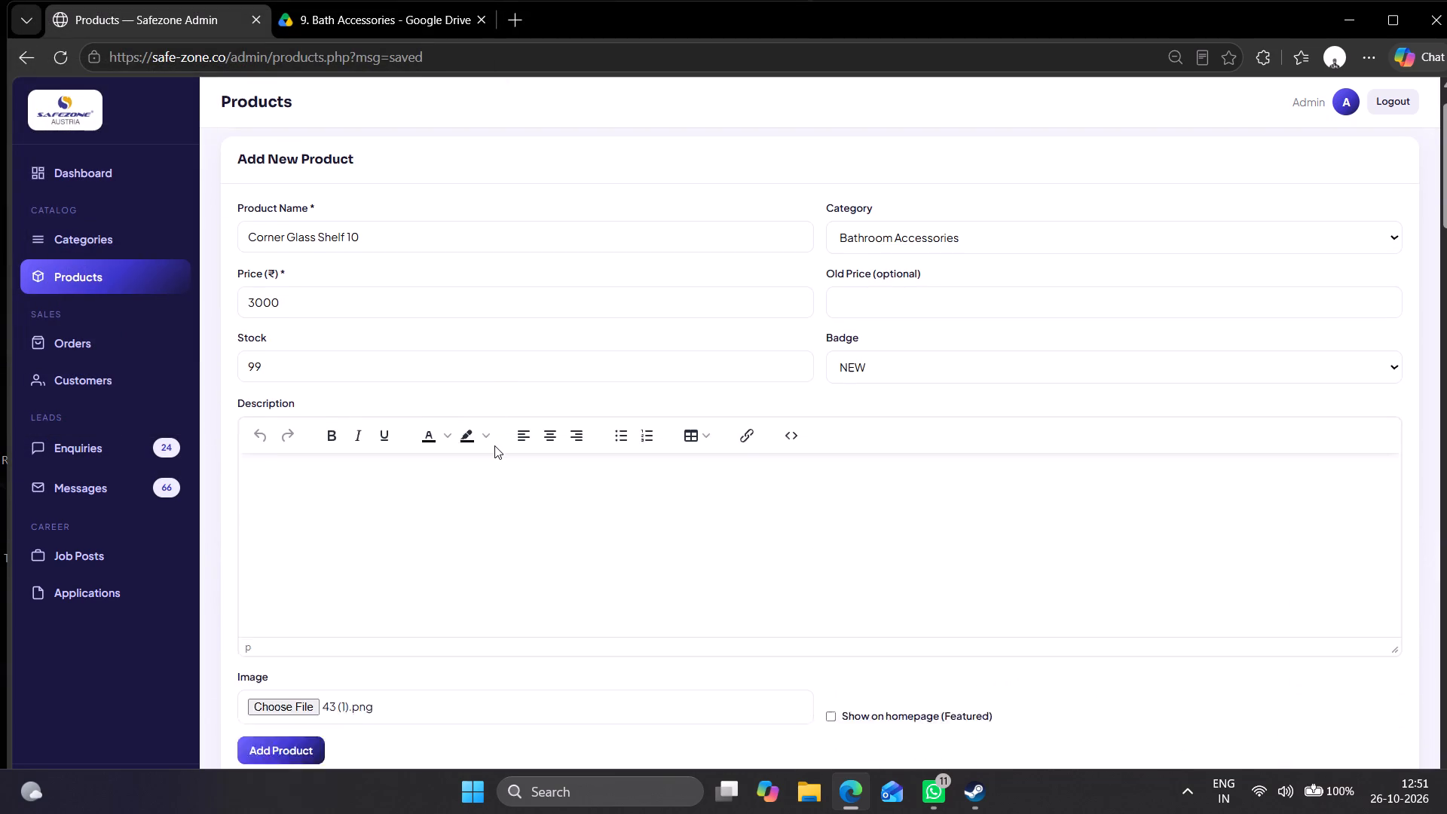
{"action": "scroll", "coordinate": [494, 445], "scroll_direction": "down", "scroll_amount": 2}
{"action": "scroll", "coordinate": [494, 445], "scroll_direction": "up", "scroll_amount": 4}
{"action": "double_click", "coordinate": [302, 711]}
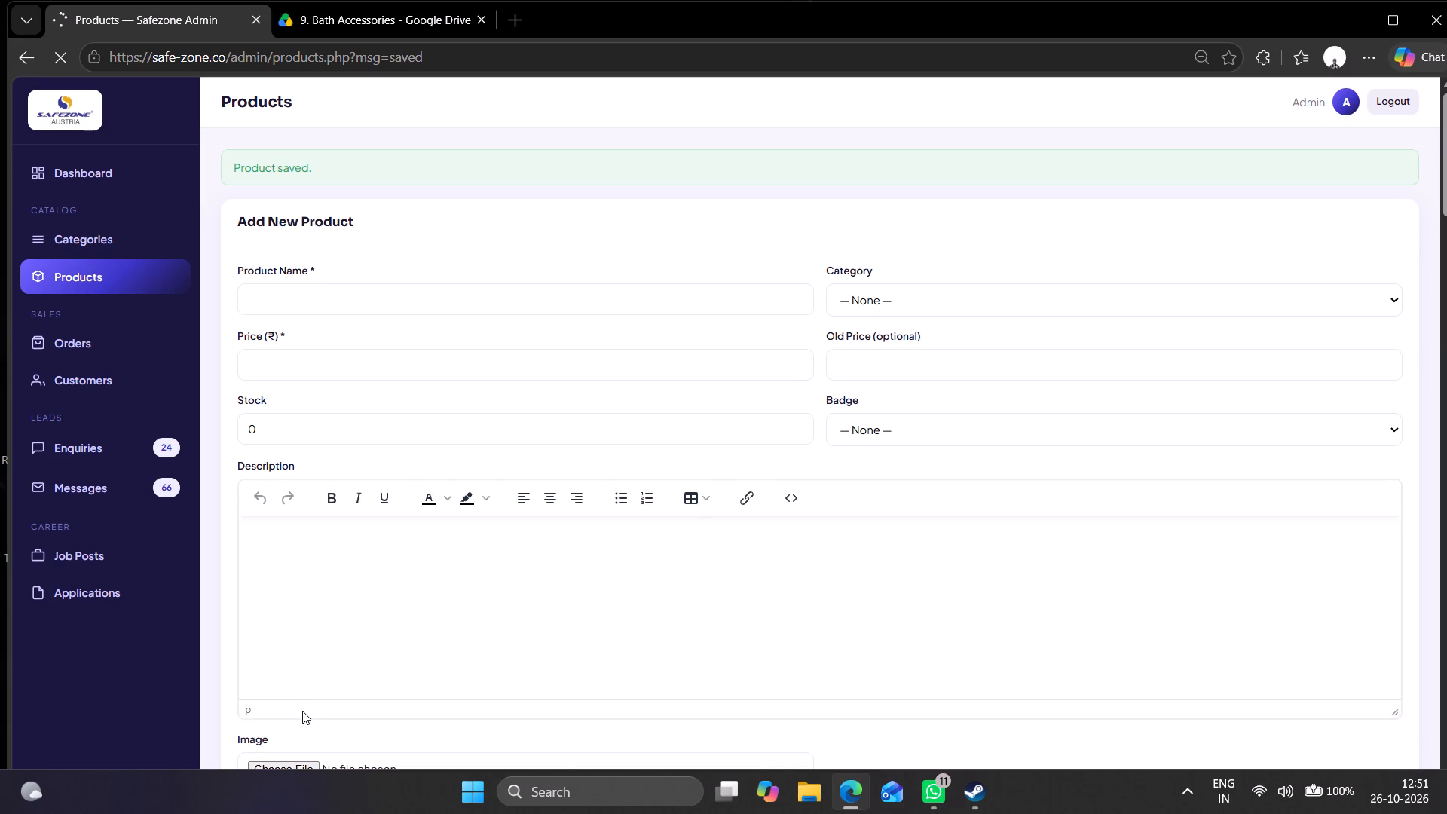
Switch to Steam, check the Resident Evil Village download, and close the open windows down to the desktop.
{"action": "left_click", "coordinate": [963, 786]}
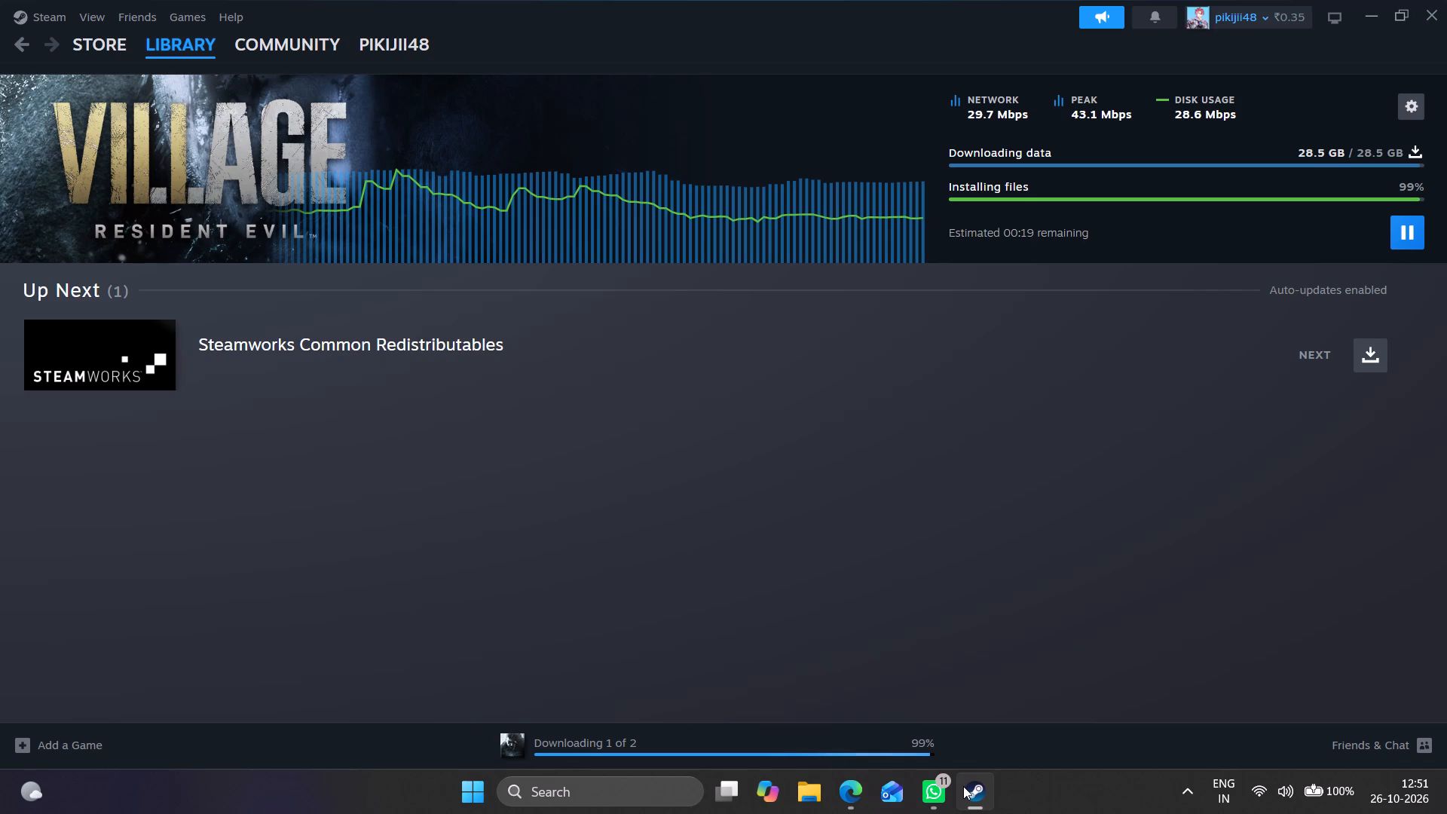
{"action": "scroll", "coordinate": [963, 788], "scroll_direction": "up", "scroll_amount": 5}
{"action": "scroll", "coordinate": [984, 526], "scroll_direction": "down", "scroll_amount": 8}
{"action": "scroll", "coordinate": [889, 170], "scroll_direction": "up", "scroll_amount": 7}
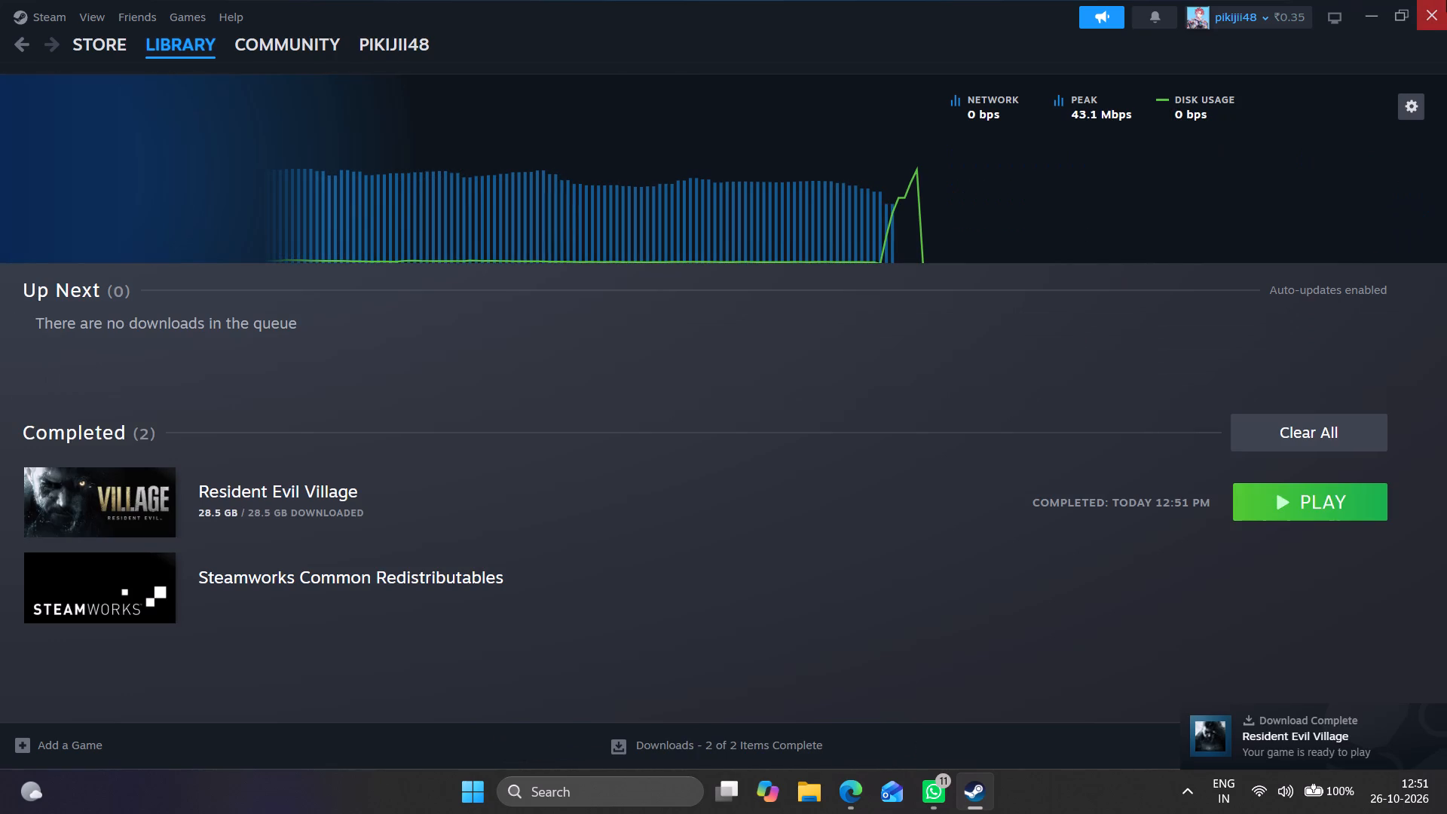
{"action": "double_click", "coordinate": [1446, 14]}
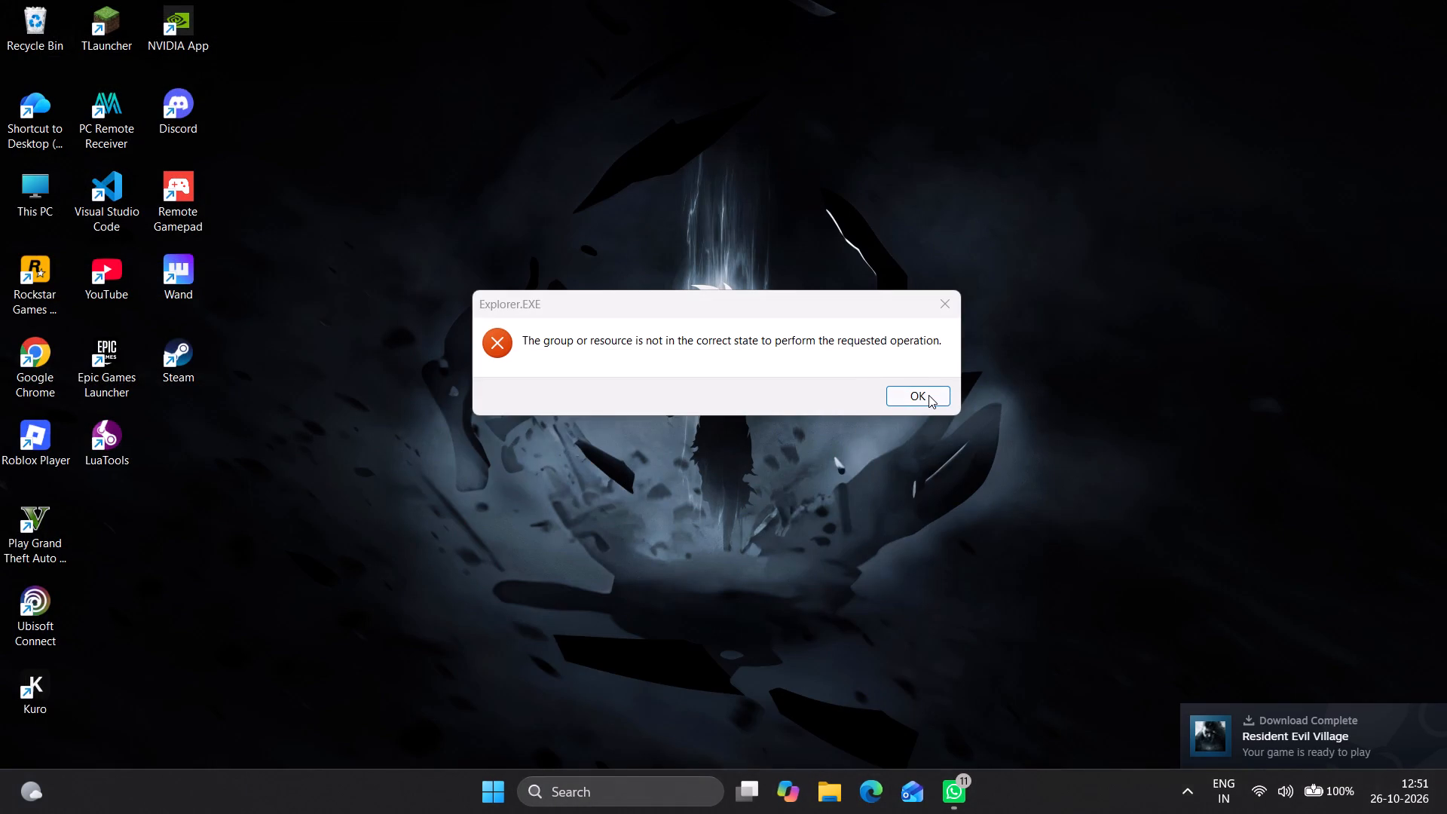
{"action": "left_click", "coordinate": [928, 395]}
Show the hidden background app icons in the Windows system tray.
{"action": "double_click", "coordinate": [1180, 792]}
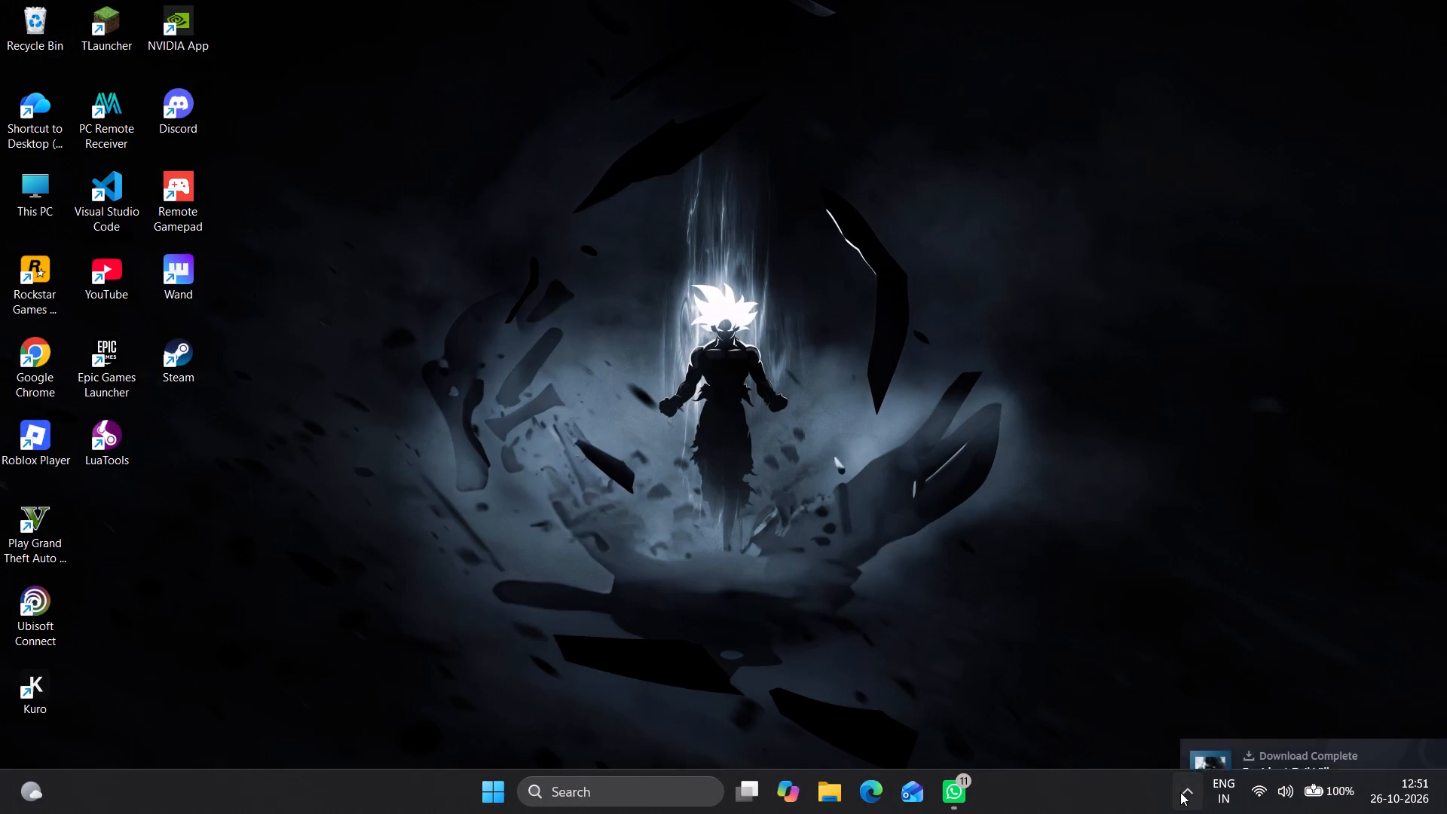
{"action": "double_click", "coordinate": [1180, 791]}
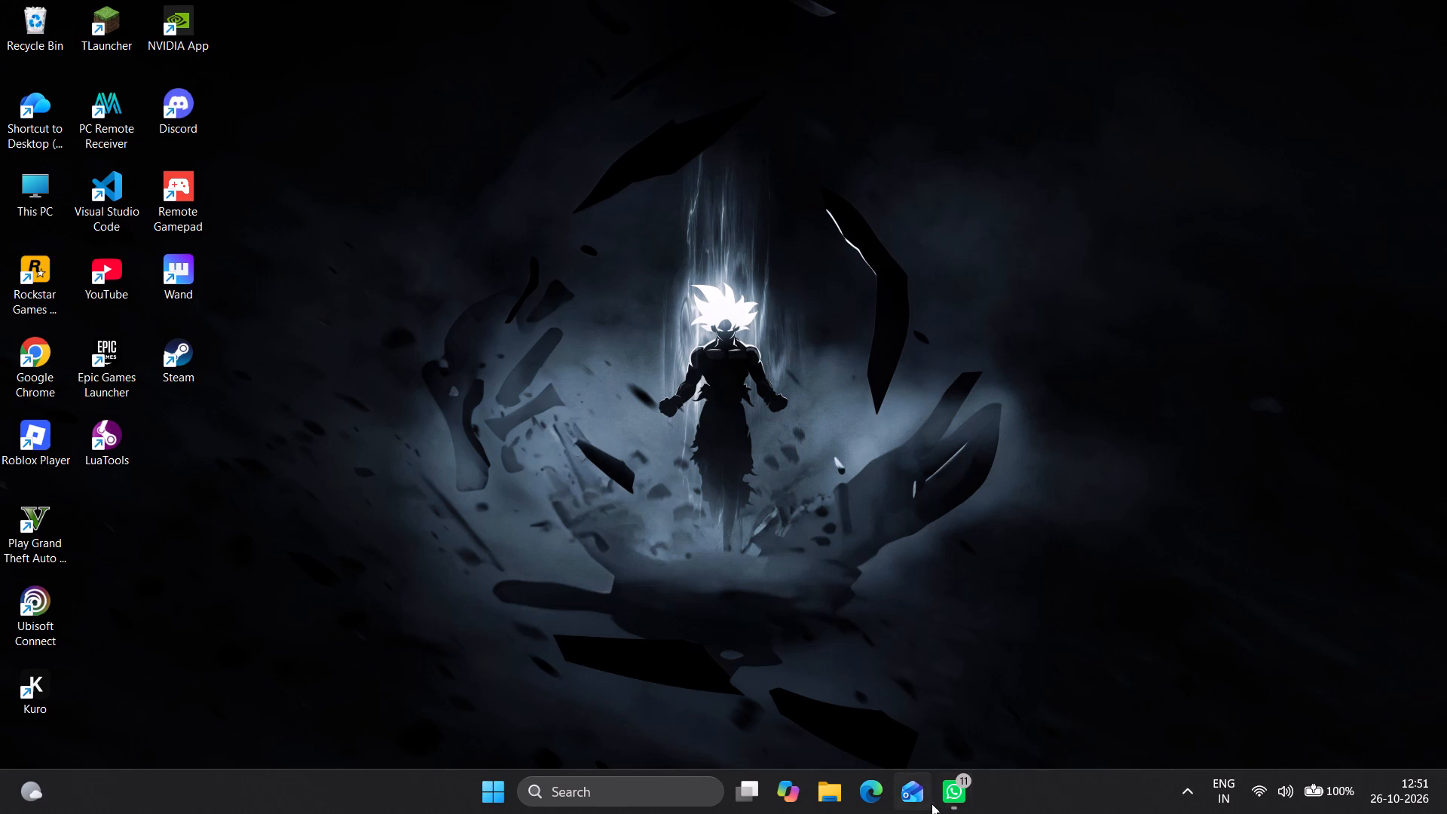
{"action": "double_click", "coordinate": [1036, 632]}
{"action": "left_click", "coordinate": [1146, 794]}
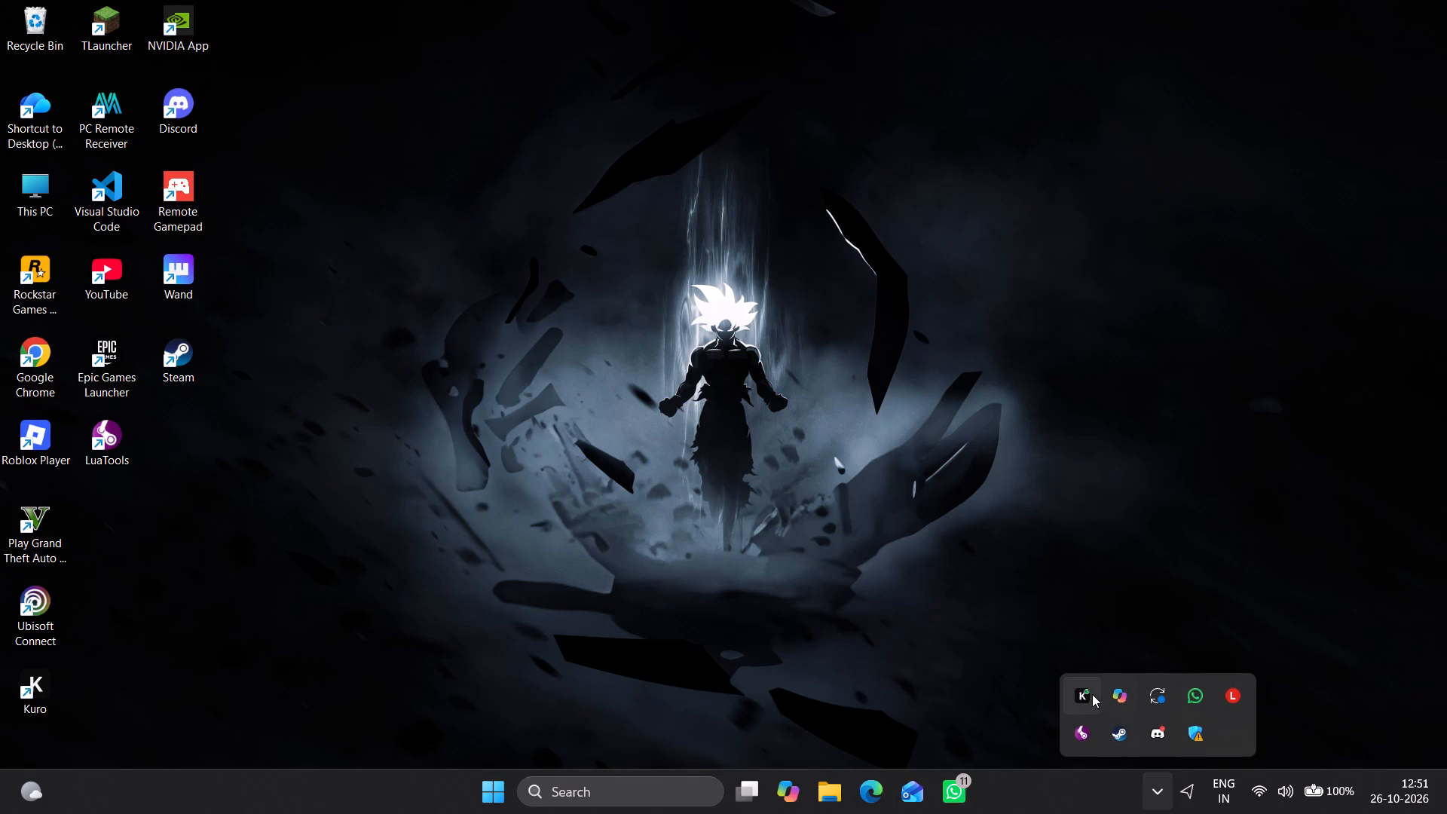